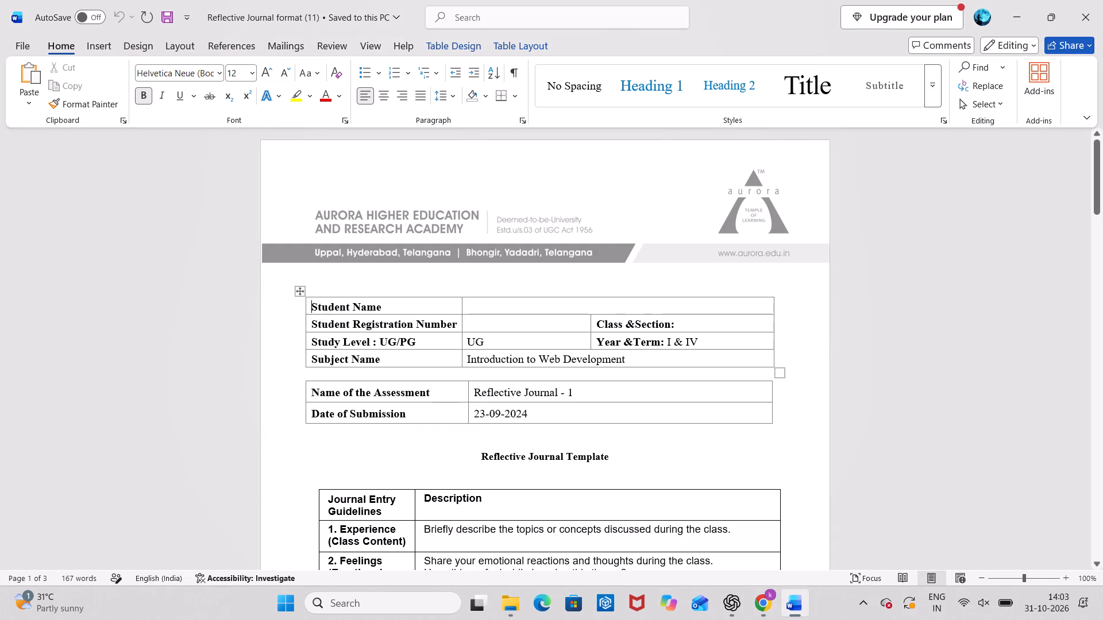
Replace the Subject Name entry in the student details table with "Advanced Data Structures".
{"action": "left_click", "coordinate": [644, 357]}
{"action": "key", "text": "BackSpace"}
{"action": "key", "text": "BackSpace"}
{"action": "key", "text": "BackSpace"}
{"action": "key", "text": "BackSpace"}
{"action": "key", "text": "BackSpace"}
{"action": "key", "text": "BackSpace"}
{"action": "key", "text": "BackSpace"}
{"action": "key", "text": "BackSpace"}
{"action": "key", "text": "BackSpace"}
{"action": "key", "text": "BackSpace"}
{"action": "key", "text": "BackSpace"}
{"action": "key", "text": "BackSpace"}
{"action": "key", "text": "BackSpace"}
{"action": "key", "text": "BackSpace"}
{"action": "key", "text": "BackSpace"}
{"action": "key", "text": "BackSpace"}
{"action": "key", "text": "BackSpace"}
{"action": "key", "text": "BackSpace"}
{"action": "key", "text": "BackSpace"}
{"action": "key", "text": "BackSpace"}
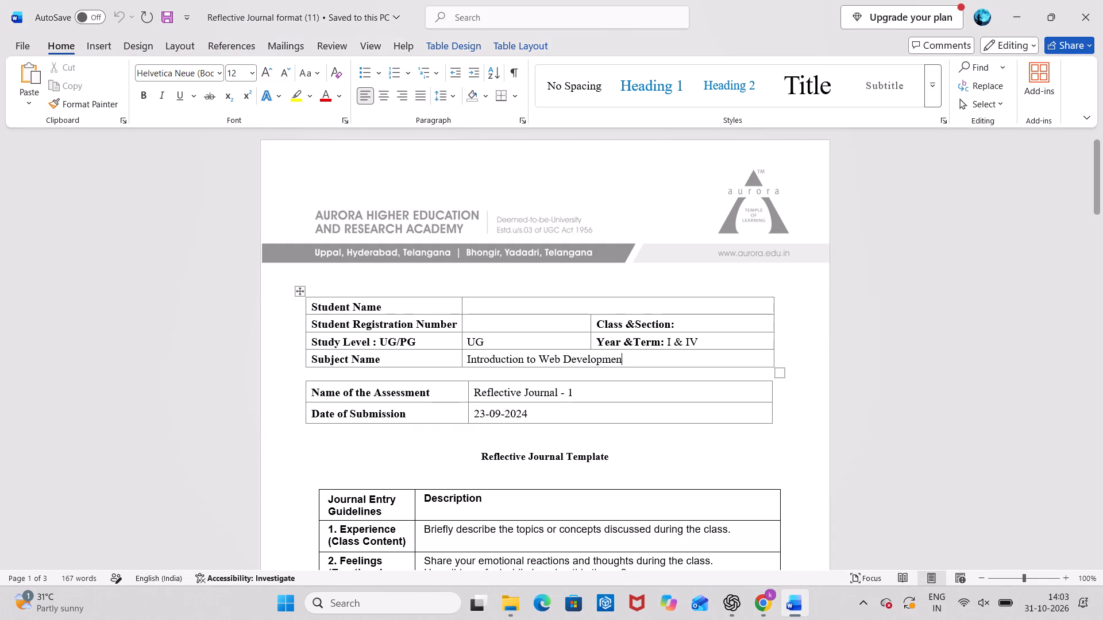
{"action": "key", "text": "BackSpace"}
{"action": "key", "text": "BackSpace"}
{"action": "key", "text": "BackSpace"}
{"action": "key", "text": "BackSpace"}
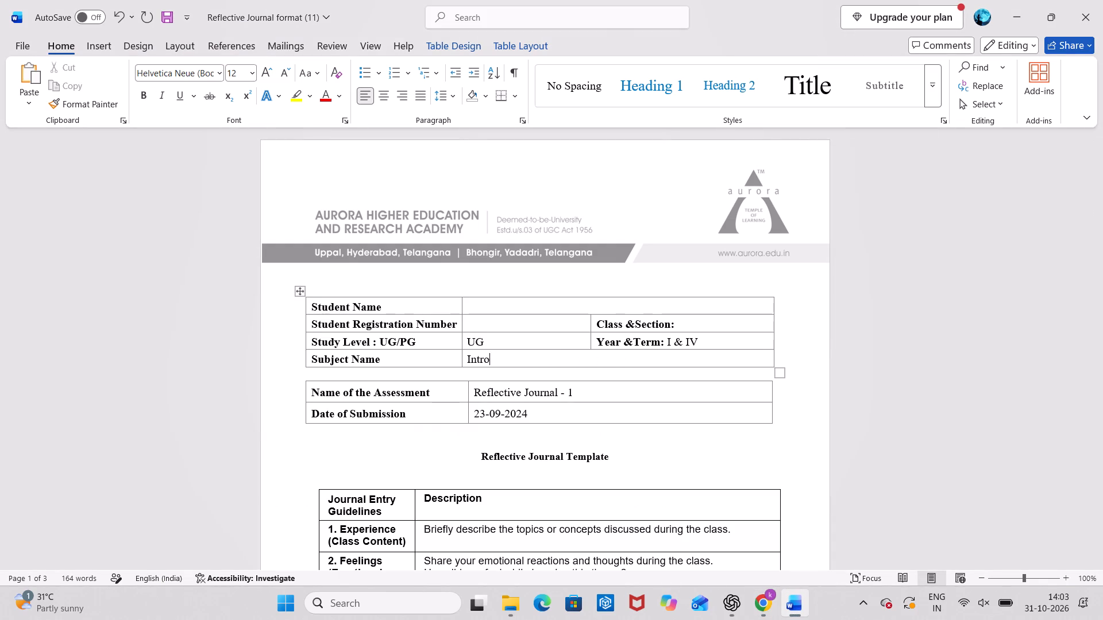
{"action": "key", "text": "BackSpace"}
{"action": "key", "text": "BackSpace"}
{"action": "key", "text": "BackSpace"}
{"action": "key", "text": "BackSpace"}
{"action": "key", "text": "BackSpace"}
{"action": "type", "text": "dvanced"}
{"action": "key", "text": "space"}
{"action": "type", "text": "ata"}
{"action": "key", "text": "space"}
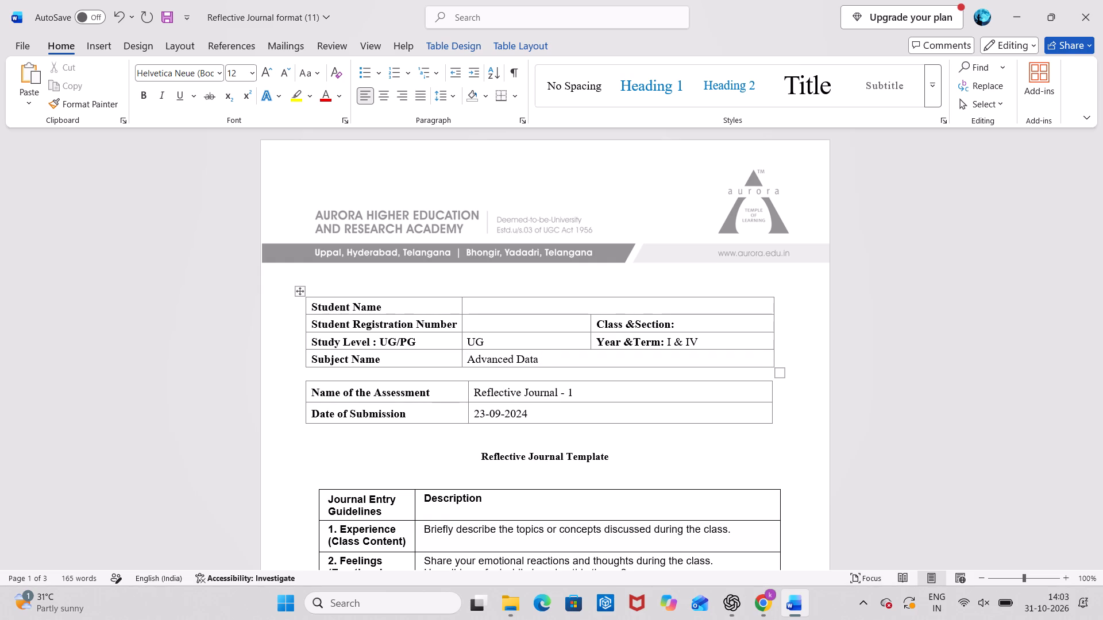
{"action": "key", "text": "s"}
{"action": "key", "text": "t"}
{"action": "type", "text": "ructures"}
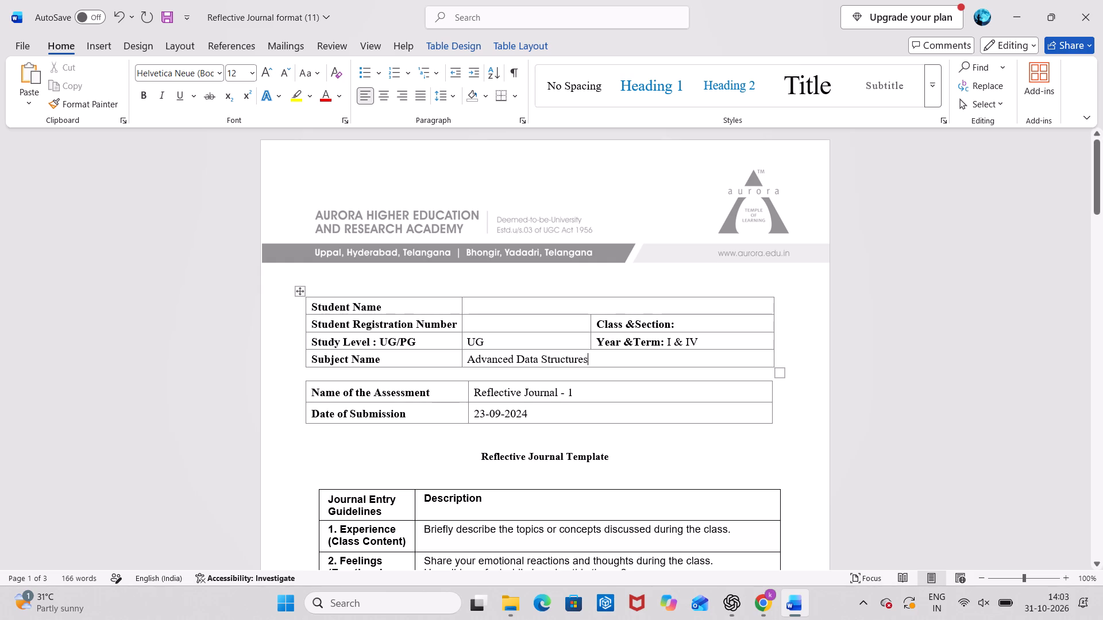
Change the Year & Term entry in the student details table to "II & II".
{"action": "left_click", "coordinate": [700, 341]}
{"action": "key", "text": "BackSpace"}
{"action": "key", "text": "Left"}
{"action": "key", "text": "Left"}
{"action": "key", "text": "Left"}
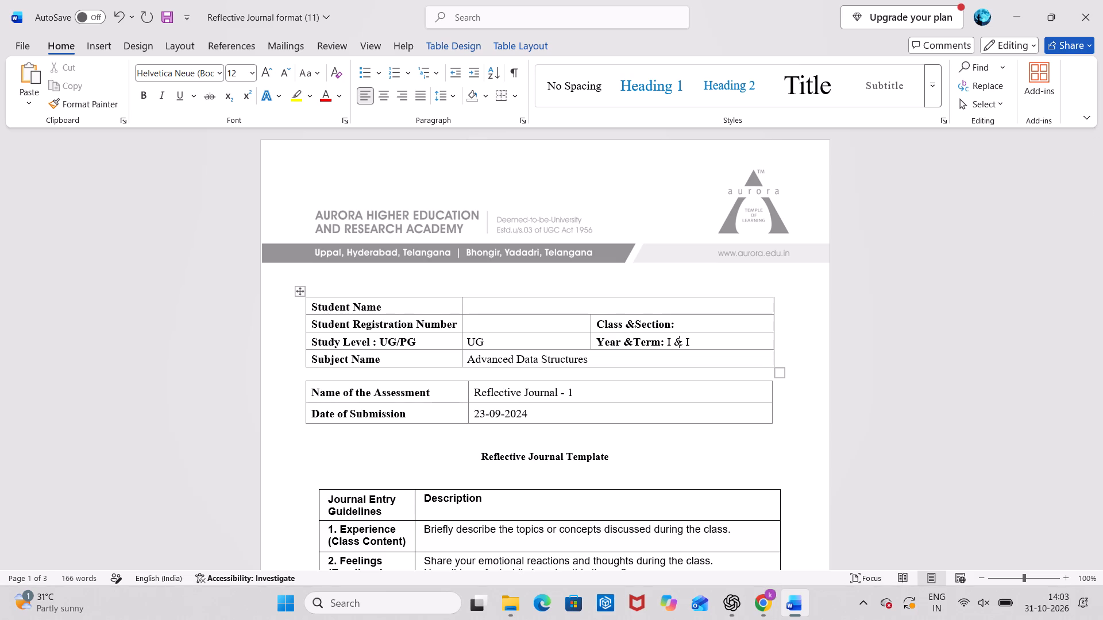
{"action": "key", "text": "Left"}
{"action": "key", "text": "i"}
{"action": "key", "text": "Right"}
{"action": "key", "text": "Right"}
{"action": "key", "text": "Right"}
{"action": "key", "text": "Right"}
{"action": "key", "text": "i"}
Enter the student's name in the Student Name row.
{"action": "left_click", "coordinate": [565, 307]}
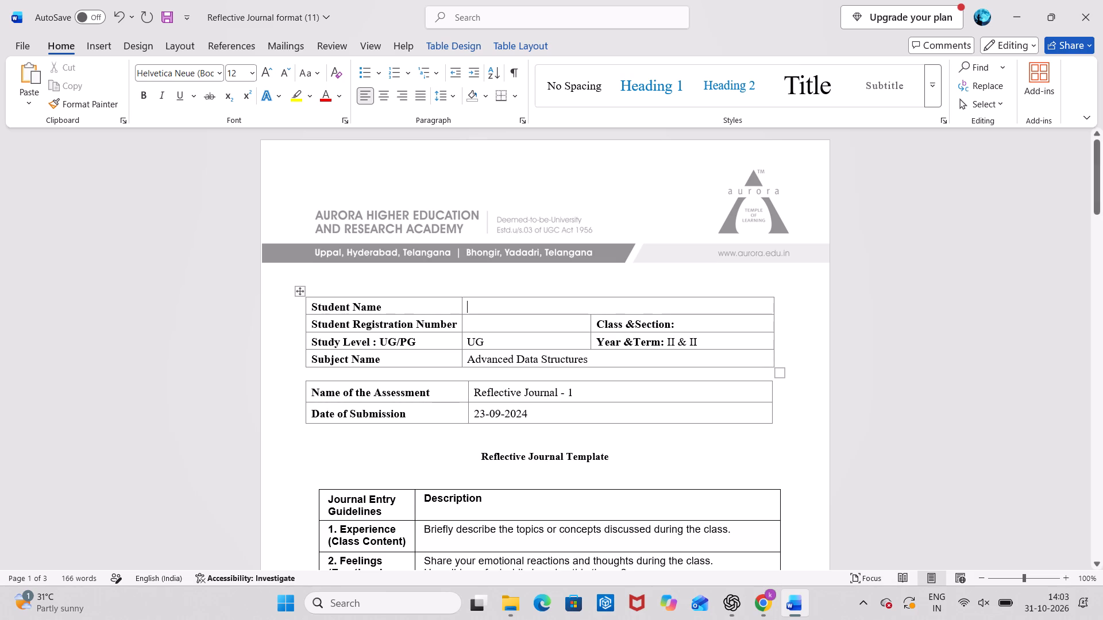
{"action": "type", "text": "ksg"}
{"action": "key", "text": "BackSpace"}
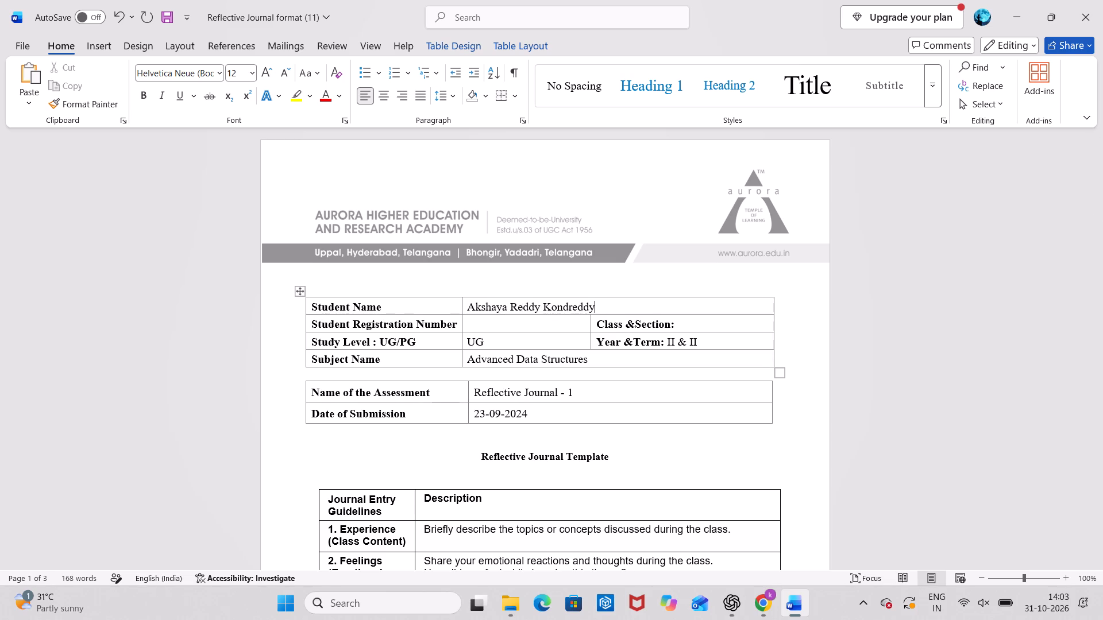
Enter the student's registration number in the Student Registration Number row.
{"action": "left_click", "coordinate": [552, 321]}
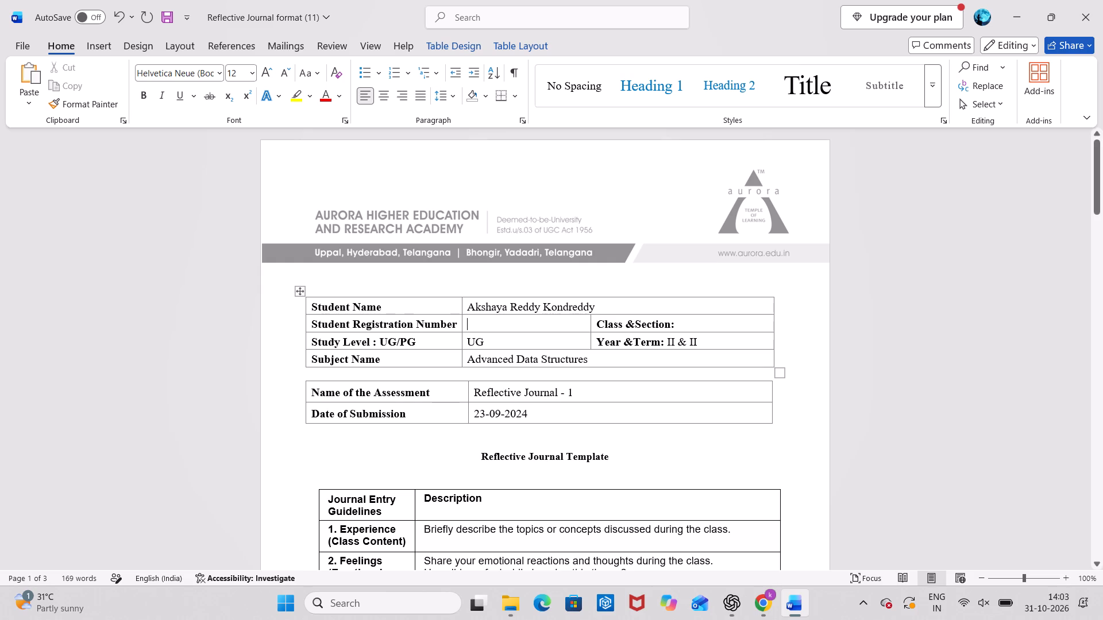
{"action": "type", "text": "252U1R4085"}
Fill in Class & Section as "311 & 07" in the student details table.
{"action": "left_click", "coordinate": [703, 327]}
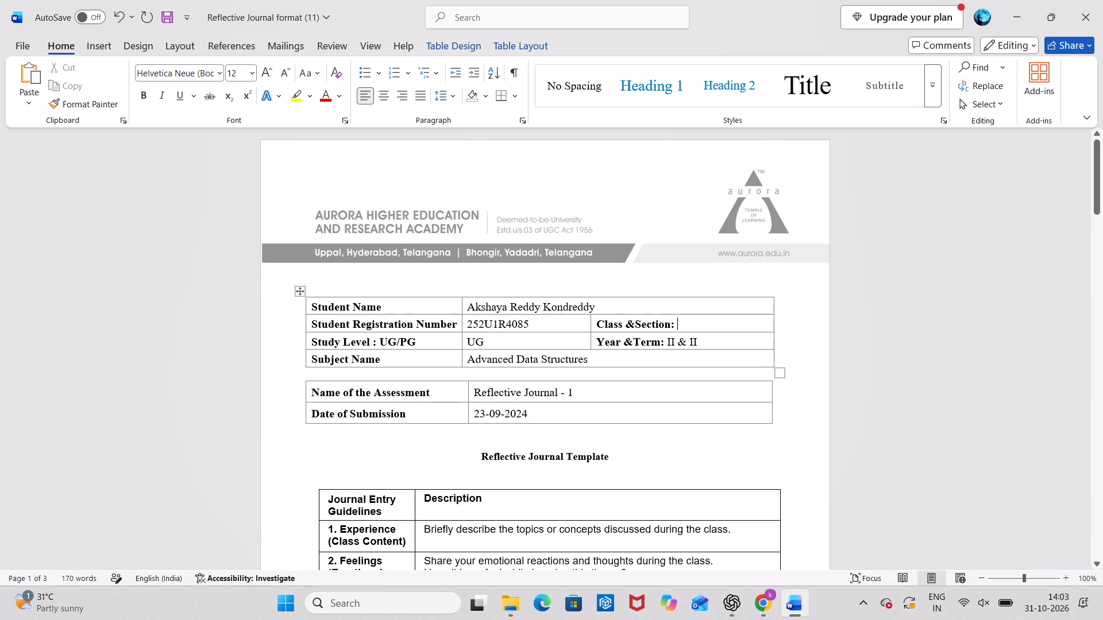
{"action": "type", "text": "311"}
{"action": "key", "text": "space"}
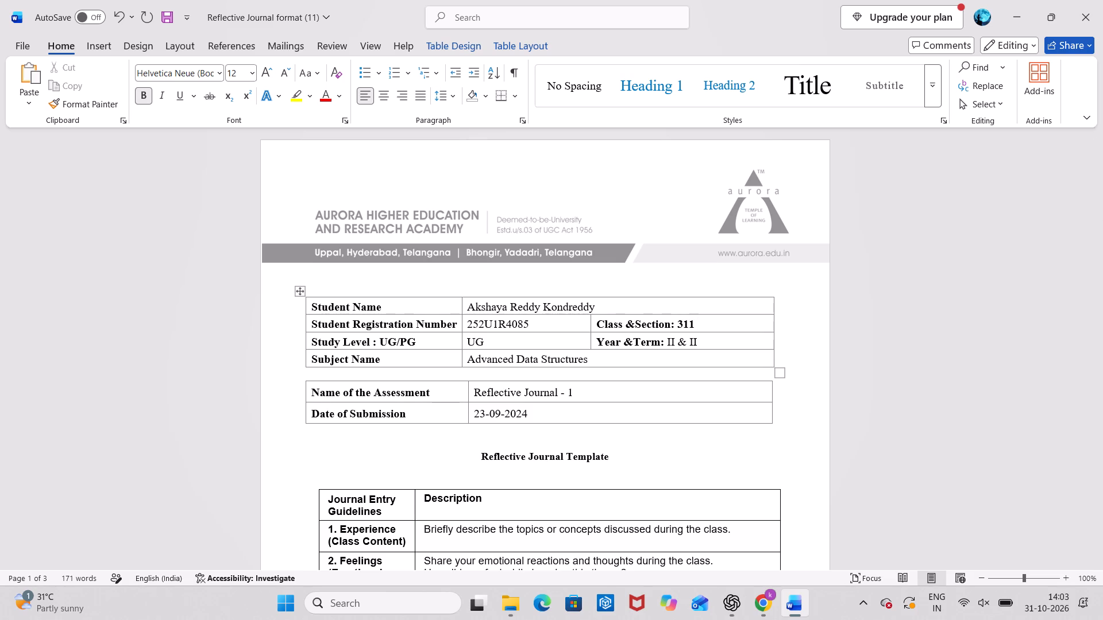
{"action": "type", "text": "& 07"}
Replace the Name of the Assessment entry with "Lab report 2".
{"action": "left_click", "coordinate": [606, 393]}
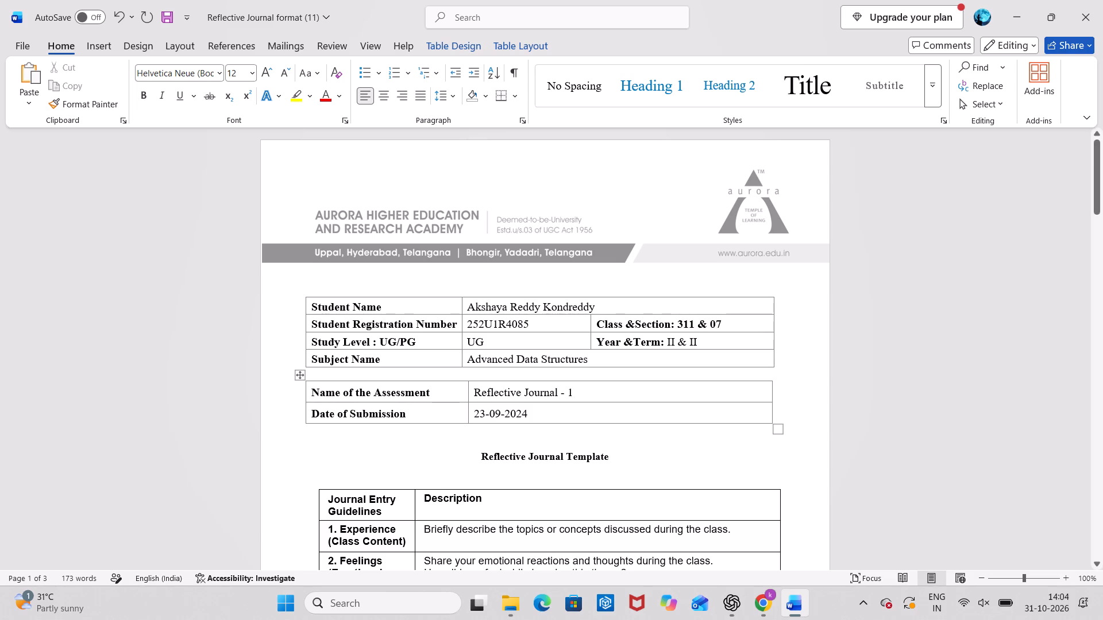
{"action": "key", "text": "BackSpace"}
{"action": "key", "text": "BackSpace"}
{"action": "key", "text": "BackSpace"}
{"action": "key", "text": "BackSpace"}
{"action": "key", "text": "BackSpace"}
{"action": "key", "text": "BackSpace"}
{"action": "key", "text": "BackSpace"}
{"action": "key", "text": "BackSpace"}
{"action": "key", "text": "BackSpace"}
{"action": "key", "text": "BackSpace"}
{"action": "key", "text": "BackSpace"}
{"action": "key", "text": "BackSpace"}
{"action": "key", "text": "BackSpace"}
{"action": "key", "text": "BackSpace"}
{"action": "key", "text": "BackSpace"}
{"action": "key", "text": "BackSpace"}
{"action": "key", "text": "BackSpace"}
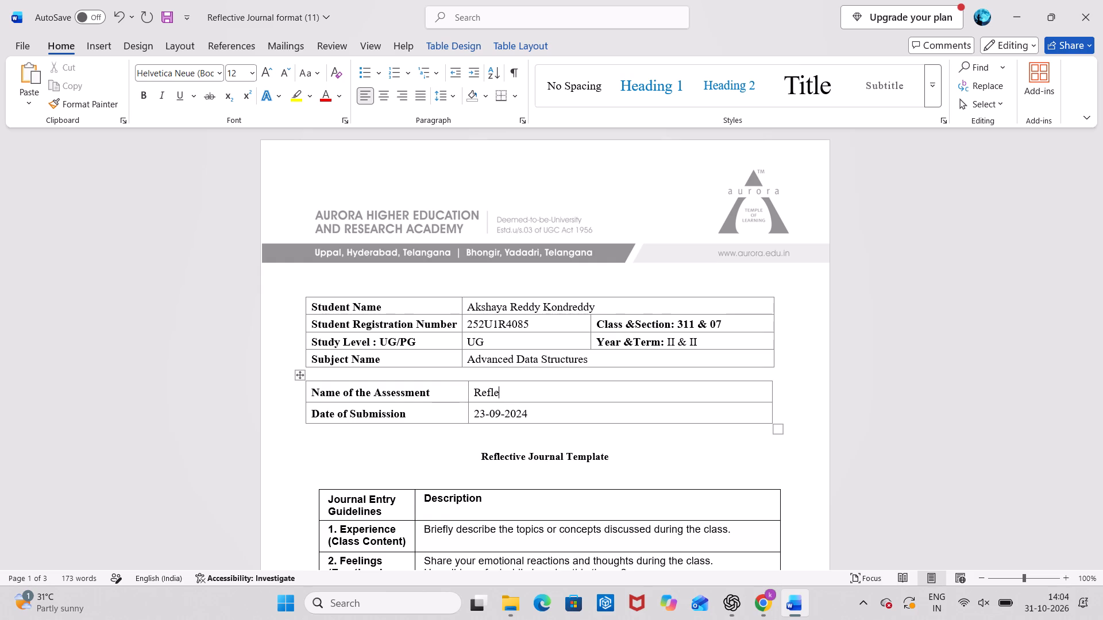
{"action": "key", "text": "BackSpace"}
{"action": "key", "text": "BackSpace"}
{"action": "key", "text": "BackSpace"}
{"action": "key", "text": "BackSpace"}
{"action": "key", "text": "BackSpace"}
{"action": "key", "text": "BackSpace"}
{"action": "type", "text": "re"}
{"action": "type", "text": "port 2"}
Change the Date of Submission to 31-10-2026.
{"action": "left_click", "coordinate": [579, 417]}
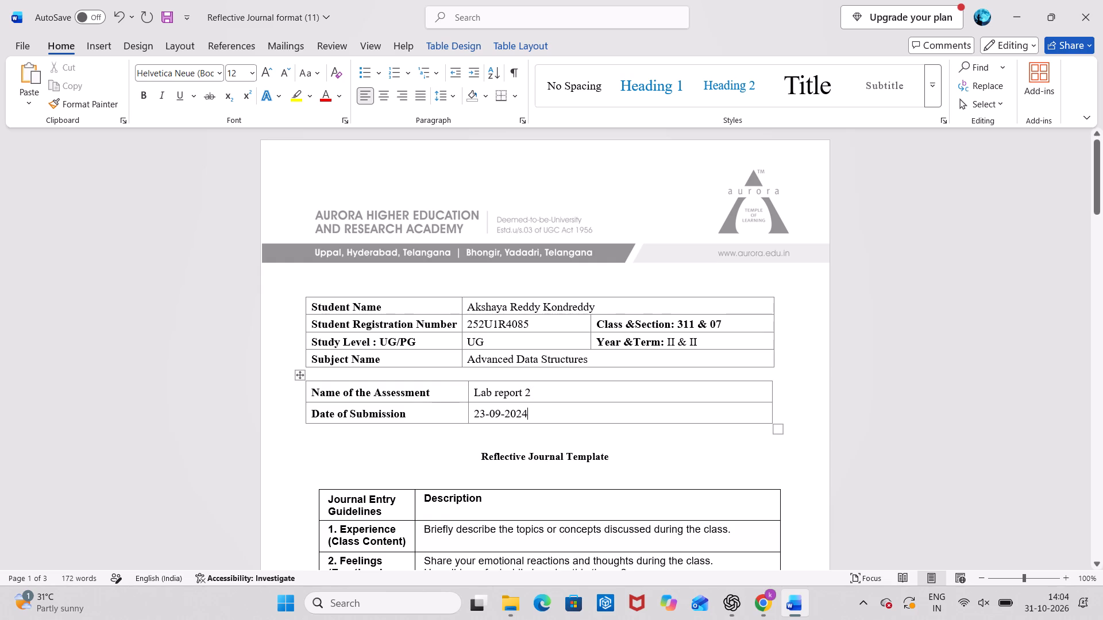
{"action": "key", "text": "BackSpace"}
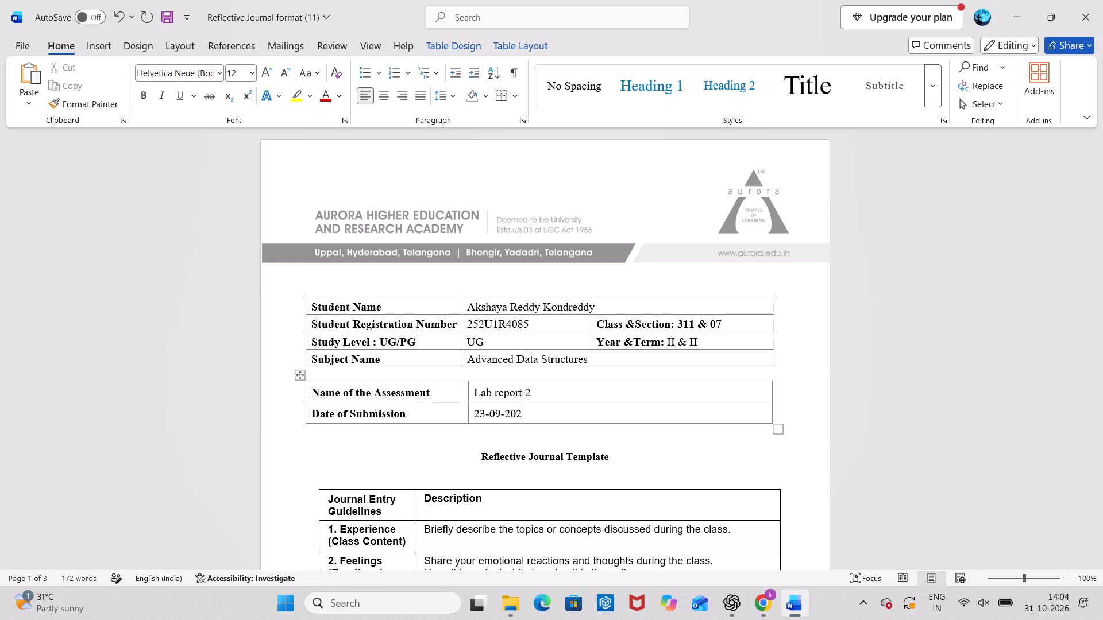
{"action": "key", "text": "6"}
{"action": "key", "text": "Left"}
{"action": "key", "text": "Left"}
{"action": "key", "text": "Left"}
{"action": "key", "text": "Left"}
{"action": "key", "text": "Left"}
{"action": "key", "text": "BackSpace"}
{"action": "key", "text": "BackSpace"}
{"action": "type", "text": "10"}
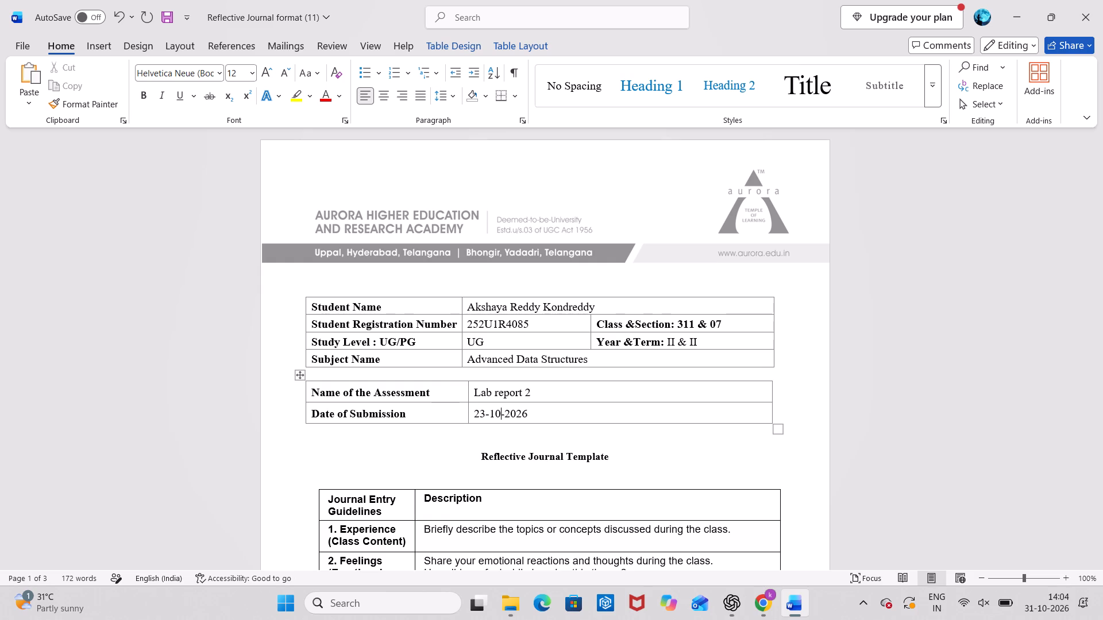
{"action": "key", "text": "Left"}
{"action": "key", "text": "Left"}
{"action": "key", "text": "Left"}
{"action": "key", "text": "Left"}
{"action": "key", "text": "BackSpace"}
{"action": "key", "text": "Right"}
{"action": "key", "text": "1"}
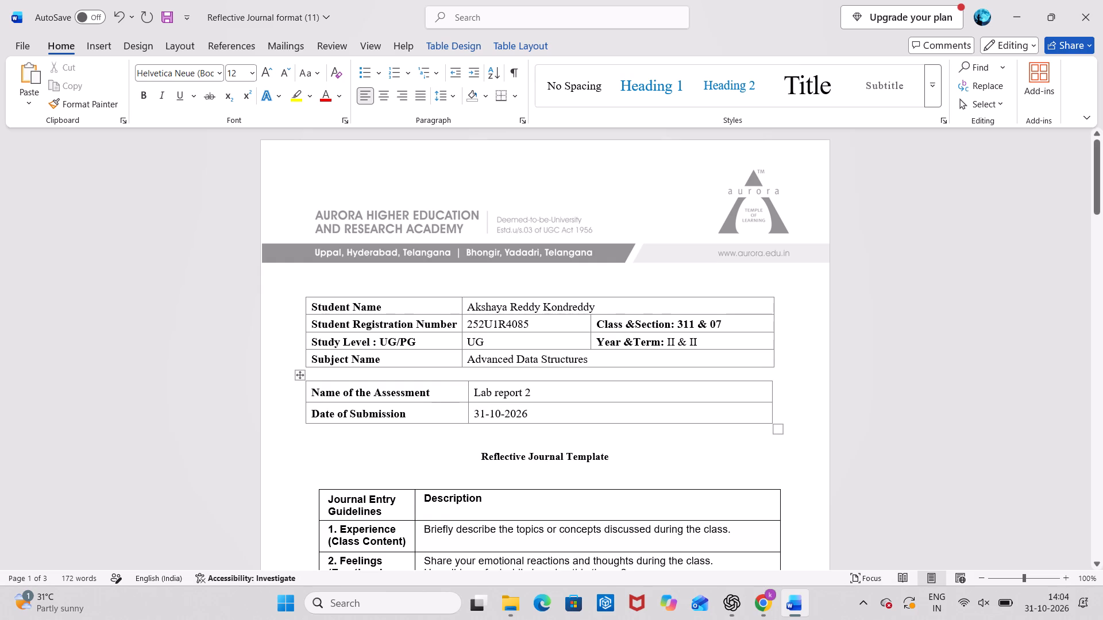
Delete the "Reflective Journal Template" heading and all content below it through the end of the document.
{"action": "left_click_drag", "start_coordinate": [479, 456], "coordinate": [616, 573]}
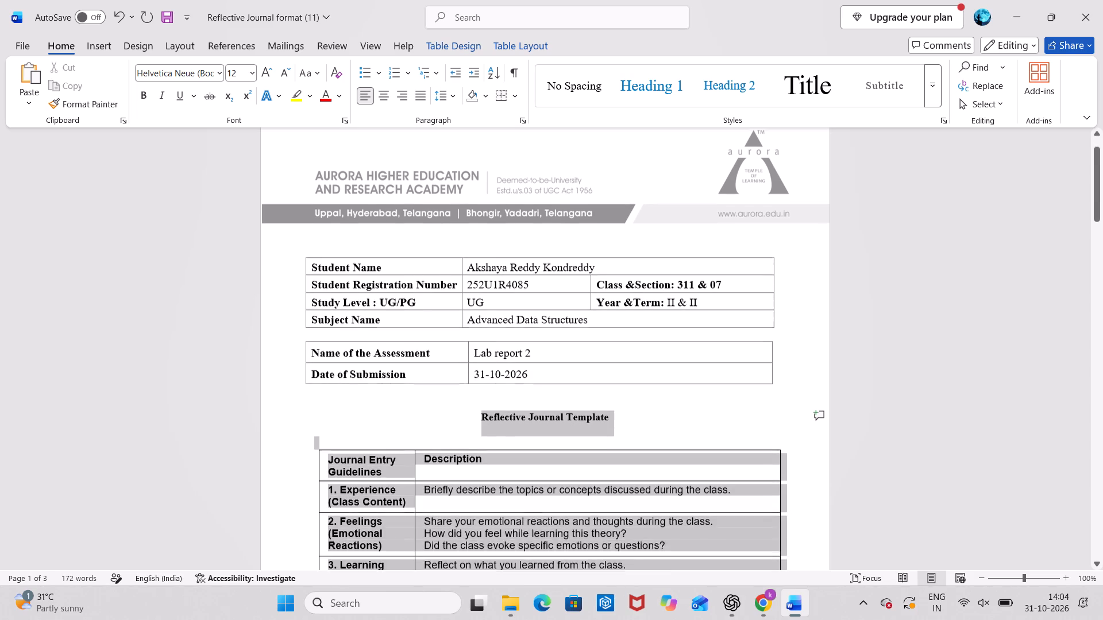
{"action": "left_click_drag", "start_coordinate": [616, 573], "coordinate": [623, 617]}
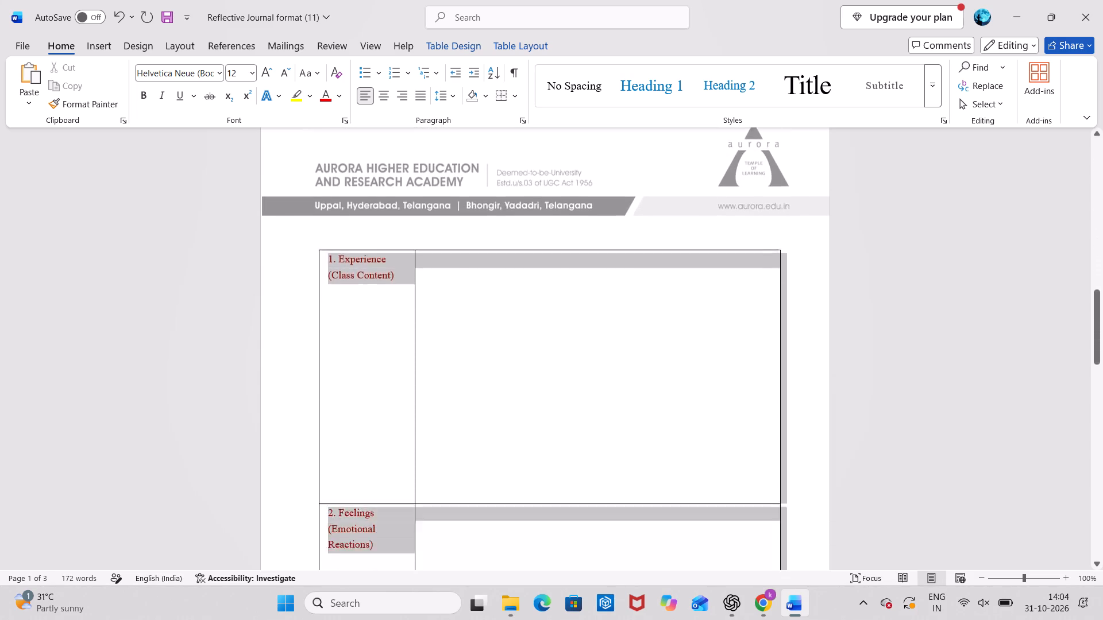
{"action": "left_click_drag", "start_coordinate": [623, 617], "coordinate": [629, 321]}
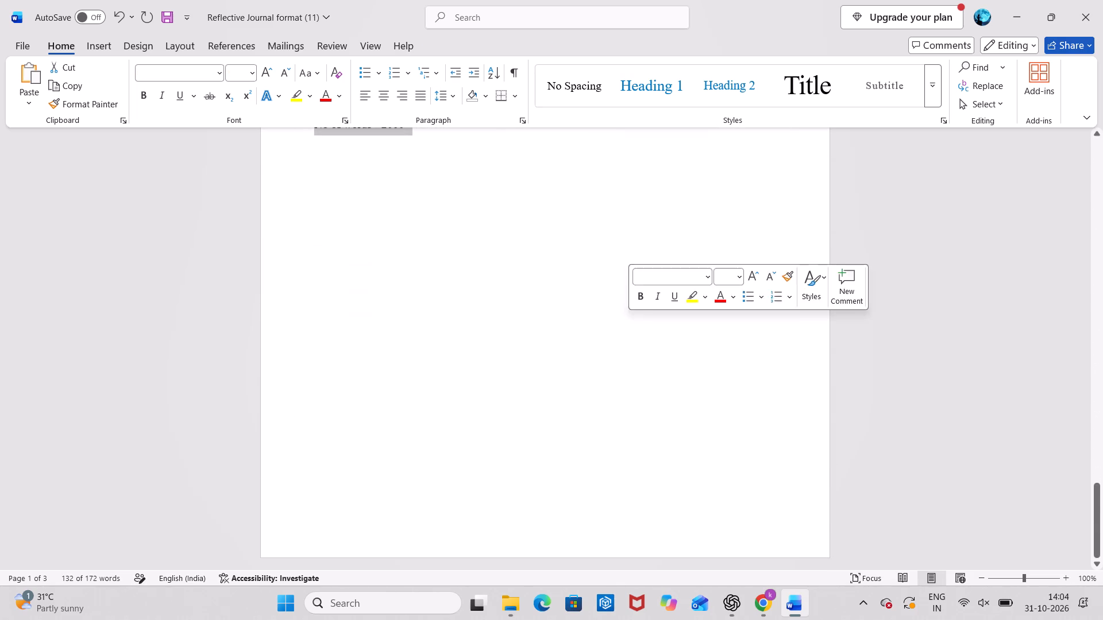
{"action": "key", "text": "BackSpace"}
{"action": "scroll", "coordinate": [629, 321], "scroll_direction": "up", "scroll_amount": 2}
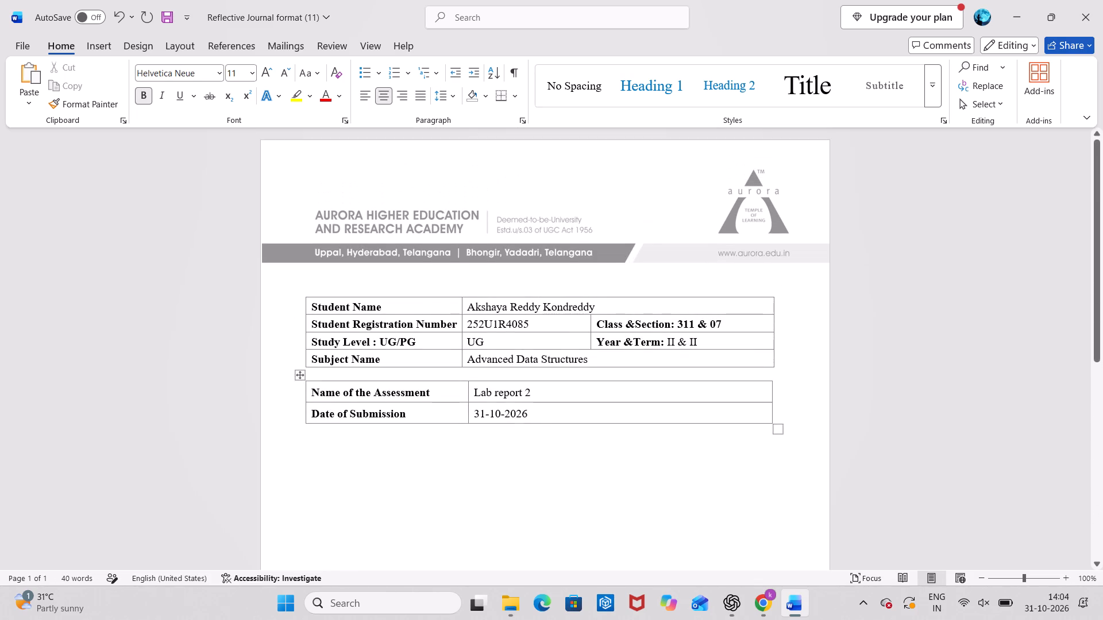
Start the report body below the assessment table with a left-aligned item number "1)" in 16 pt text.
{"action": "key", "text": "Return"}
{"action": "left_click", "coordinate": [319, 482]}
{"action": "double_click", "coordinate": [319, 482]}
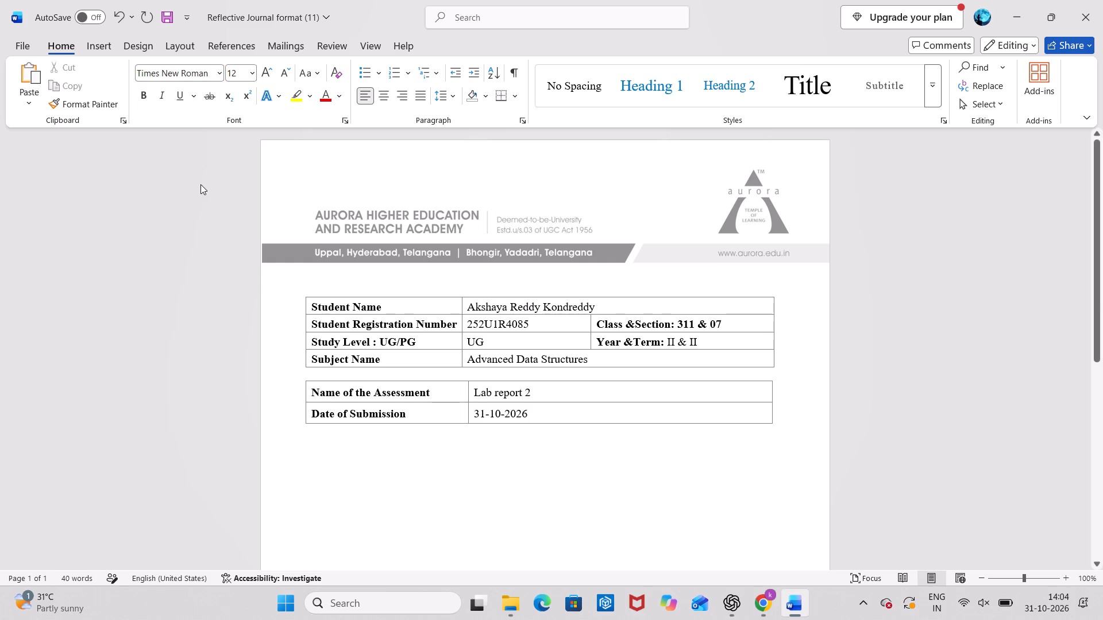
{"action": "left_click", "coordinate": [246, 77]}
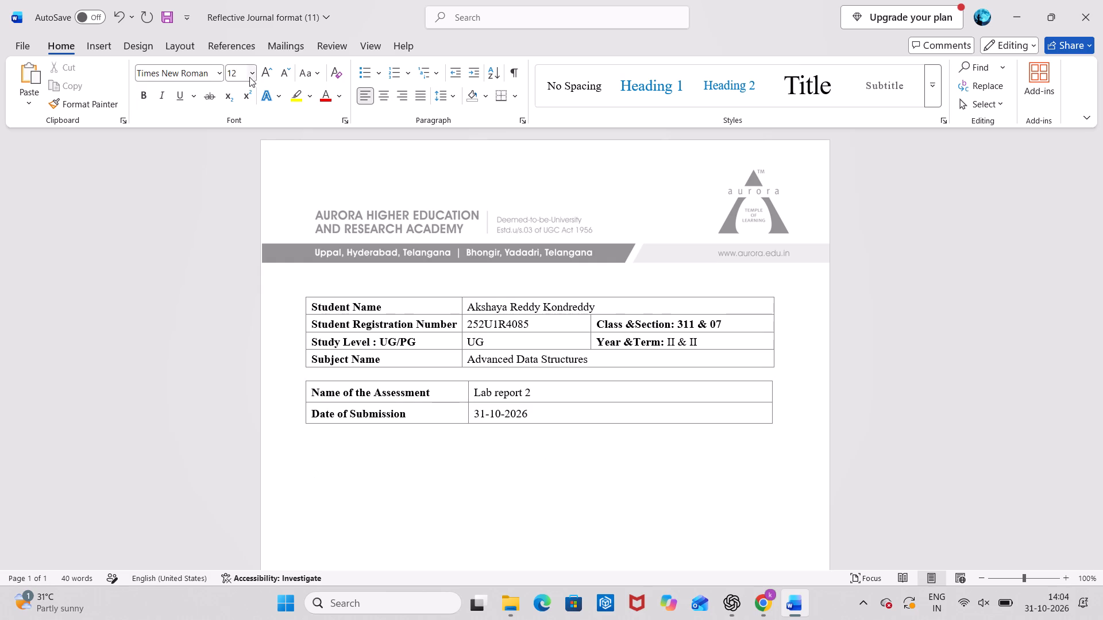
{"action": "left_click", "coordinate": [249, 77]}
{"action": "left_click", "coordinate": [244, 188]}
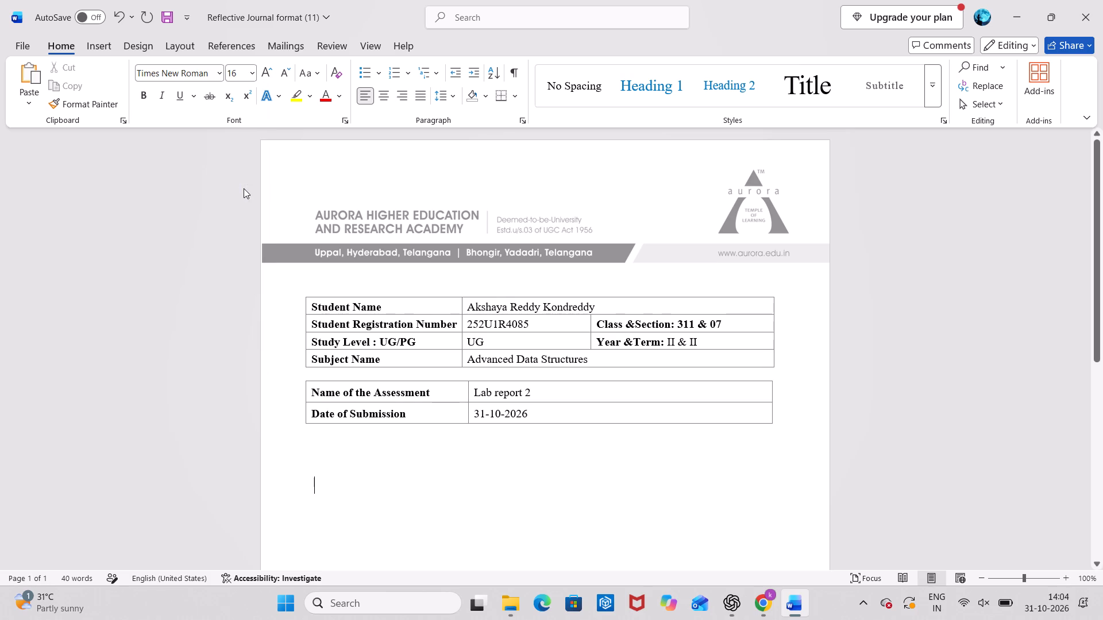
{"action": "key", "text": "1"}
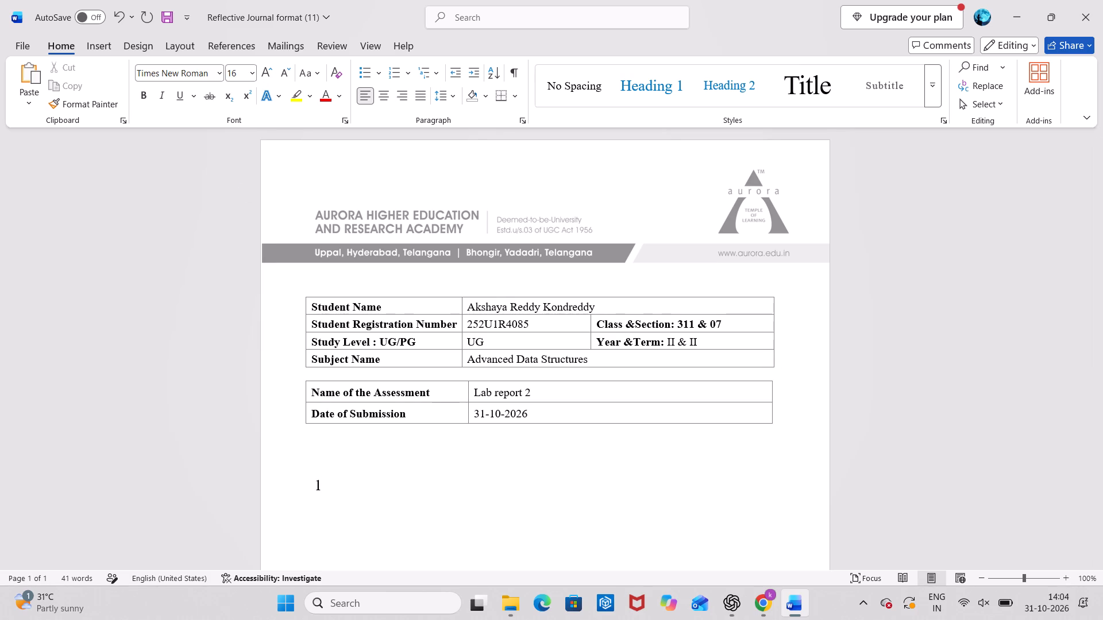
{"action": "key", "text": "shift+parenright"}
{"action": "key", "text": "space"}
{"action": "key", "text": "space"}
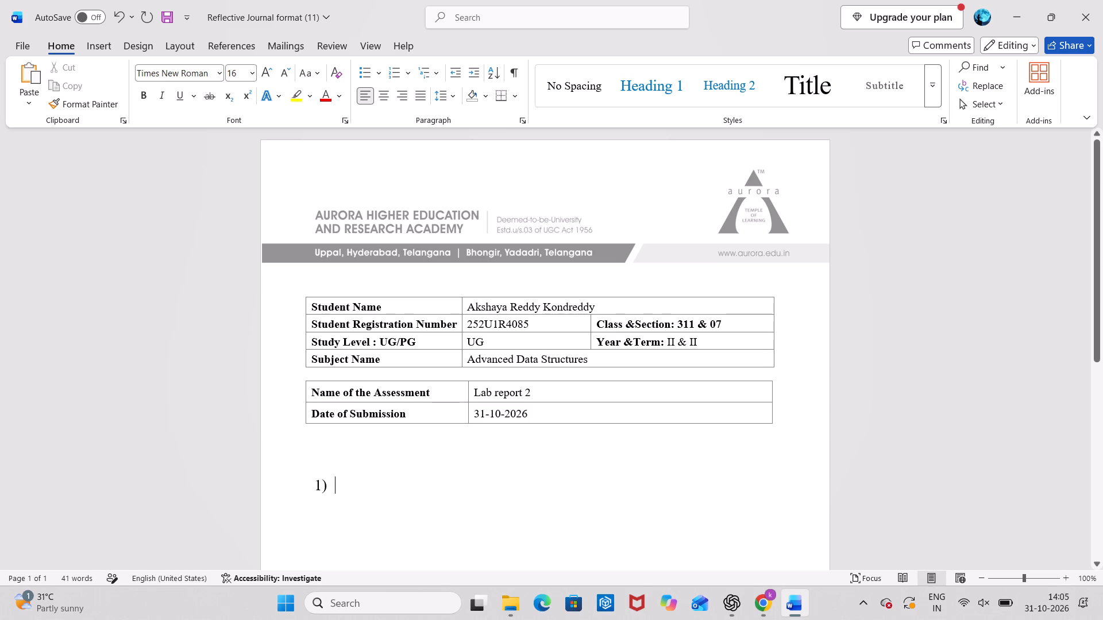
Capture the "Insertion At Head - Linked List" problem page in Chrome and insert the screenshot after "1)" in the Word report.
{"action": "left_click", "coordinate": [748, 614]}
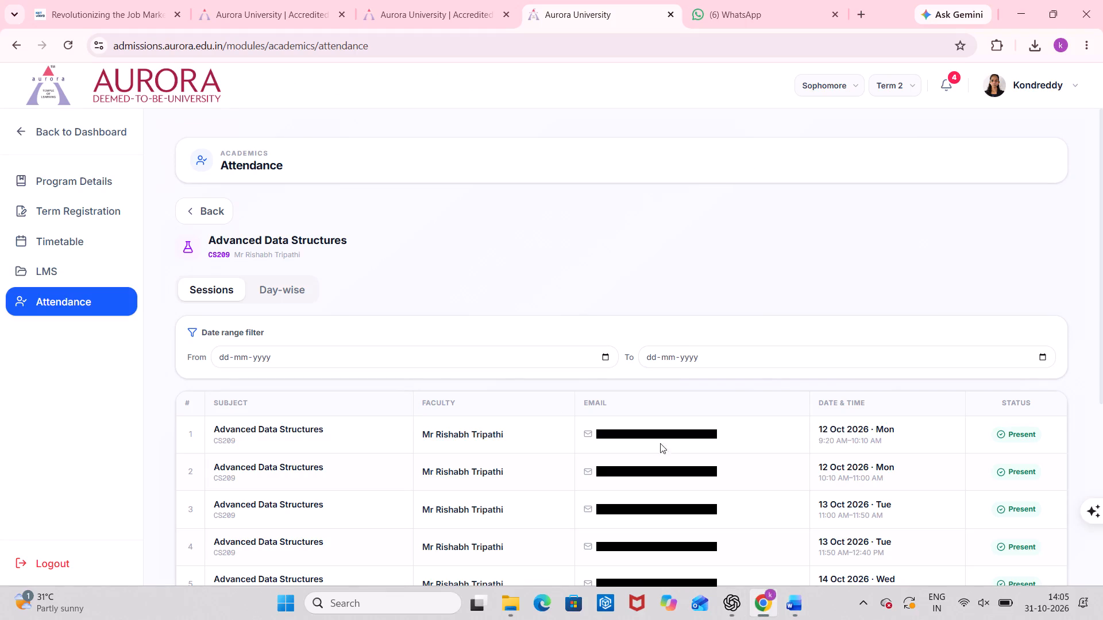
{"action": "left_click", "coordinate": [131, 7]}
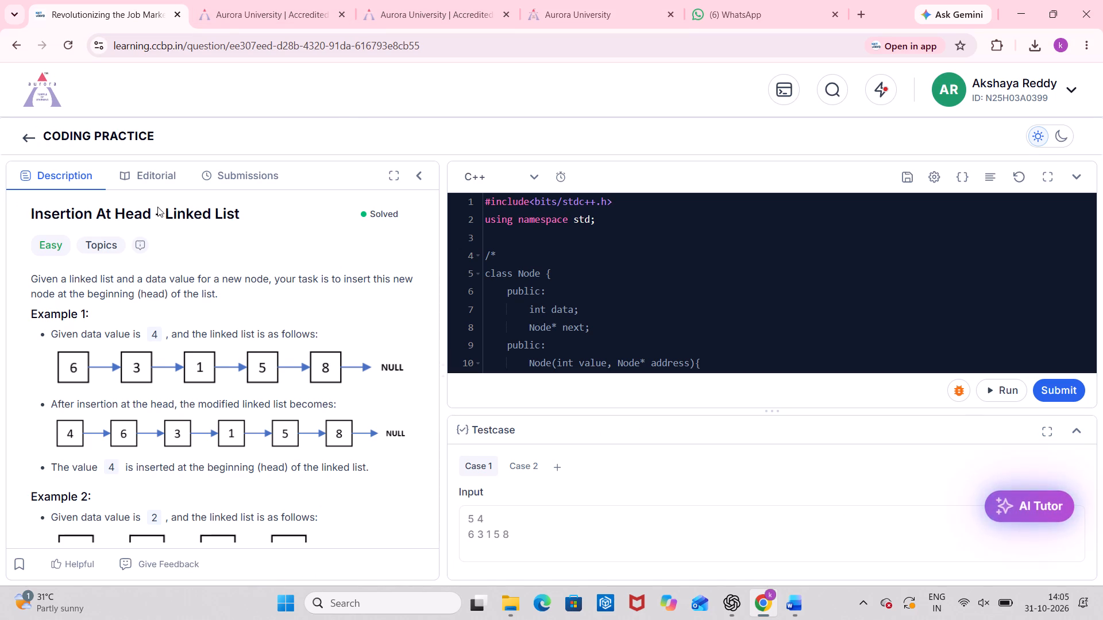
{"action": "key", "text": "shift+super+s"}
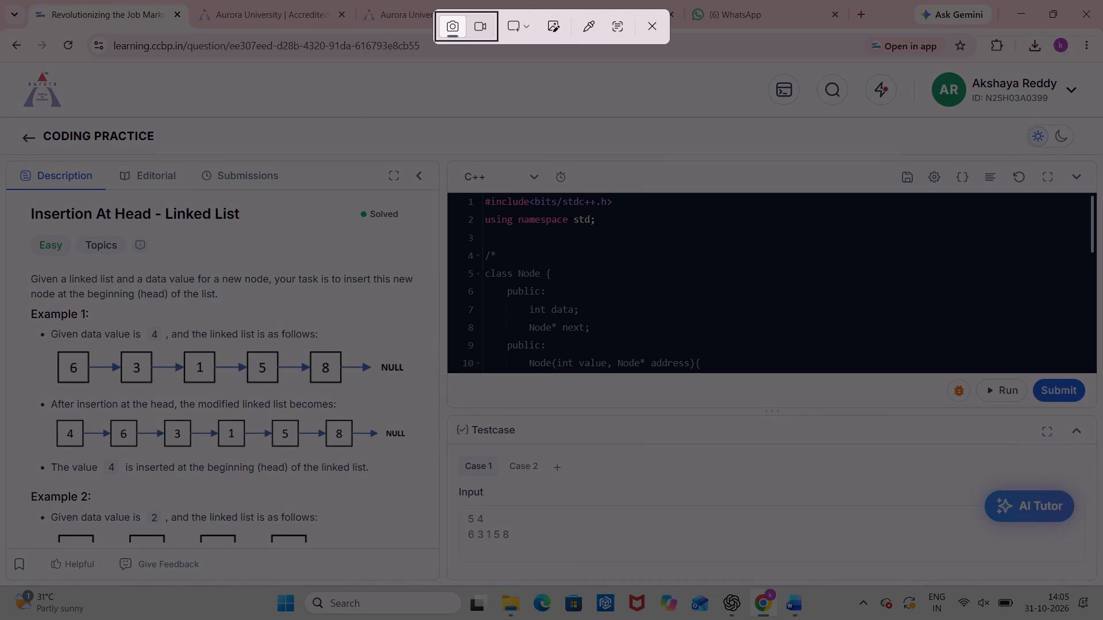
{"action": "left_click_drag", "start_coordinate": [1, 64], "coordinate": [1102, 532]}
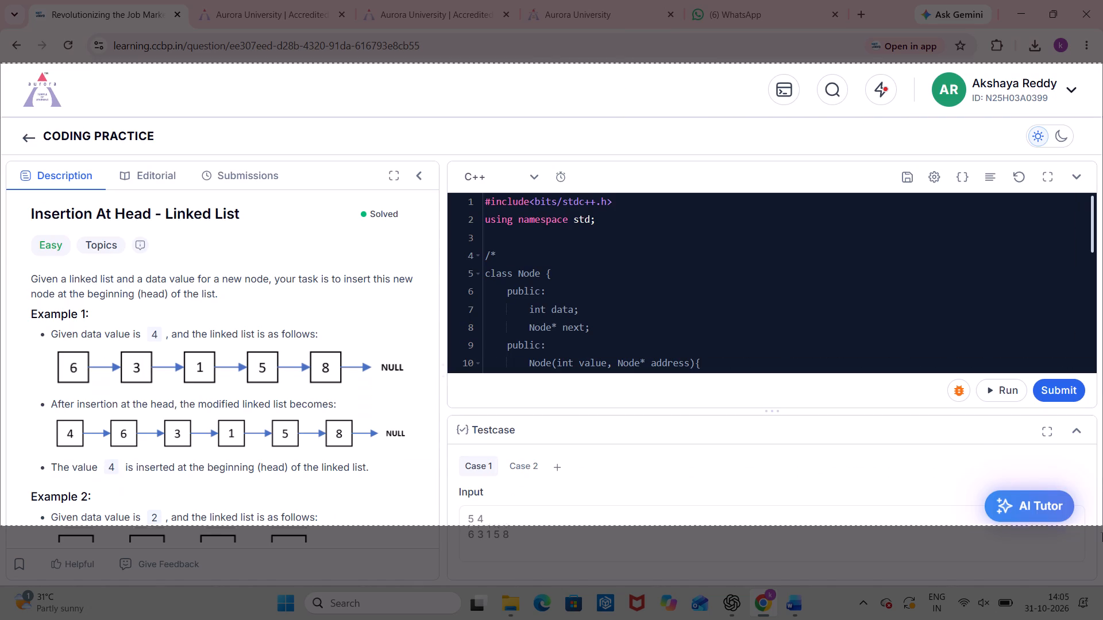
{"action": "left_click_drag", "start_coordinate": [1102, 532], "coordinate": [1102, 585]}
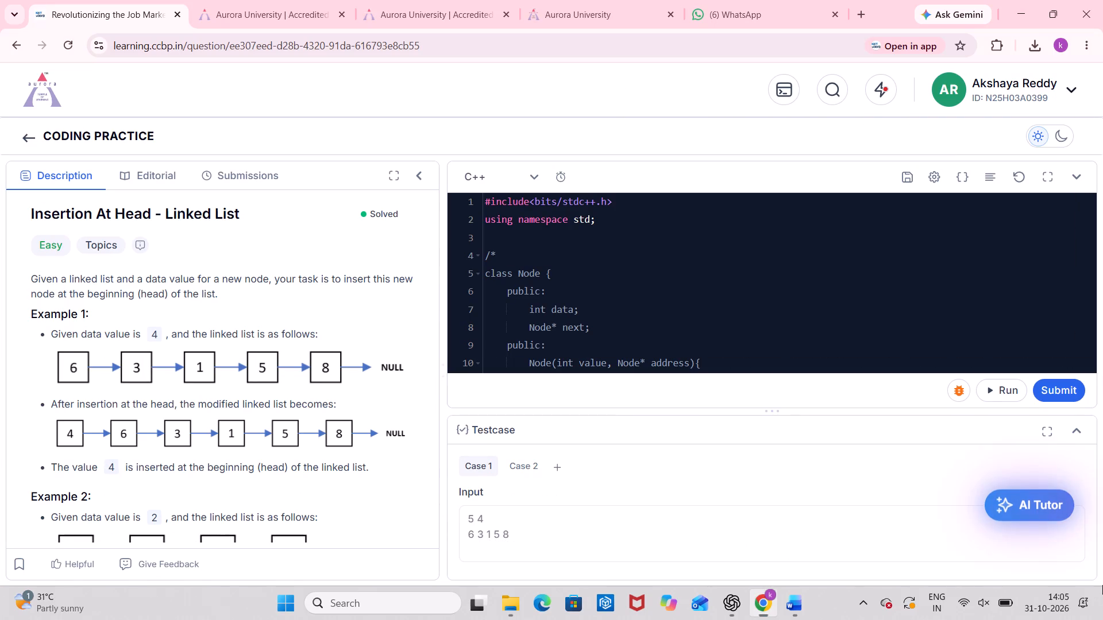
{"action": "left_click", "coordinate": [804, 610]}
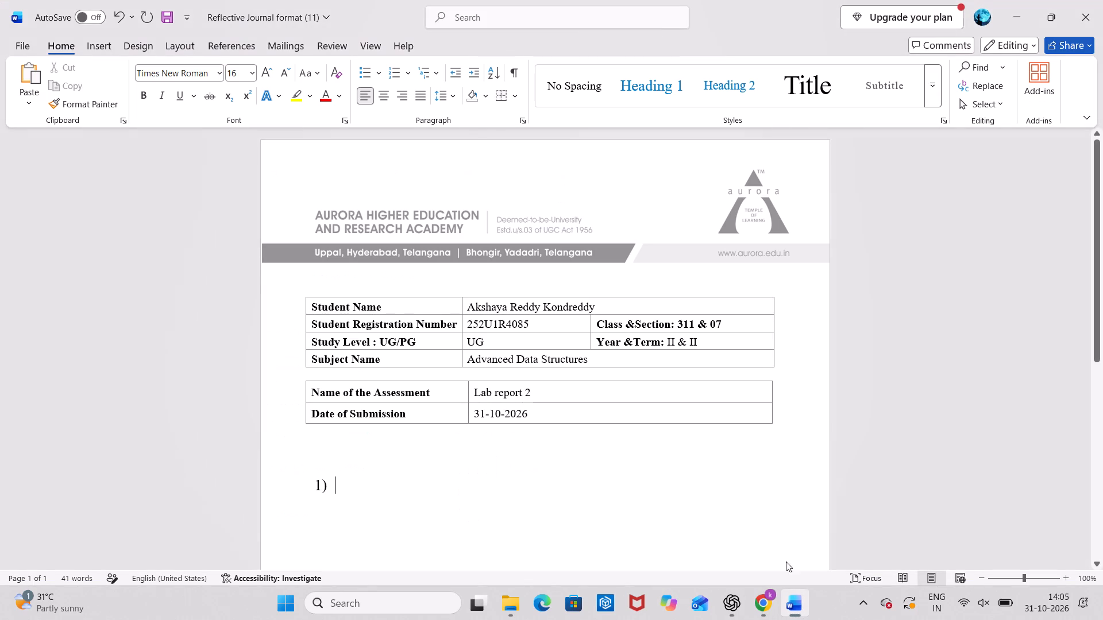
{"action": "key", "text": "ctrl+v"}
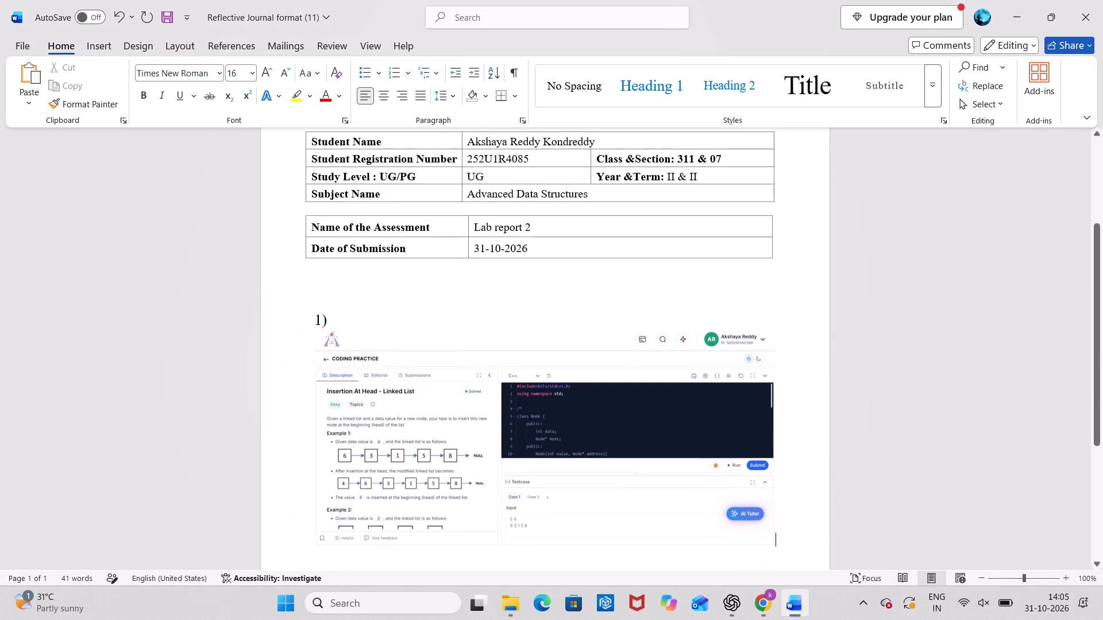
Add a "Code:" label below the problem screenshot, separated by a blank line.
{"action": "scroll", "coordinate": [683, 503], "scroll_direction": "down", "scroll_amount": 2}
{"action": "key", "text": "Return"}
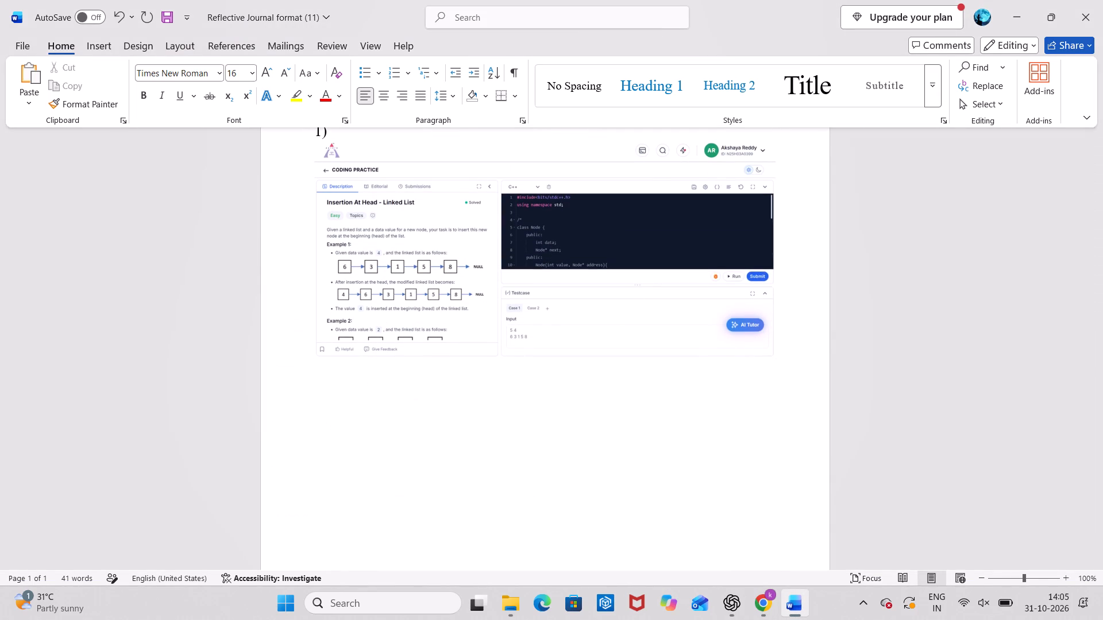
{"action": "key", "text": "Return"}
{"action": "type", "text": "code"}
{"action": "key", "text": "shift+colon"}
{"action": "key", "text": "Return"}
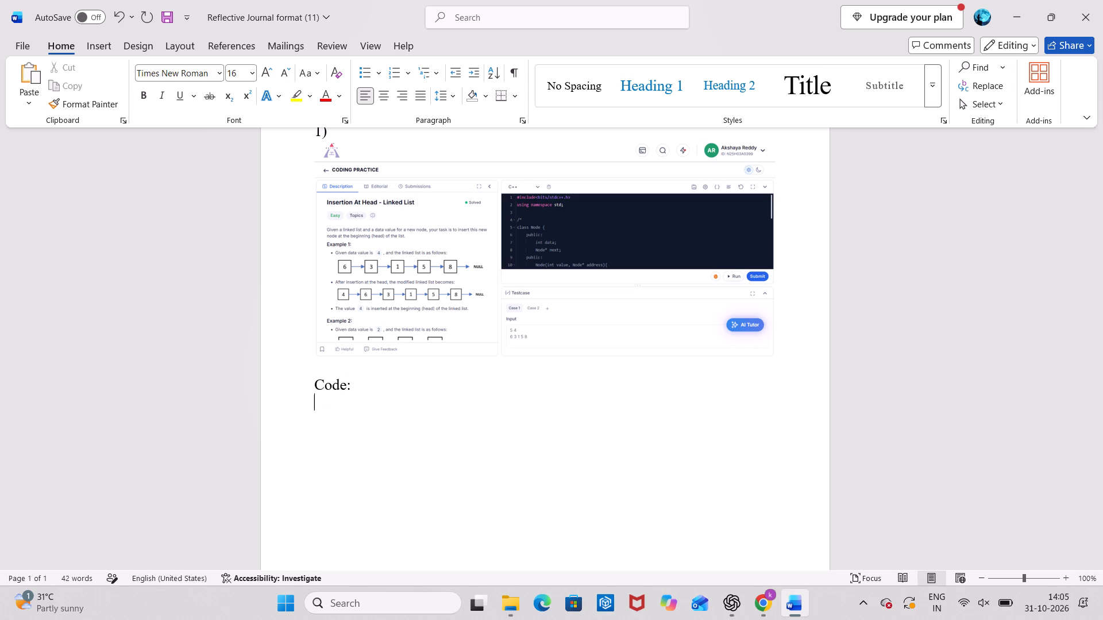
Copy the entire C++ solution from the coding practice page in Chrome and paste it under "Code:" in the Word report.
{"action": "left_click", "coordinate": [769, 596]}
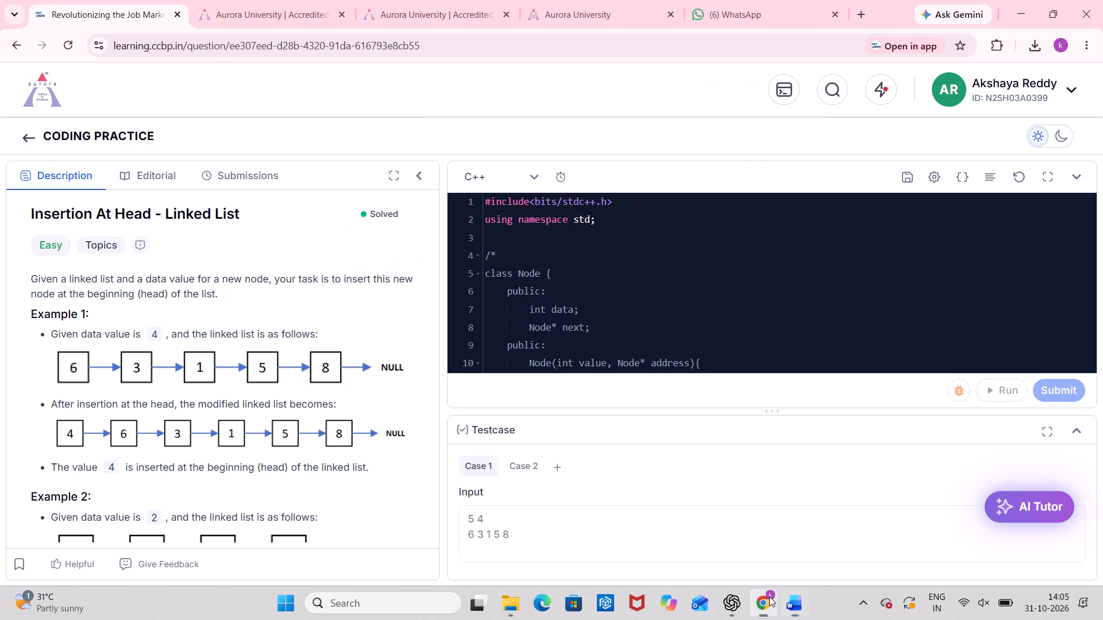
{"action": "left_click", "coordinate": [721, 321]}
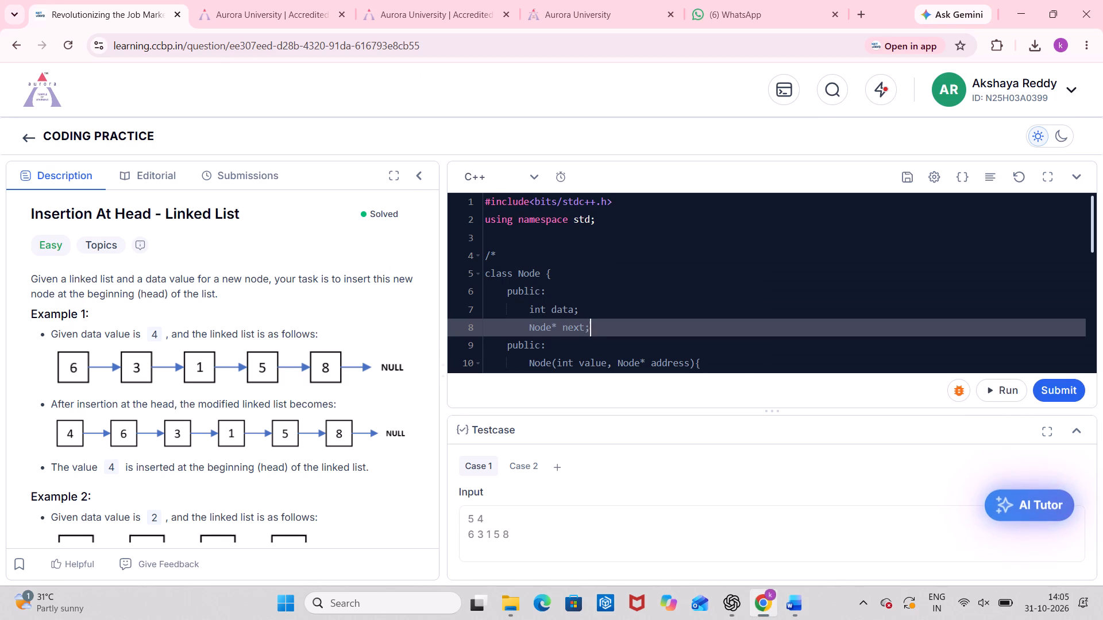
{"action": "key", "text": "ctrl+a"}
{"action": "key", "text": "ctrl+c"}
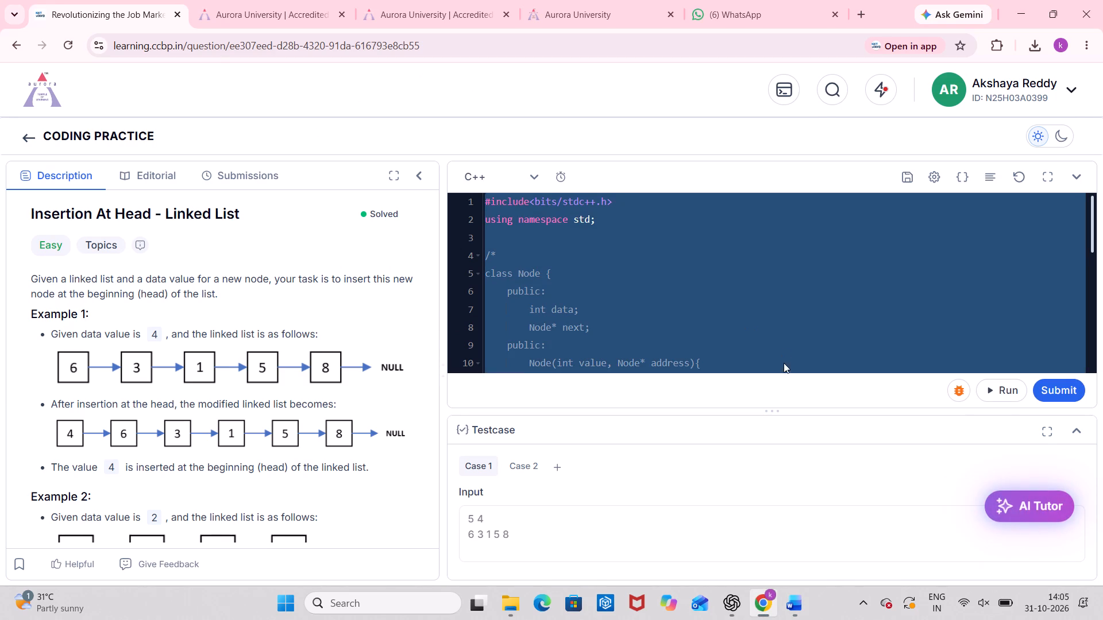
{"action": "left_click", "coordinate": [796, 617]}
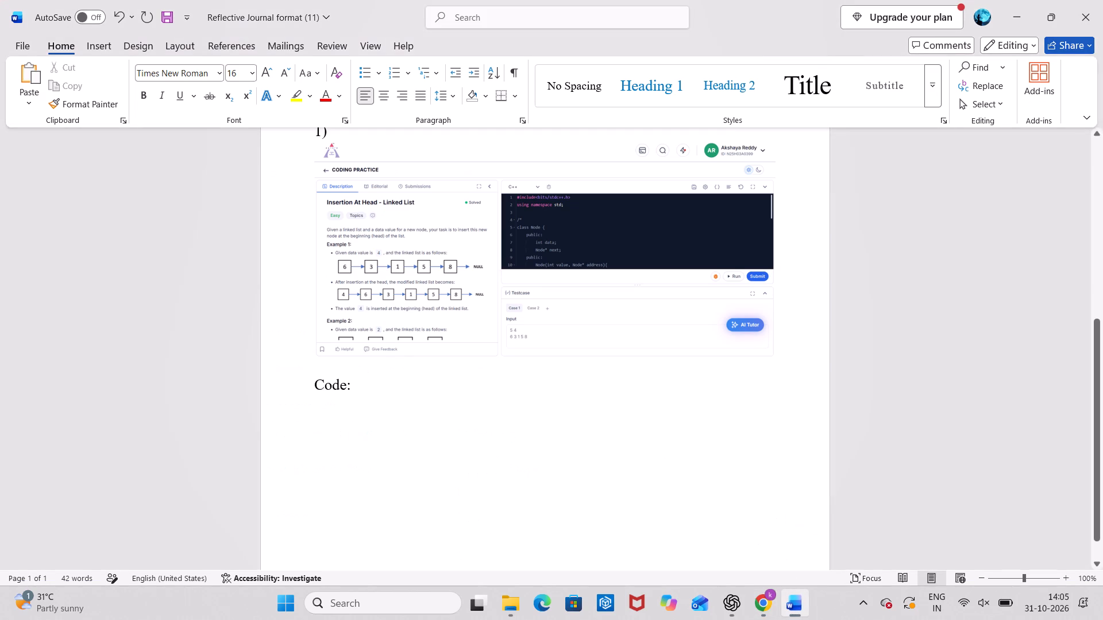
{"action": "key", "text": "ctrl+v"}
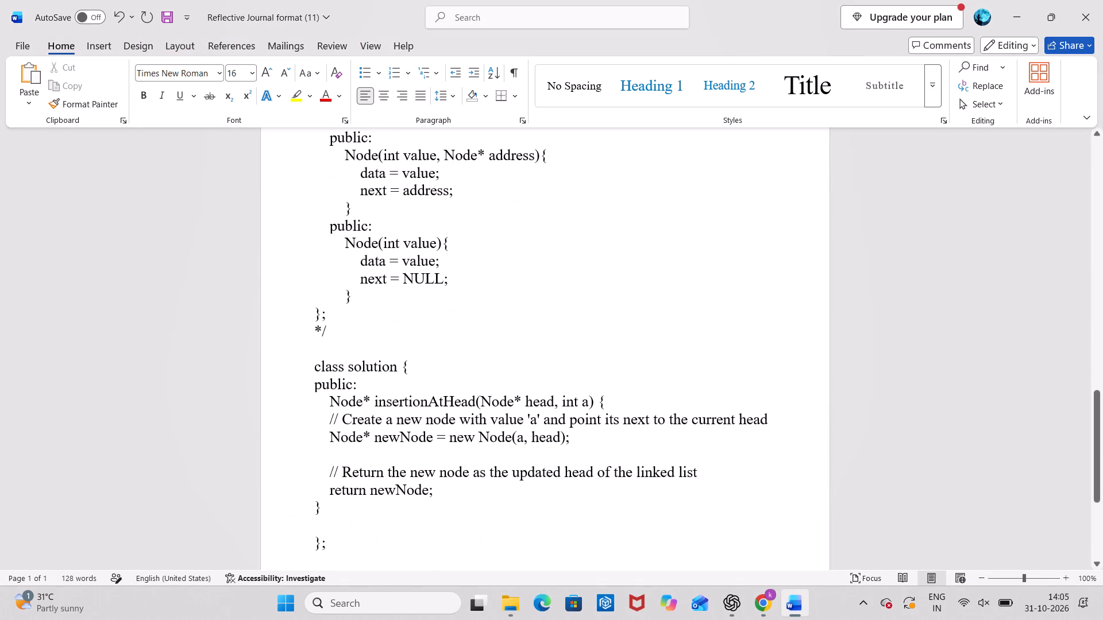
Look over the pasted code and add two line breaks after its final closing brace.
{"action": "scroll", "coordinate": [623, 442], "scroll_direction": "up", "scroll_amount": 3}
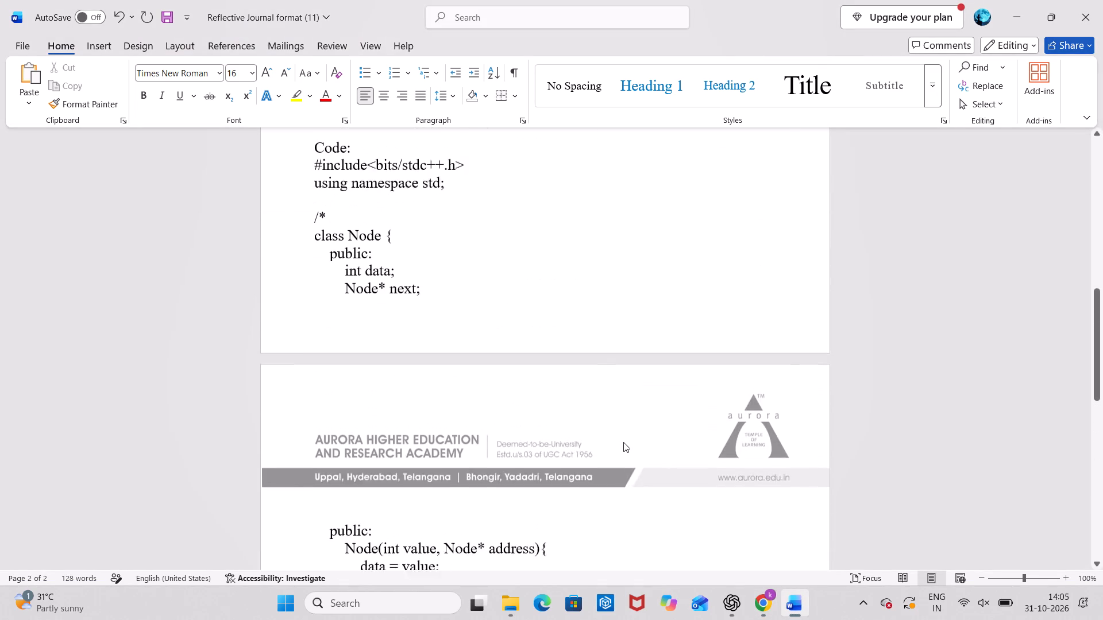
{"action": "scroll", "coordinate": [623, 442], "scroll_direction": "up", "scroll_amount": 1}
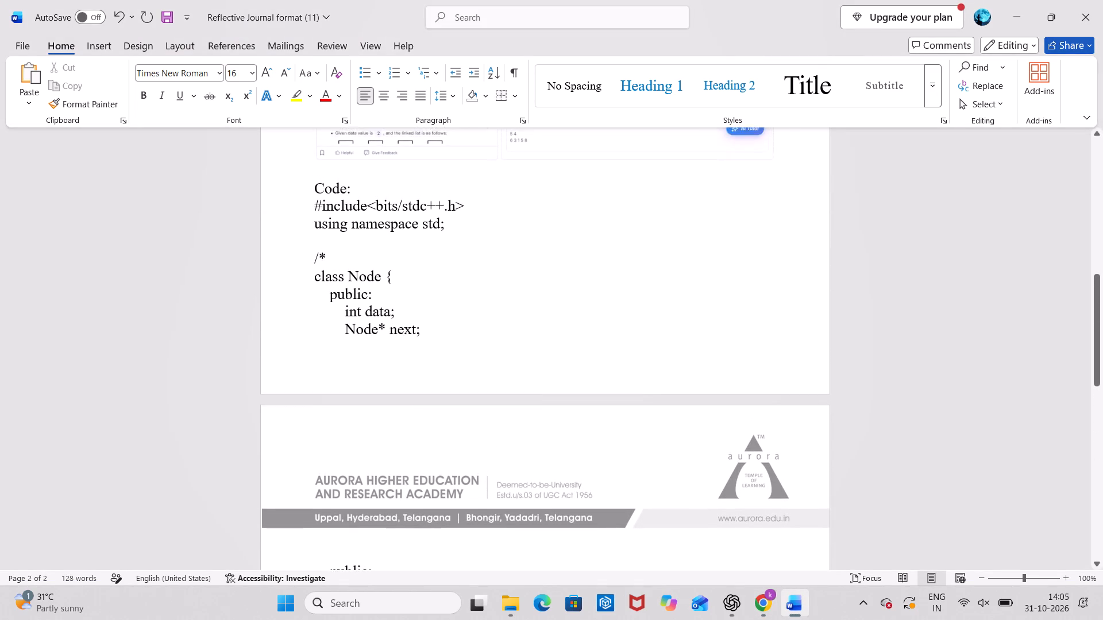
{"action": "scroll", "coordinate": [623, 442], "scroll_direction": "up", "scroll_amount": 1}
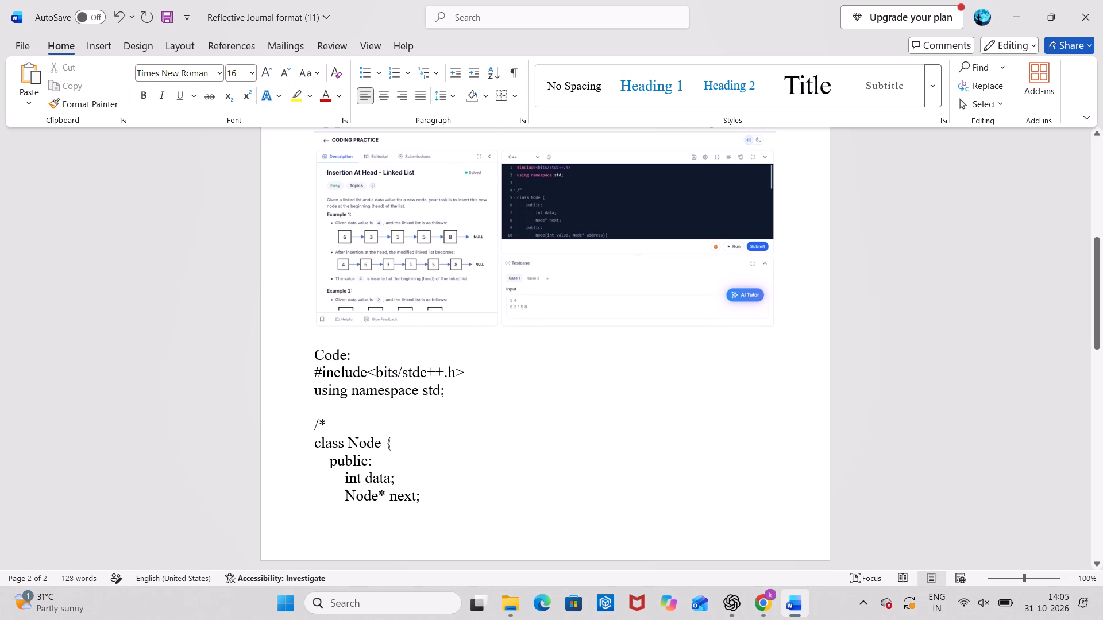
{"action": "scroll", "coordinate": [467, 402], "scroll_direction": "down", "scroll_amount": 2}
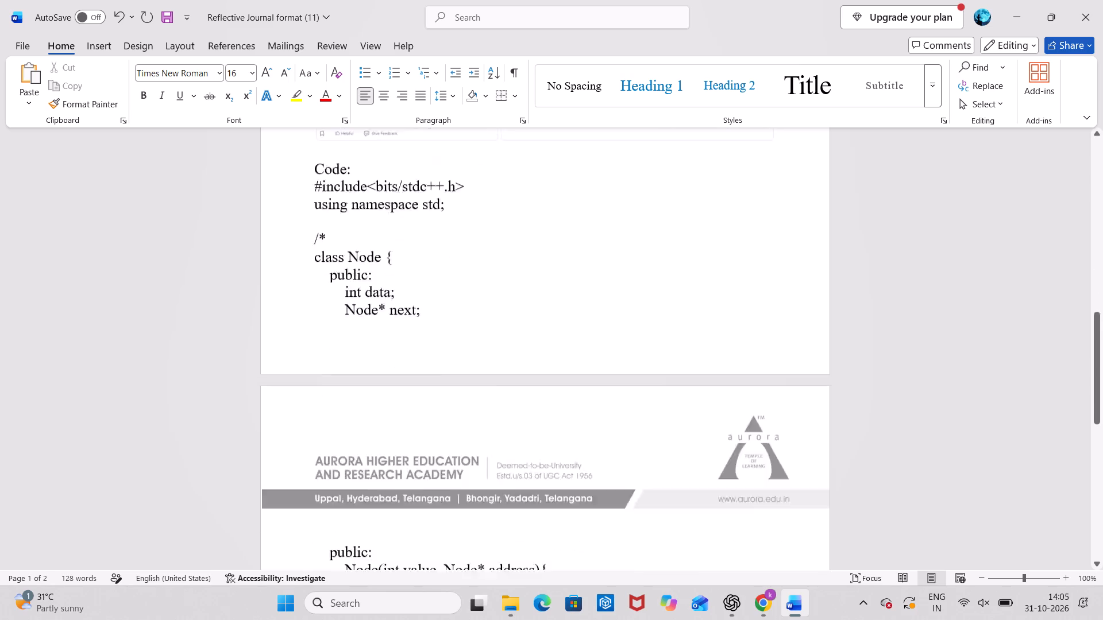
{"action": "scroll", "coordinate": [467, 402], "scroll_direction": "down", "scroll_amount": 5}
{"action": "key", "text": "Return"}
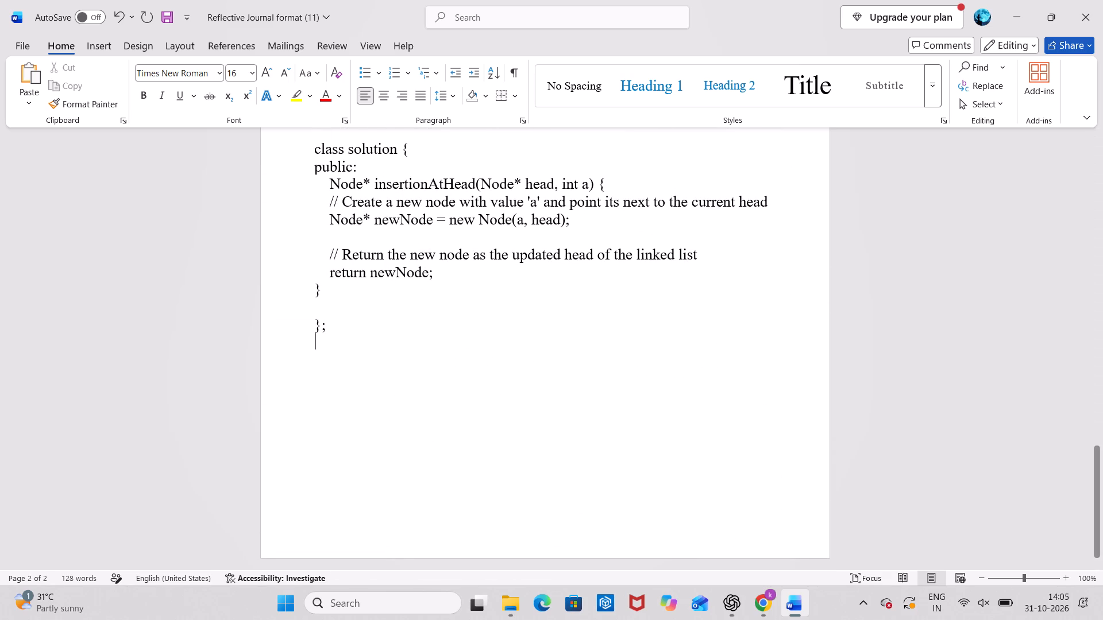
{"action": "key", "text": "Return"}
{"action": "scroll", "coordinate": [546, 425], "scroll_direction": "up", "scroll_amount": 4}
{"action": "scroll", "coordinate": [546, 425], "scroll_direction": "down", "scroll_amount": 4}
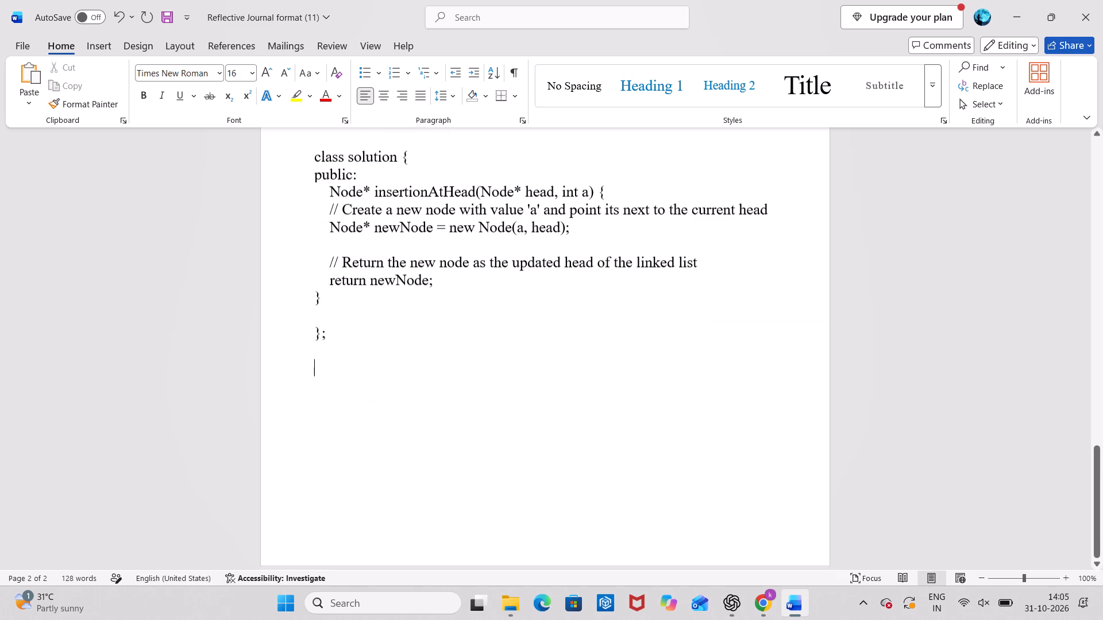
Switch to Chrome and run the Insertion At Head solution against the test cases, and clear the code selection.
{"action": "left_click", "coordinate": [768, 603]}
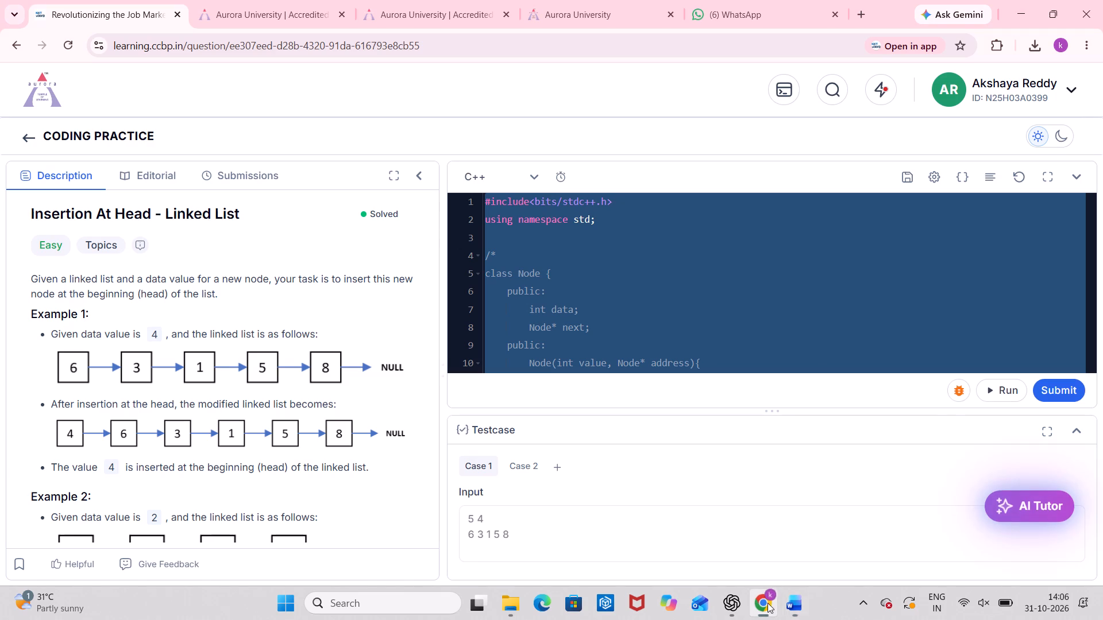
{"action": "left_click", "coordinate": [1012, 389]}
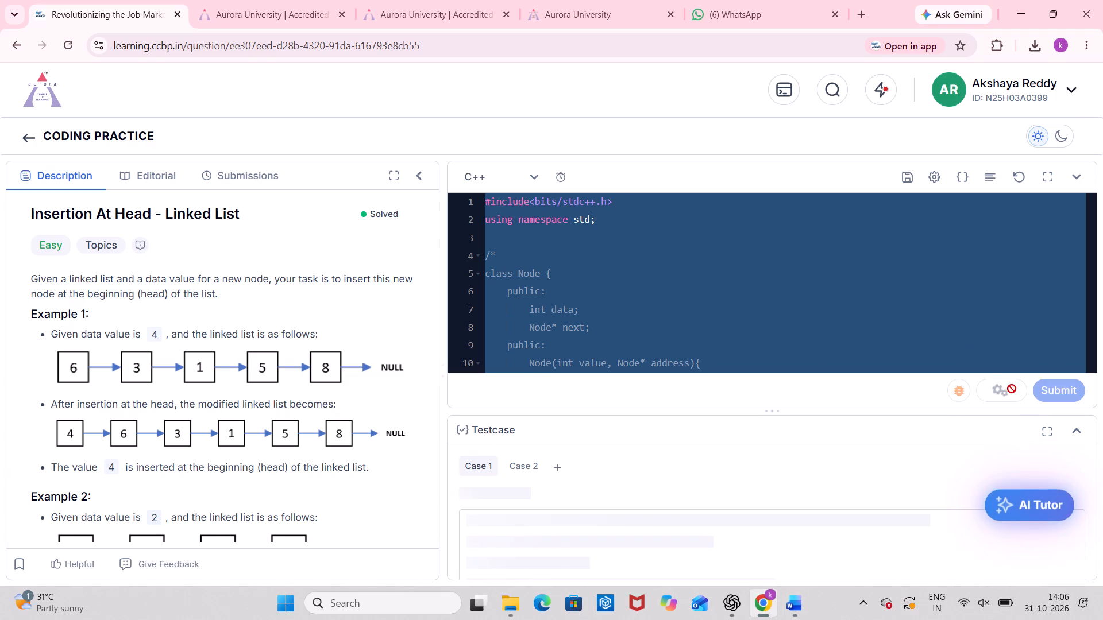
{"action": "left_click", "coordinate": [768, 336]}
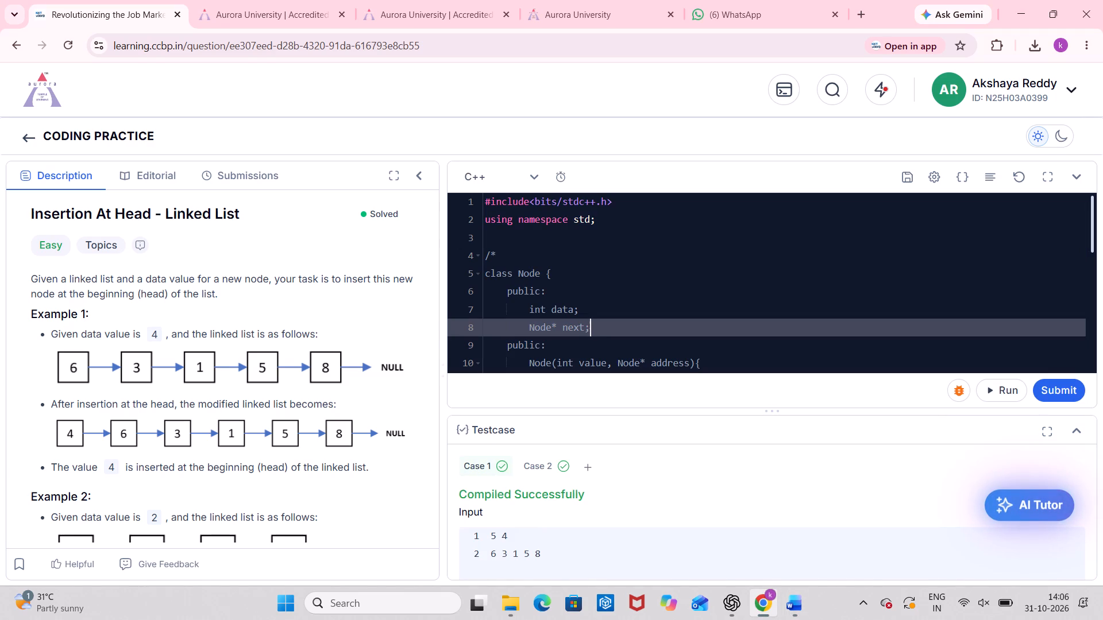
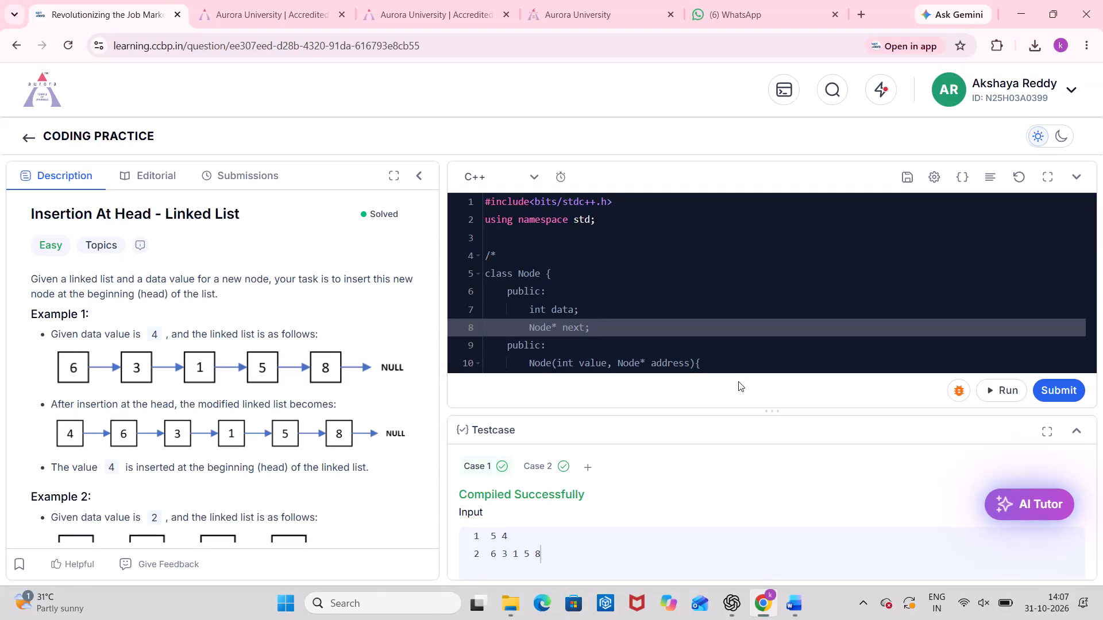
Capture the Insertion At Head page with the compiled Case 1 result and its input, and paste it below the code in Word, followed by two line breaks.
{"action": "scroll", "coordinate": [710, 454], "scroll_direction": "down", "scroll_amount": 4}
{"action": "scroll", "coordinate": [710, 454], "scroll_direction": "up", "scroll_amount": 2}
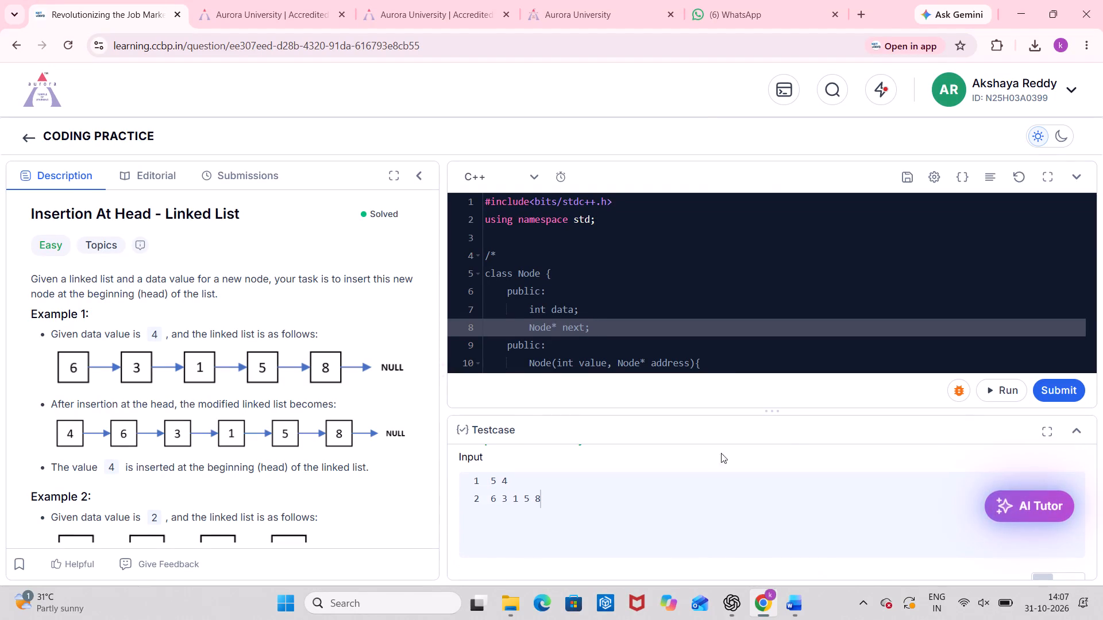
{"action": "left_click", "coordinate": [1081, 433]}
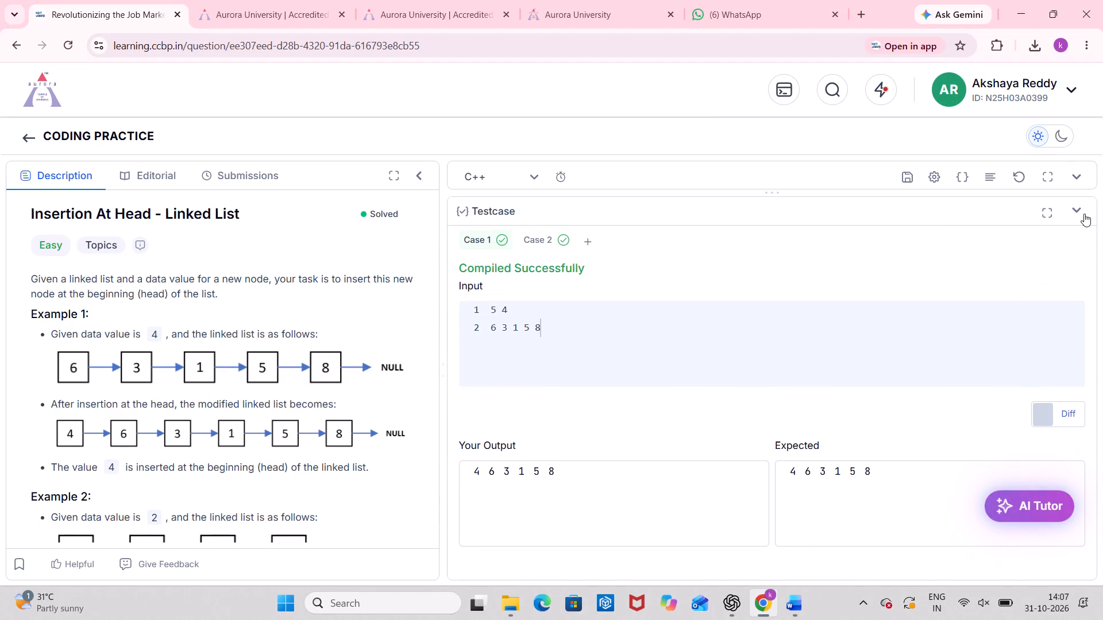
{"action": "left_click", "coordinate": [1078, 212]}
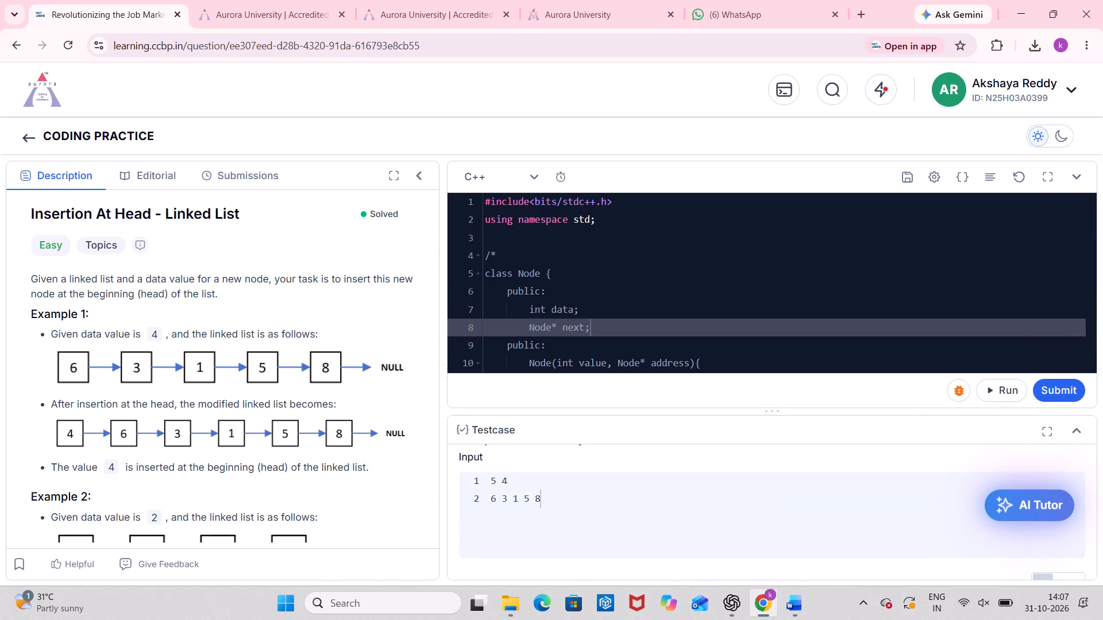
{"action": "scroll", "coordinate": [786, 501], "scroll_direction": "up", "scroll_amount": 2}
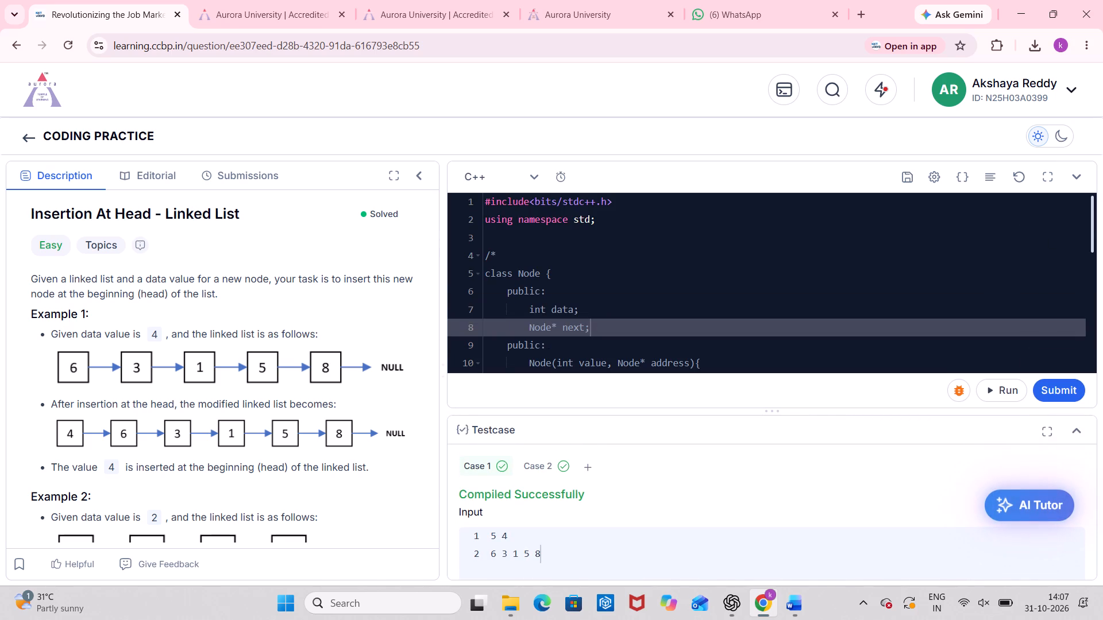
{"action": "key", "text": "shift+super+s"}
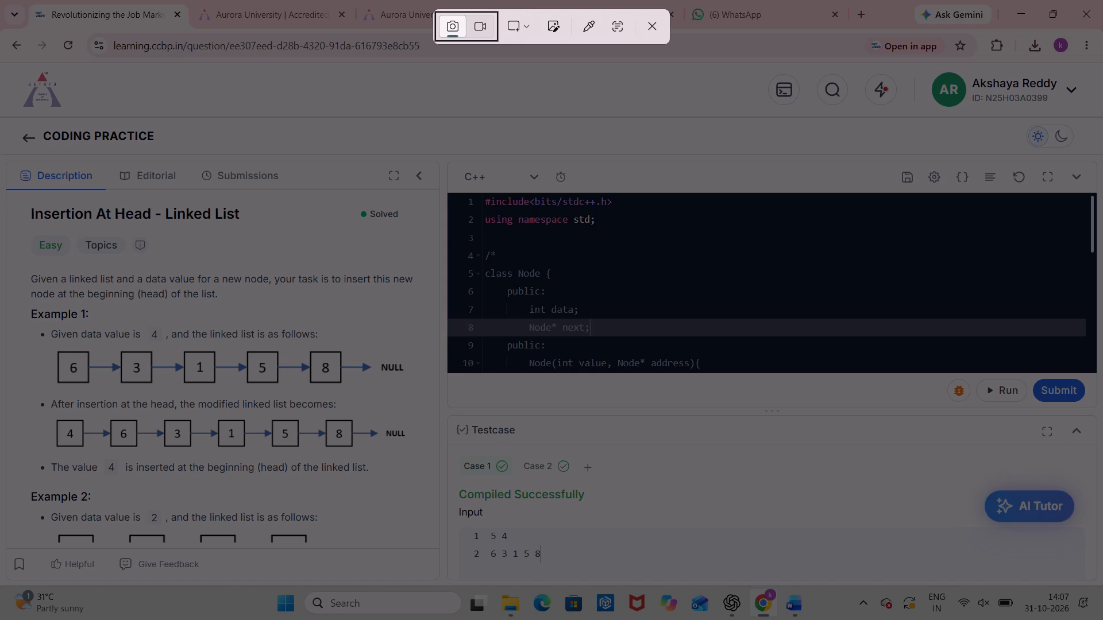
{"action": "left_click_drag", "start_coordinate": [1, 63], "coordinate": [1102, 578]}
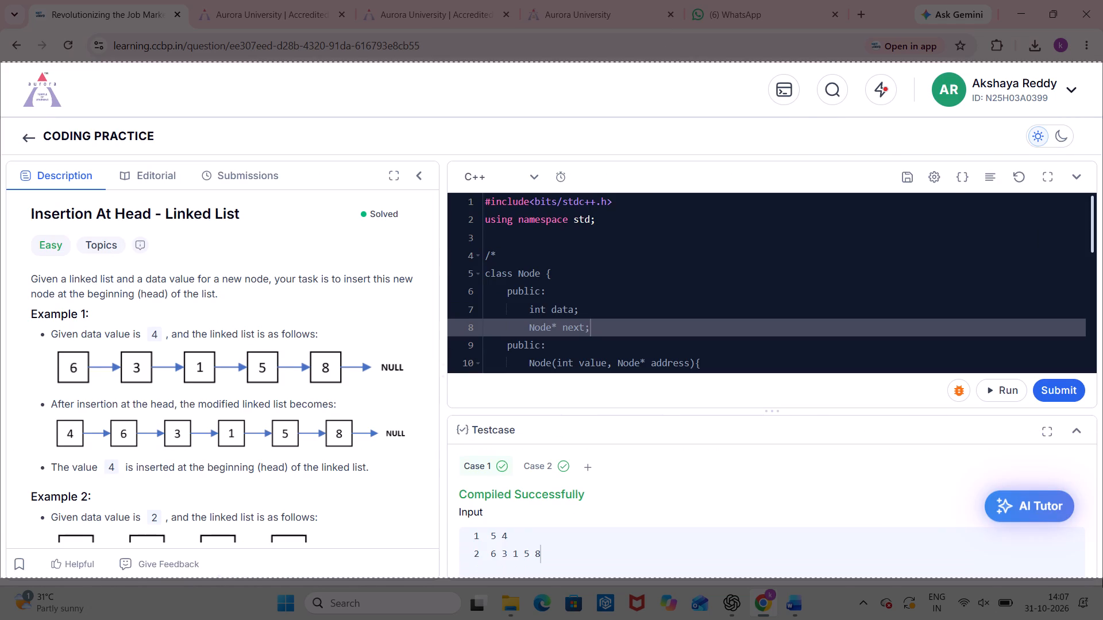
{"action": "left_click_drag", "start_coordinate": [1102, 578], "coordinate": [1102, 584]}
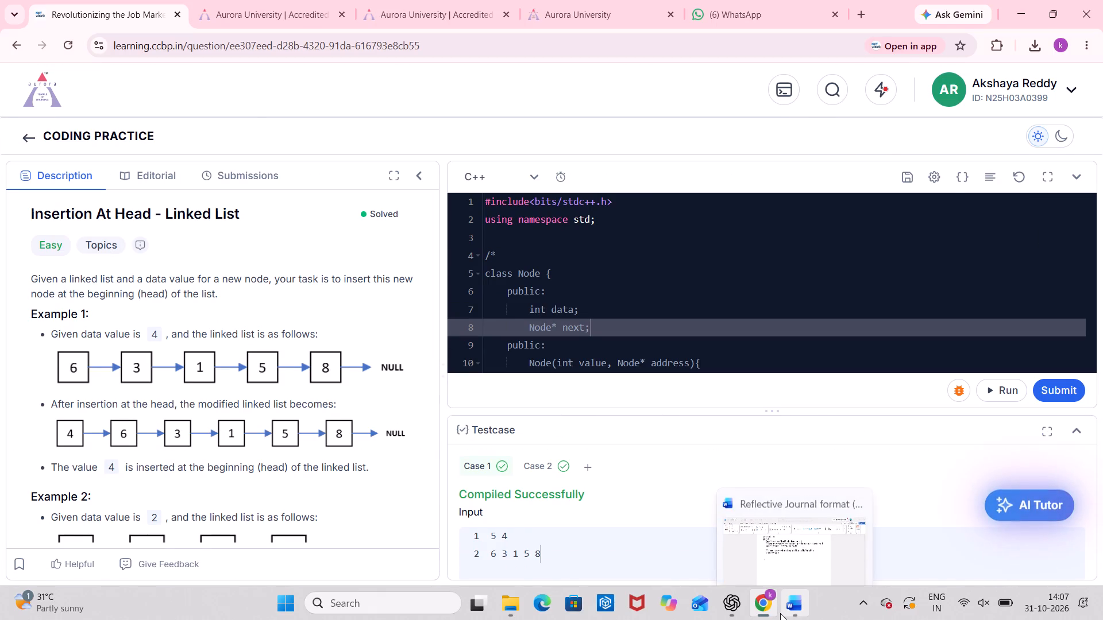
{"action": "left_click", "coordinate": [780, 613]}
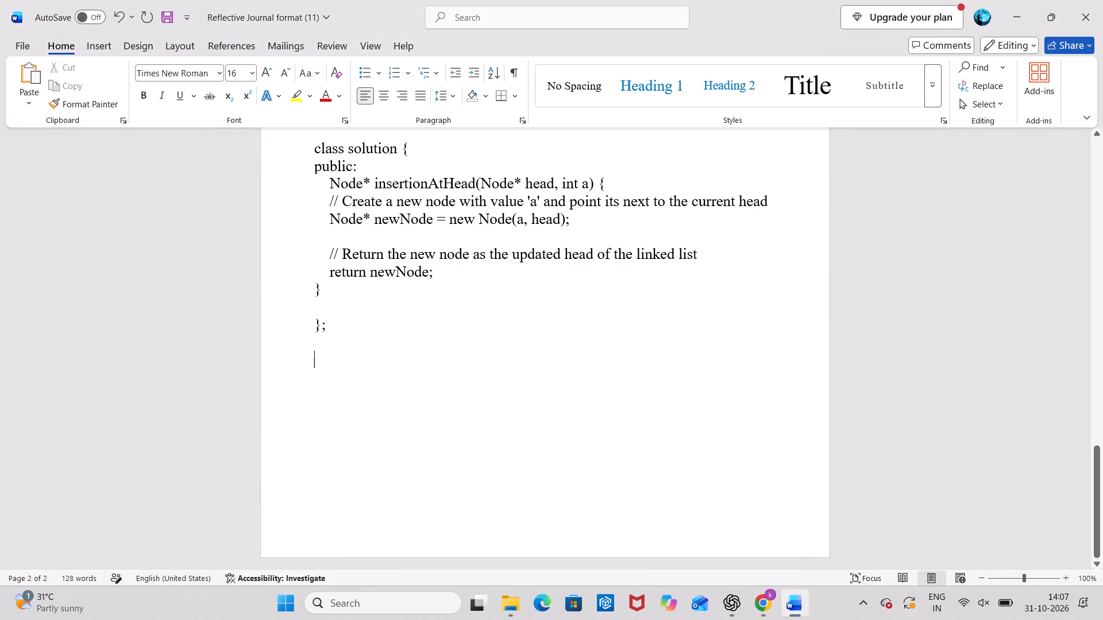
{"action": "key", "text": "ctrl+v"}
{"action": "key", "text": "Return"}
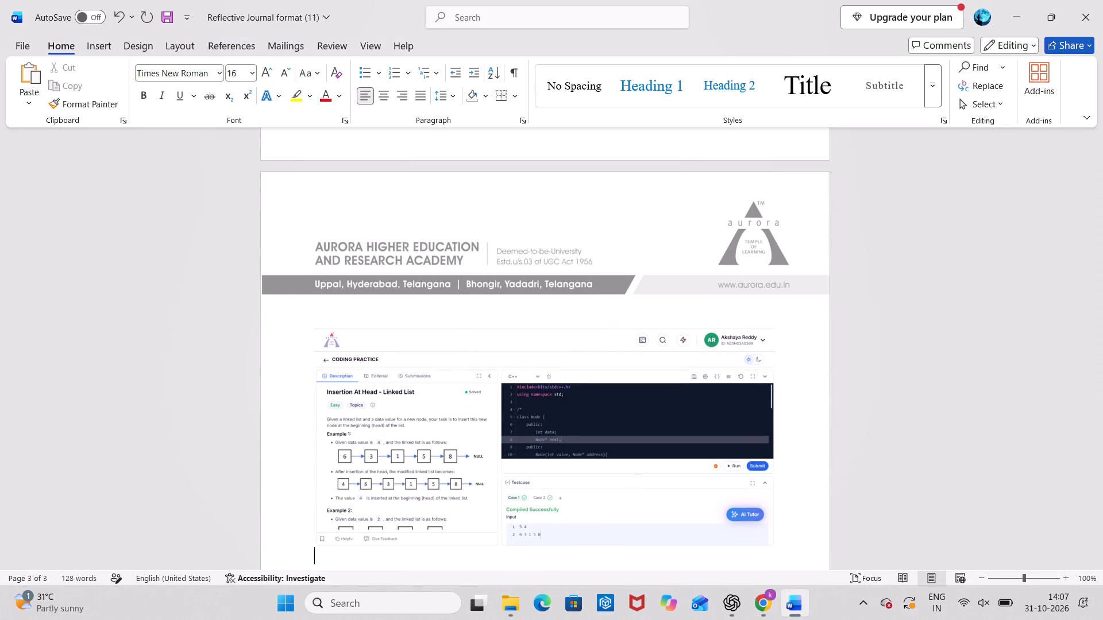
{"action": "key", "text": "Return"}
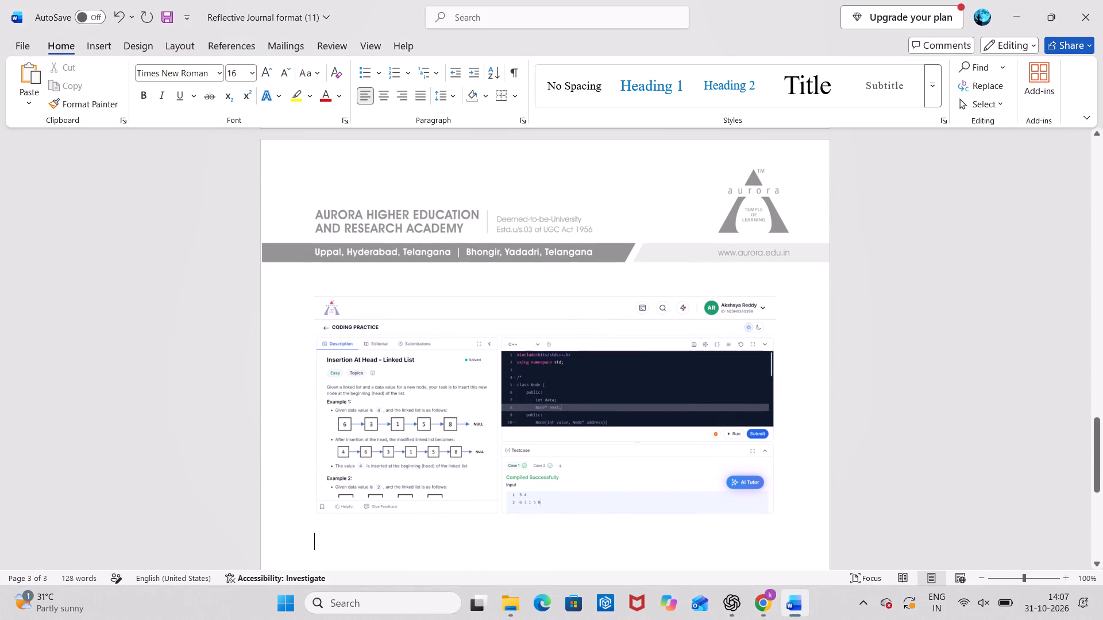
Capture the Insertion At Head page again with Your Output and Expected shown, and paste it below the previous screenshot in Word, followed by two line breaks.
{"action": "left_click", "coordinate": [776, 603]}
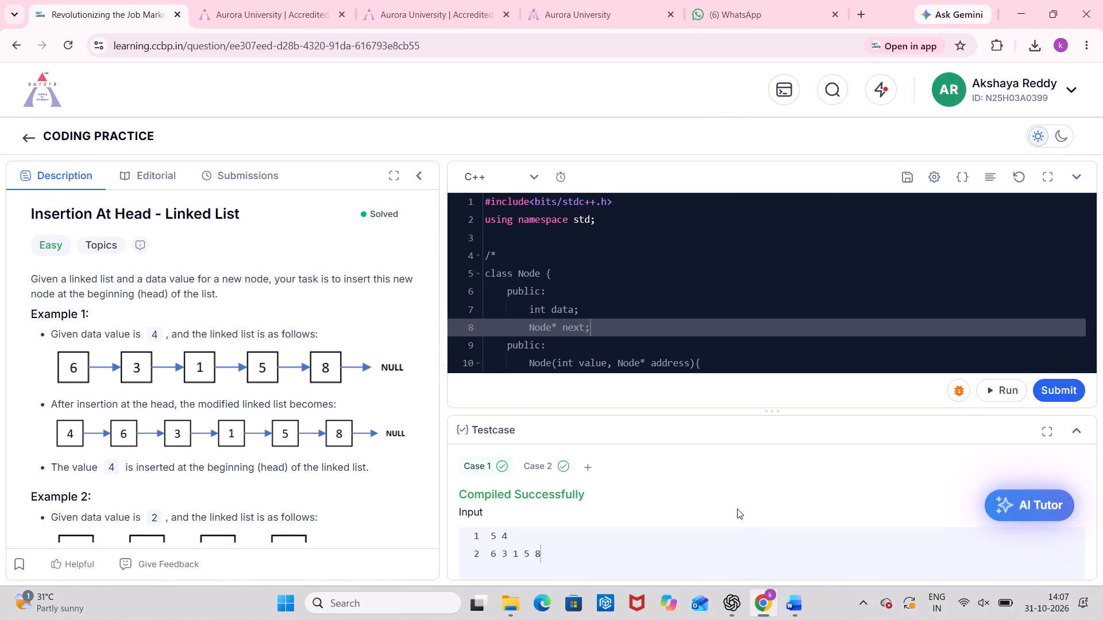
{"action": "scroll", "coordinate": [737, 509], "scroll_direction": "down", "scroll_amount": 3}
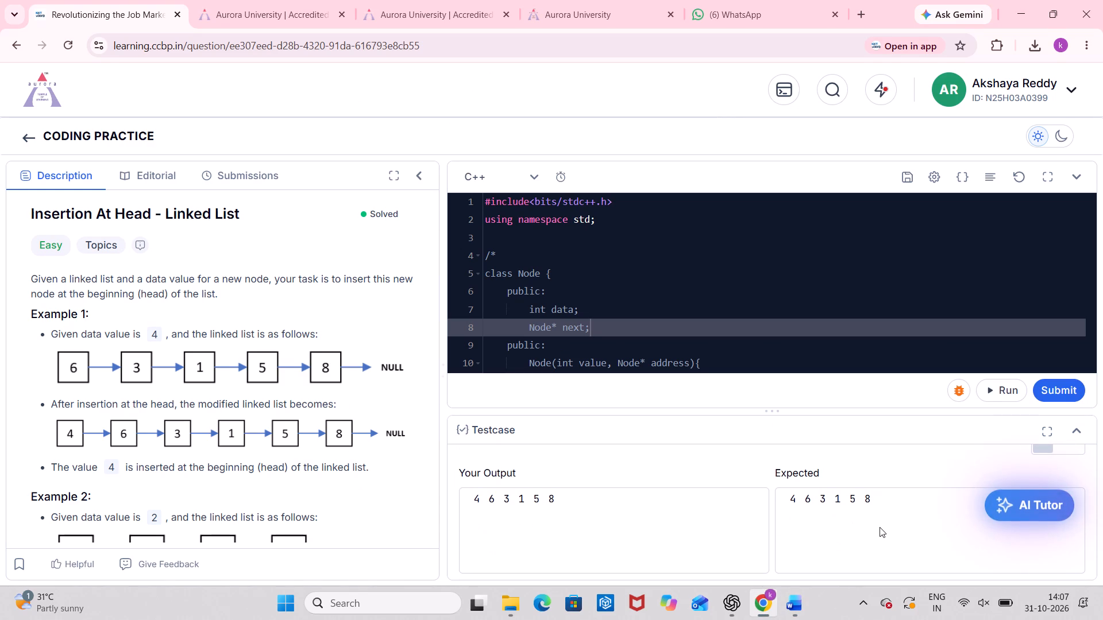
{"action": "key", "text": "shift+super+s"}
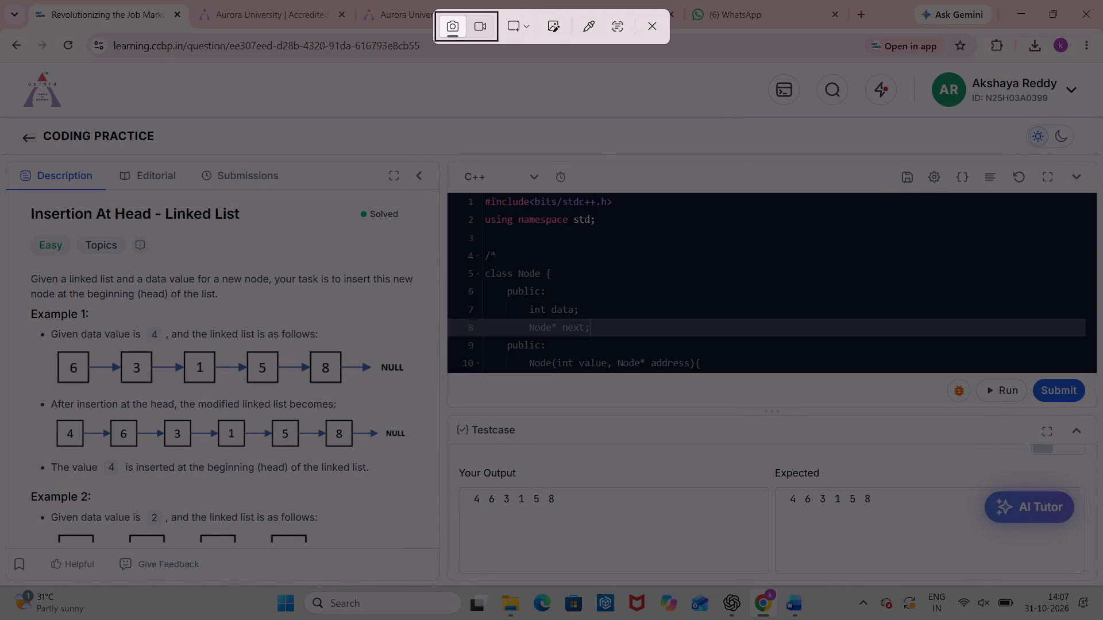
{"action": "left_click_drag", "start_coordinate": [1, 62], "coordinate": [834, 195]}
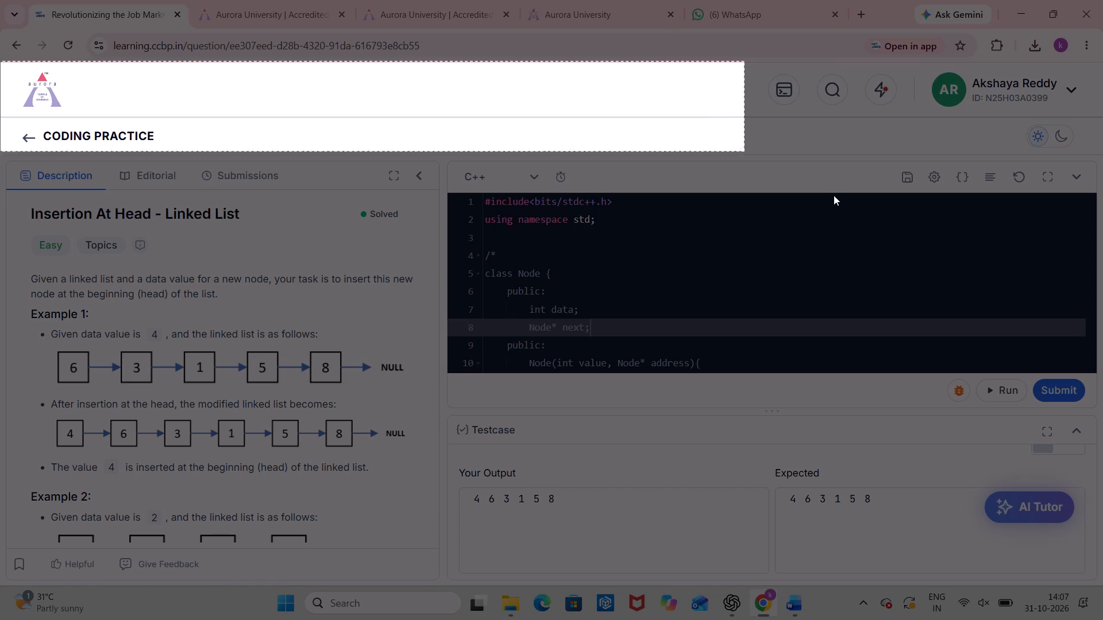
{"action": "left_click_drag", "start_coordinate": [834, 195], "coordinate": [1102, 584]}
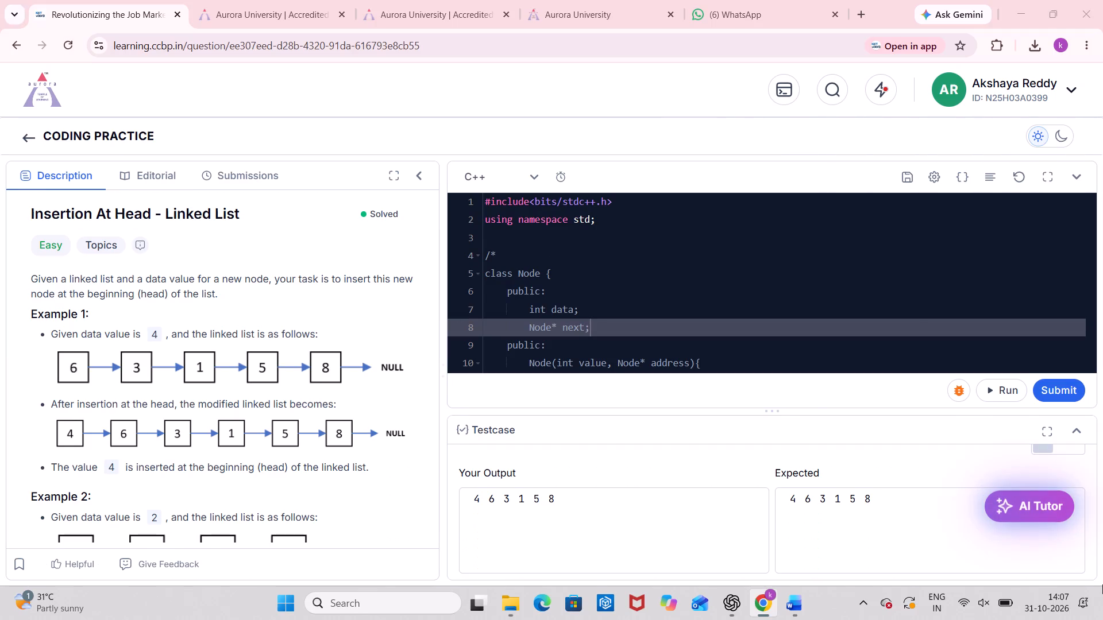
{"action": "left_click", "coordinate": [801, 606]}
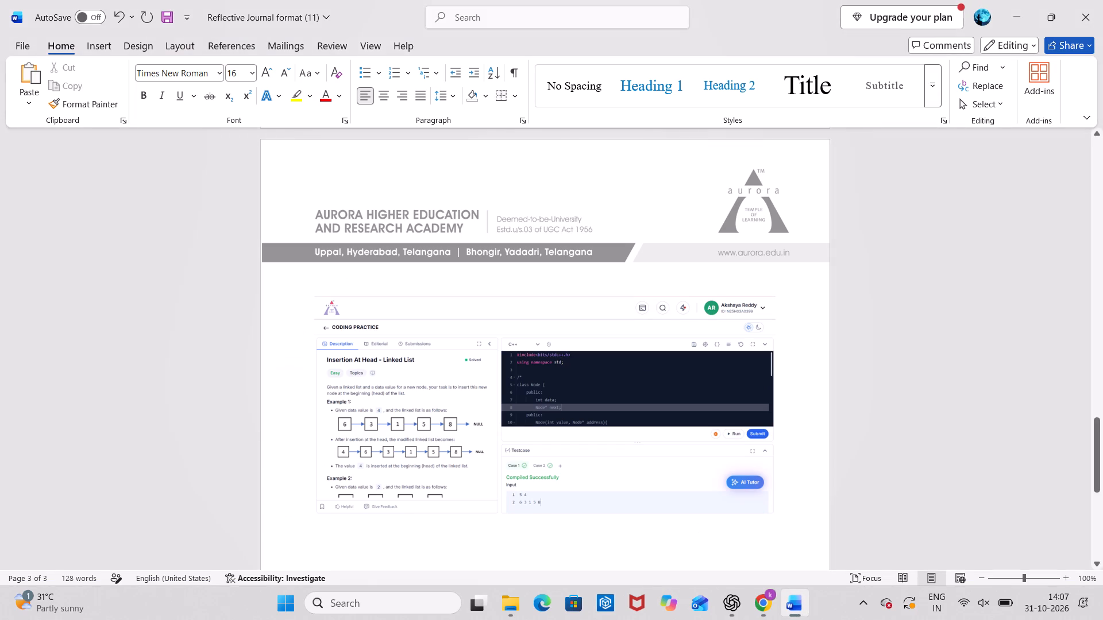
{"action": "key", "text": "ctrl+v"}
{"action": "key", "text": "Return"}
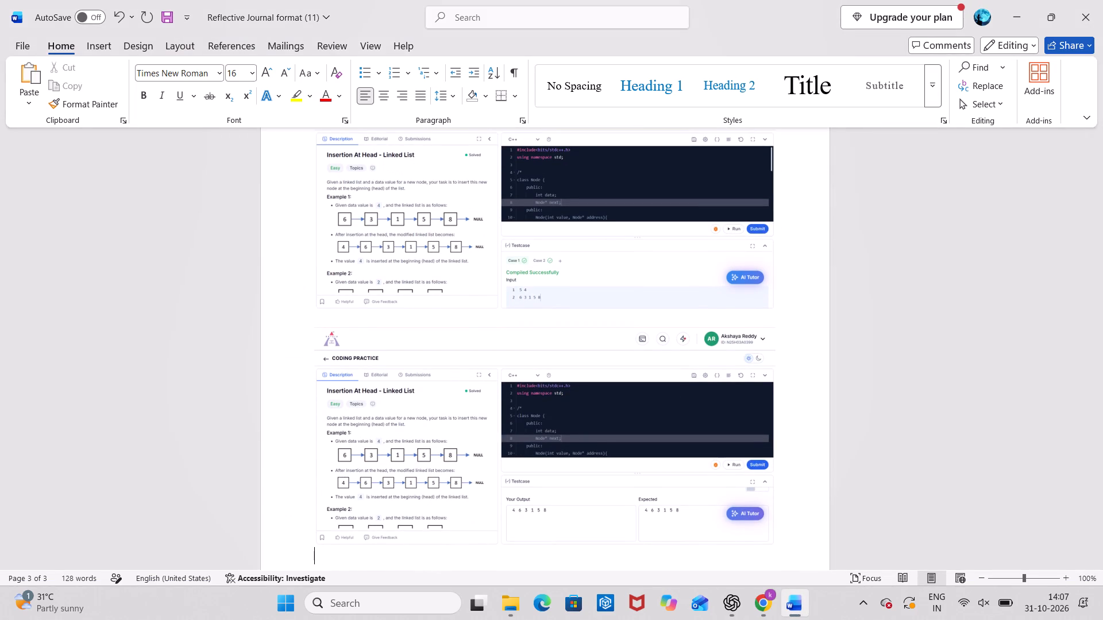
{"action": "key", "text": "Return"}
Add the number "2)" below the output screenshot and start an indented new line under it.
{"action": "key", "text": "2"}
{"action": "type", "text": ")"}
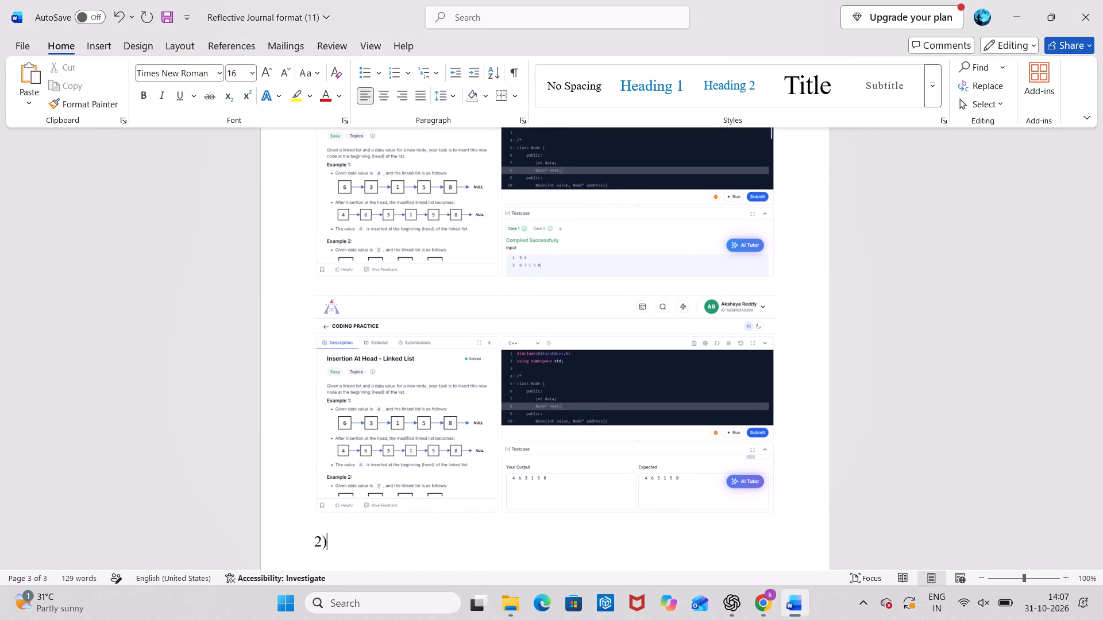
{"action": "key", "text": "space"}
{"action": "key", "text": "space"}
{"action": "key", "text": "space"}
{"action": "key", "text": "Return"}
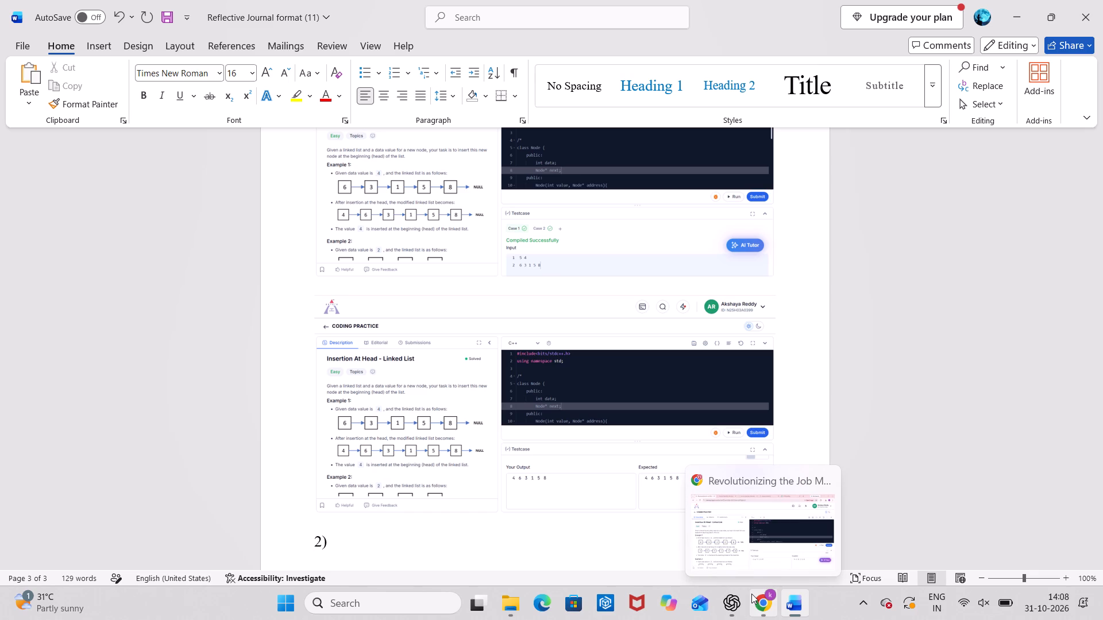
{"action": "key", "text": "space"}
{"action": "key", "text": "space"}
{"action": "key", "text": "space"}
{"action": "key", "text": "space"}
{"action": "key", "text": "space"}
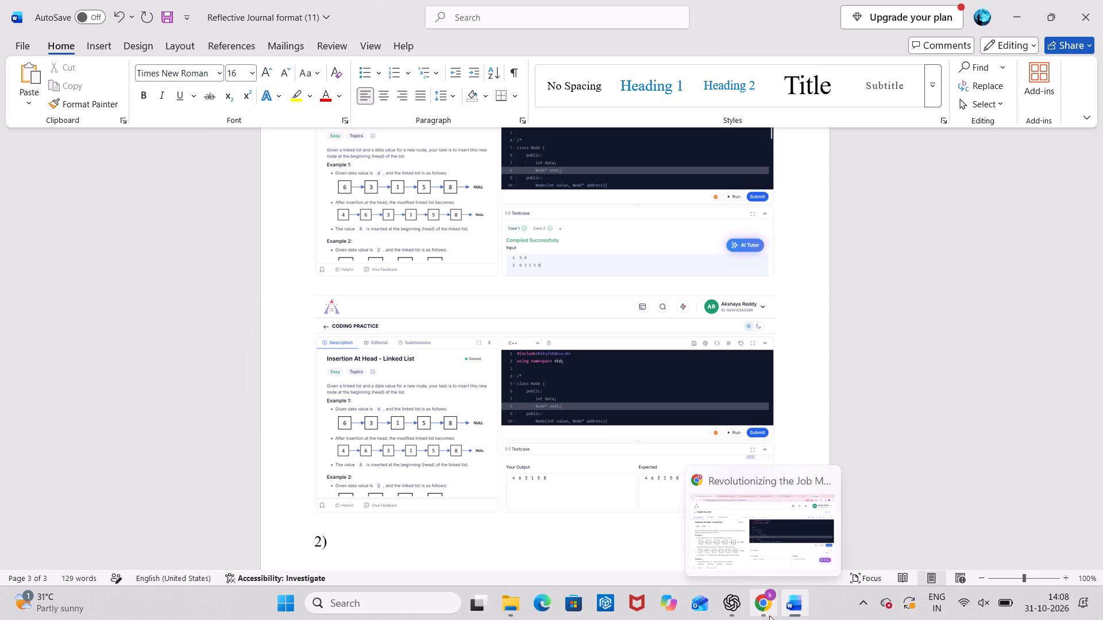
Switch to Chrome, return to the Module II coding practice list and open the Insertion At Tail - Linked List problem.
{"action": "left_click", "coordinate": [769, 615]}
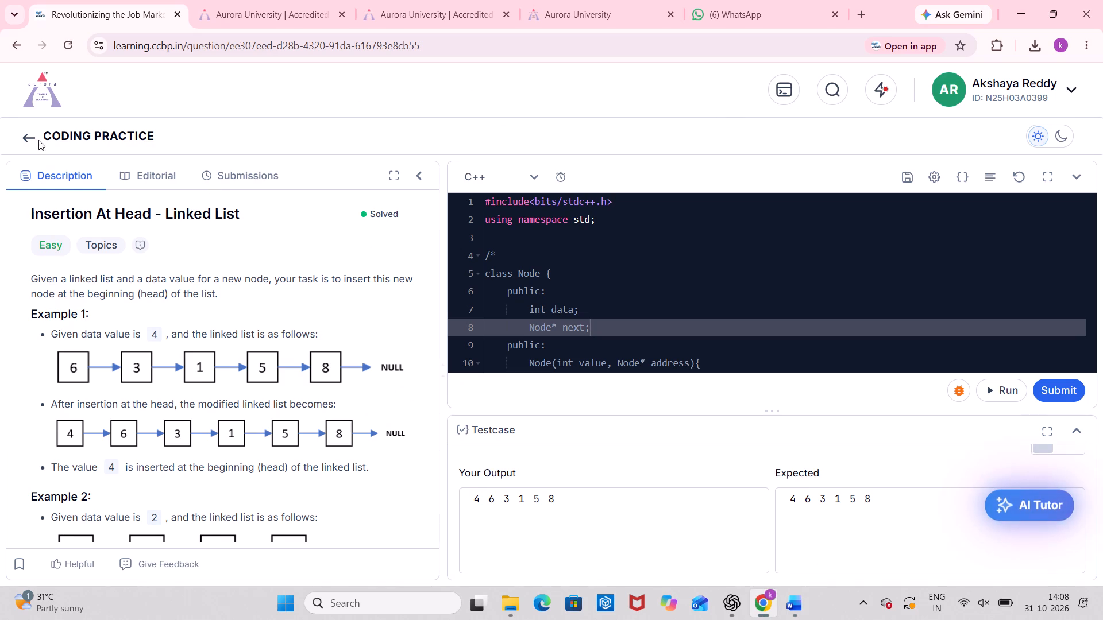
{"action": "left_click", "coordinate": [34, 139]}
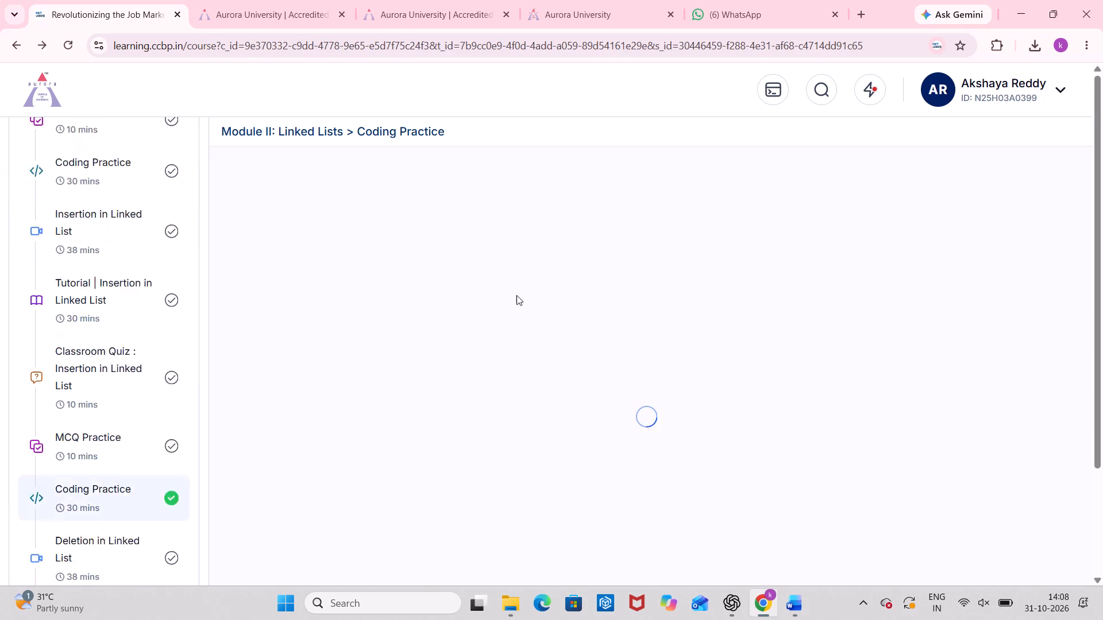
{"action": "left_click", "coordinate": [527, 320]}
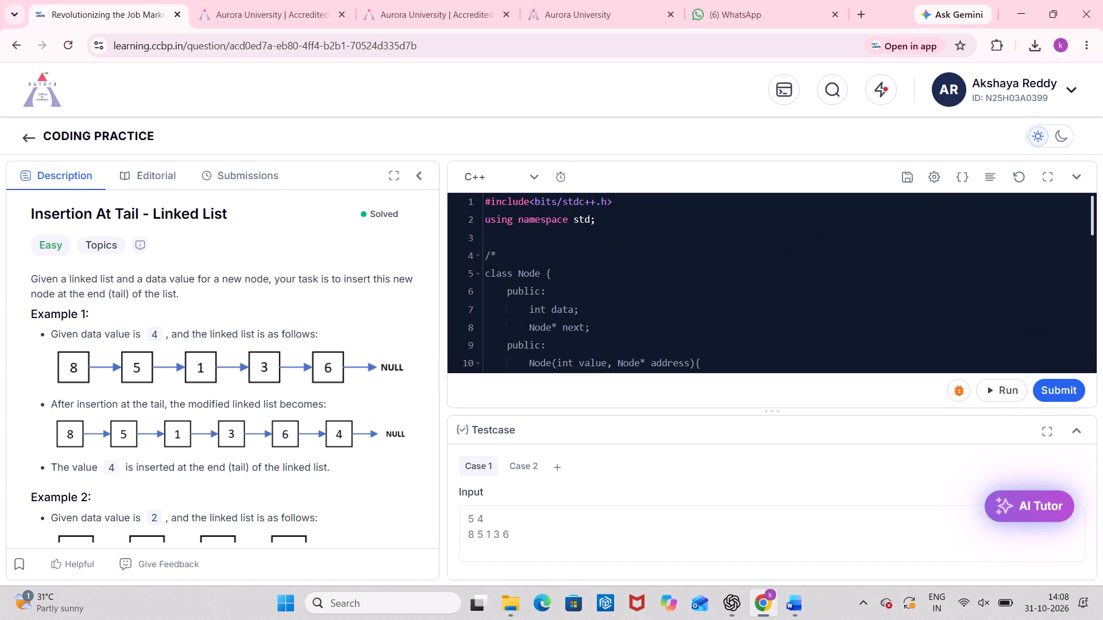
Capture the Insertion At Tail problem page and paste the screenshot under "2)" in the Word report.
{"action": "key", "text": "shift+super+s"}
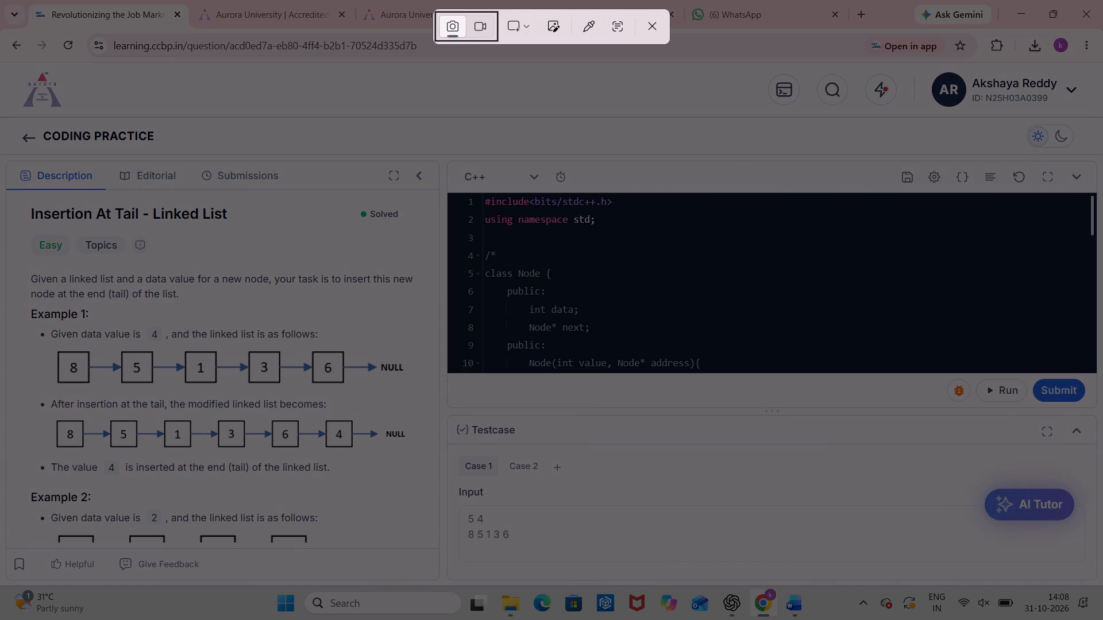
{"action": "left_click_drag", "start_coordinate": [0, 65], "coordinate": [1102, 583]}
{"action": "left_click", "coordinate": [800, 592]}
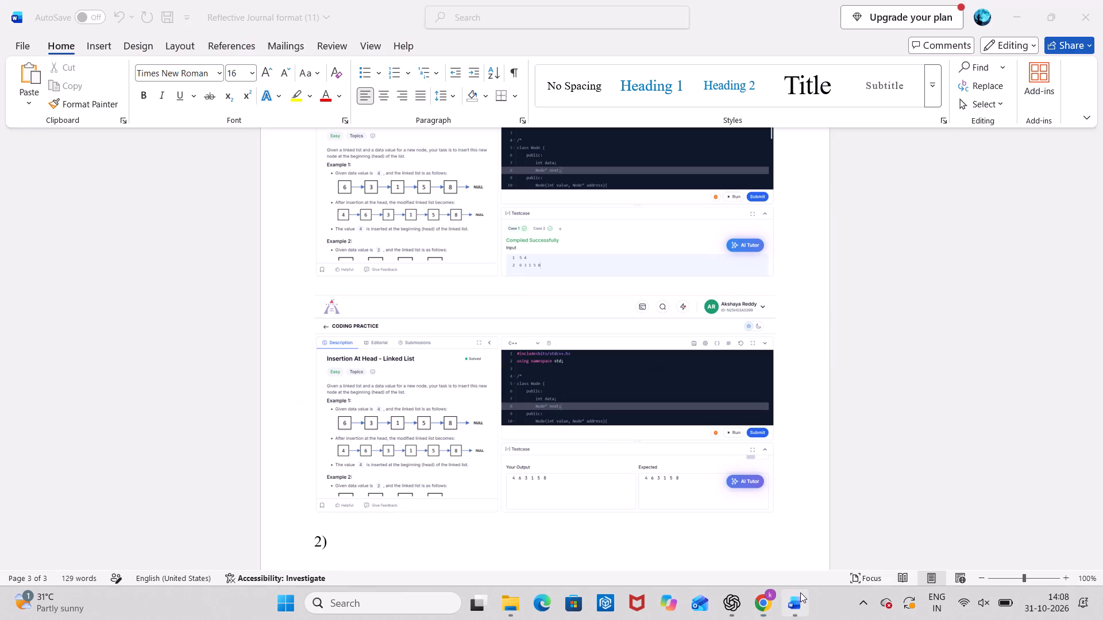
{"action": "key", "text": "ctrl+v"}
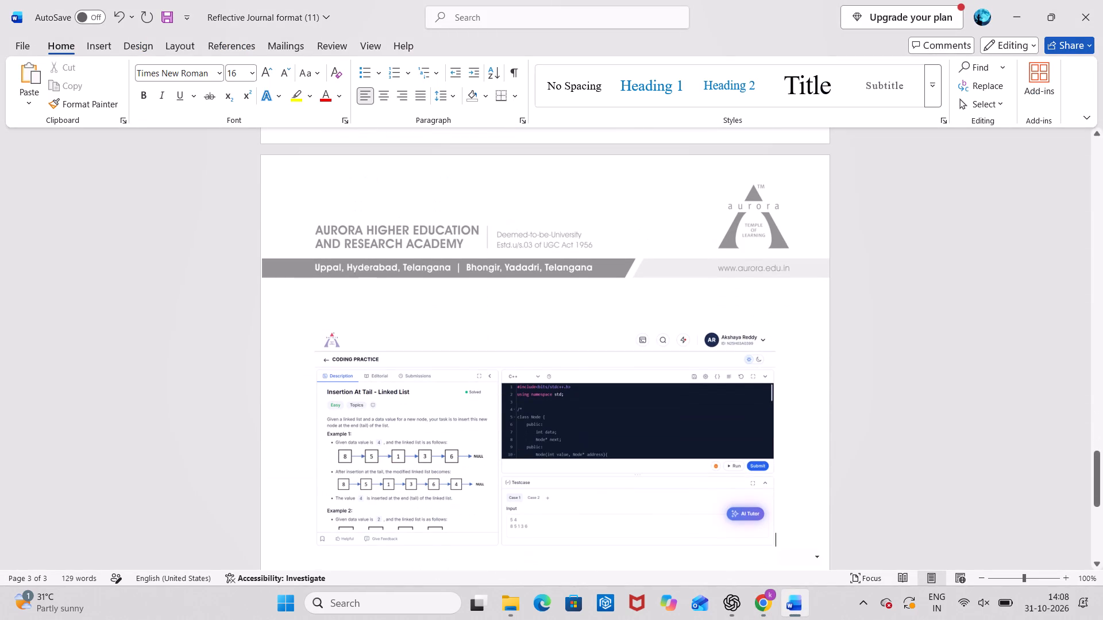
Add a "Code:" label below the Insertion At Tail screenshot, separated by a blank line, and start a new line under it.
{"action": "key", "text": "Return"}
{"action": "key", "text": "Return"}
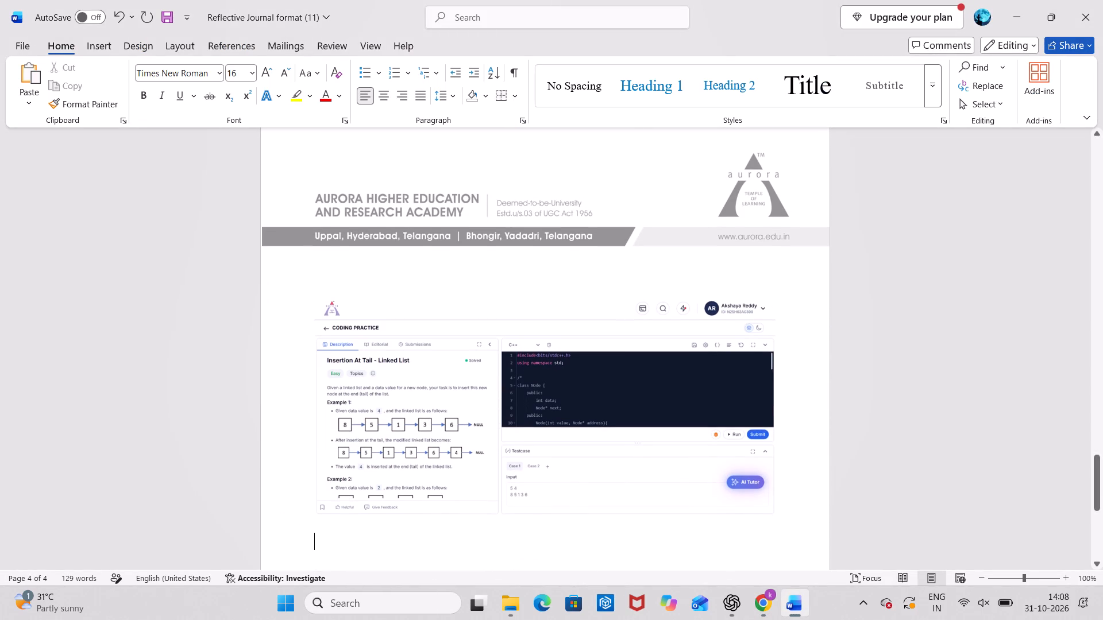
{"action": "key", "text": "c"}
{"action": "type", "text": "ode:"}
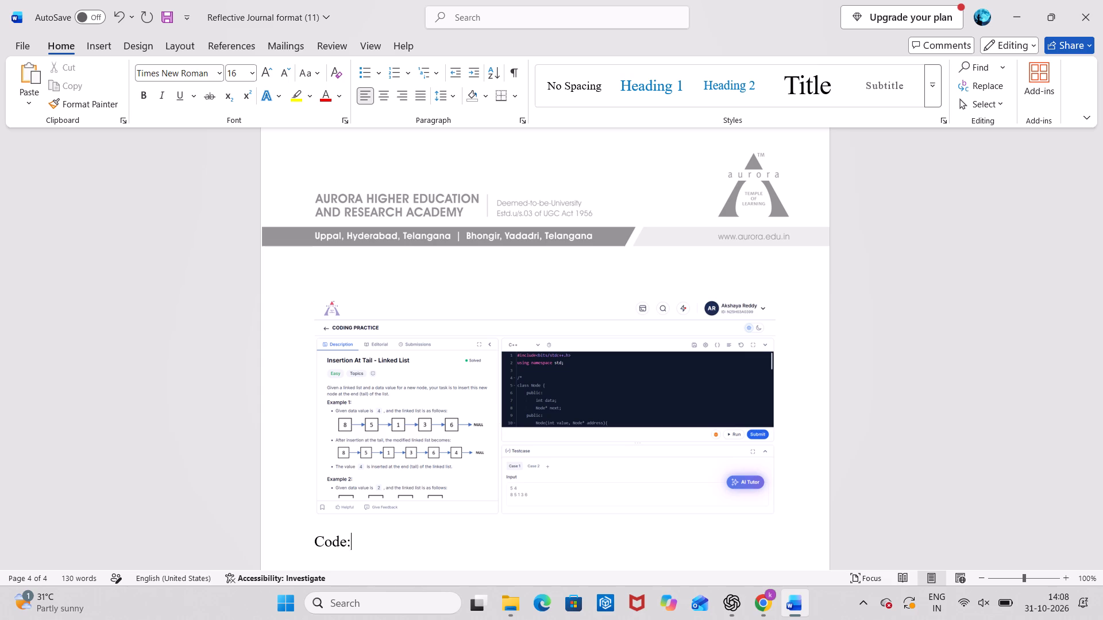
{"action": "key", "text": "Return"}
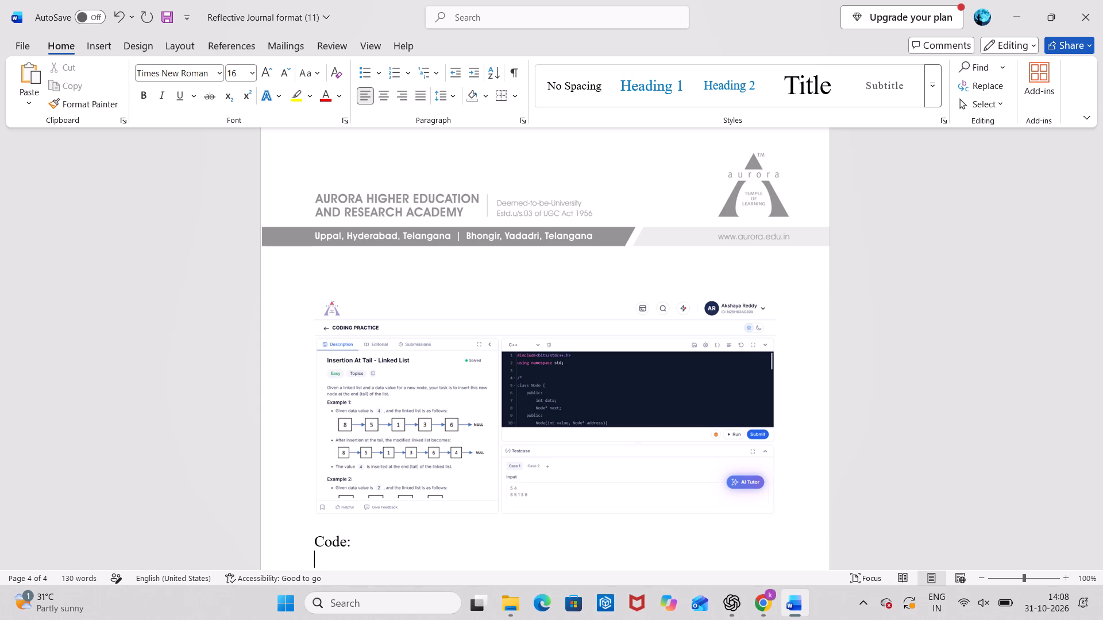
Copy the entire C++ Insertion At Tail solution from Chrome, paste it under "Code:" in Word, and add a line break after its final closing brace.
{"action": "left_click", "coordinate": [766, 612]}
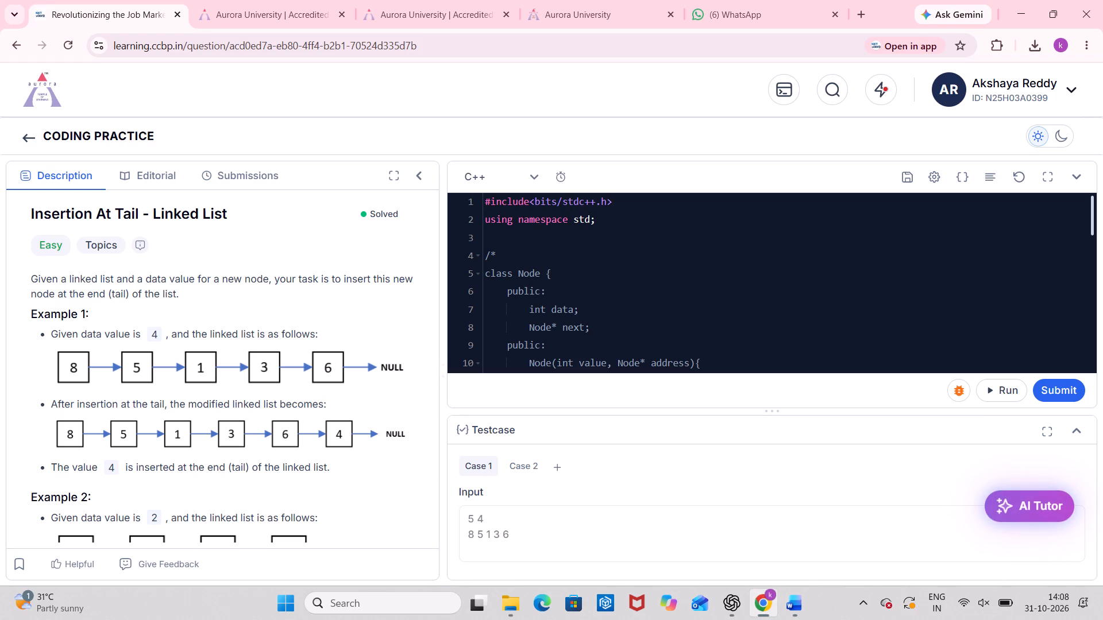
{"action": "left_click", "coordinate": [691, 347]}
{"action": "key", "text": "ctrl+a"}
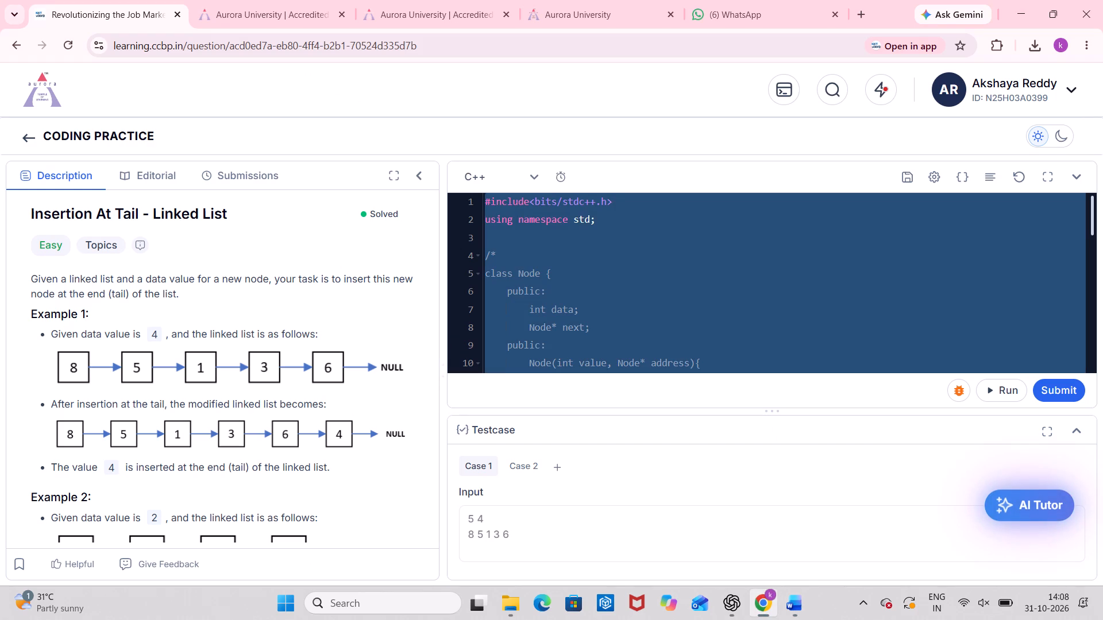
{"action": "key", "text": "ctrl+c"}
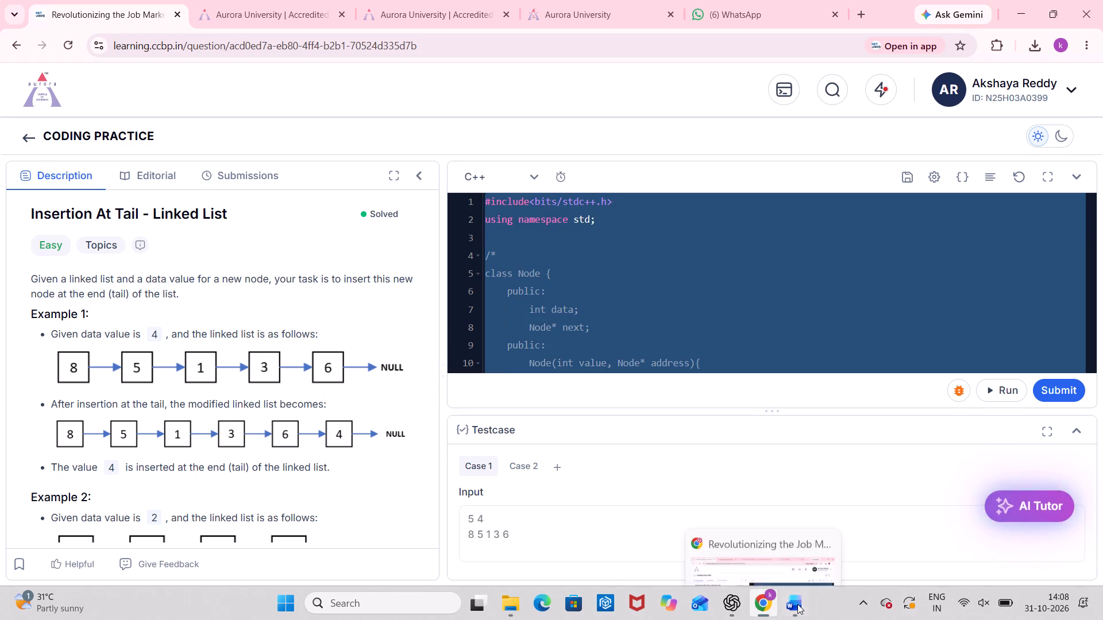
{"action": "left_click", "coordinate": [798, 605]}
{"action": "key", "text": "ctrl+v"}
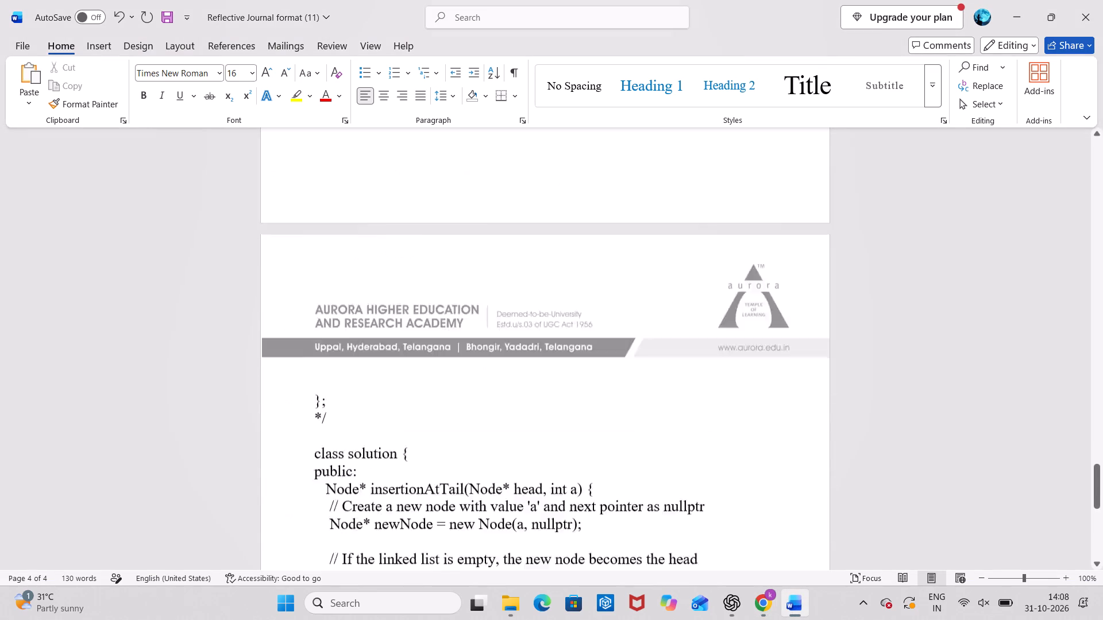
{"action": "scroll", "coordinate": [621, 531], "scroll_direction": "down", "scroll_amount": 1}
{"action": "key", "text": "Return"}
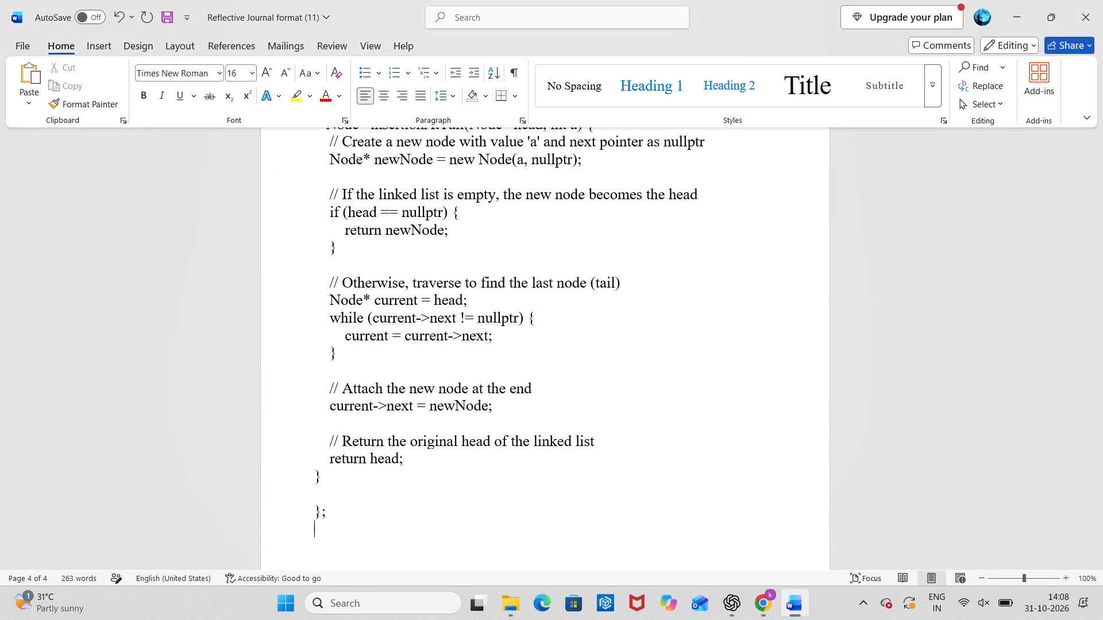
Start a new line after the pasted Insertion At Tail code, then switch to Chrome and run the solution.
{"action": "key", "text": "Return"}
{"action": "left_click", "coordinate": [768, 610]}
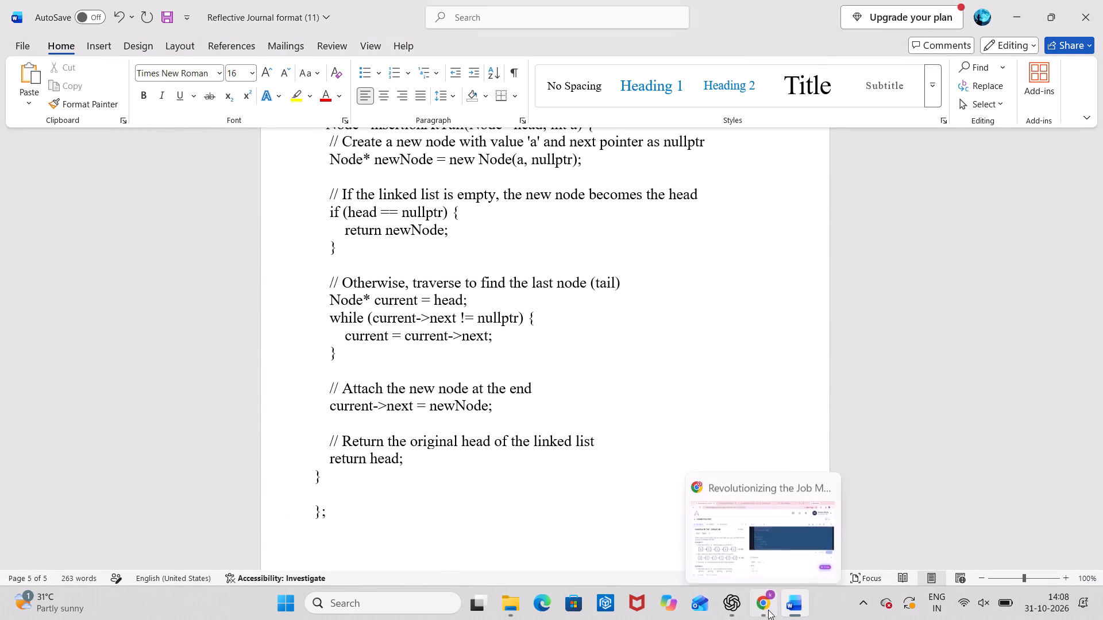
{"action": "left_click", "coordinate": [1013, 382]}
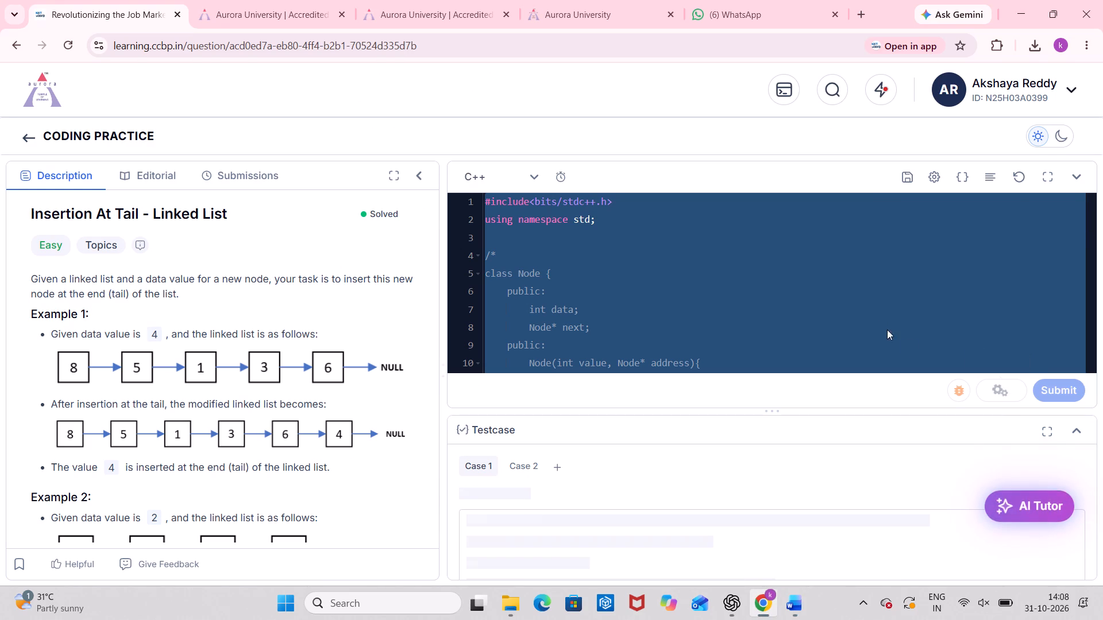
{"action": "left_click", "coordinate": [879, 322]}
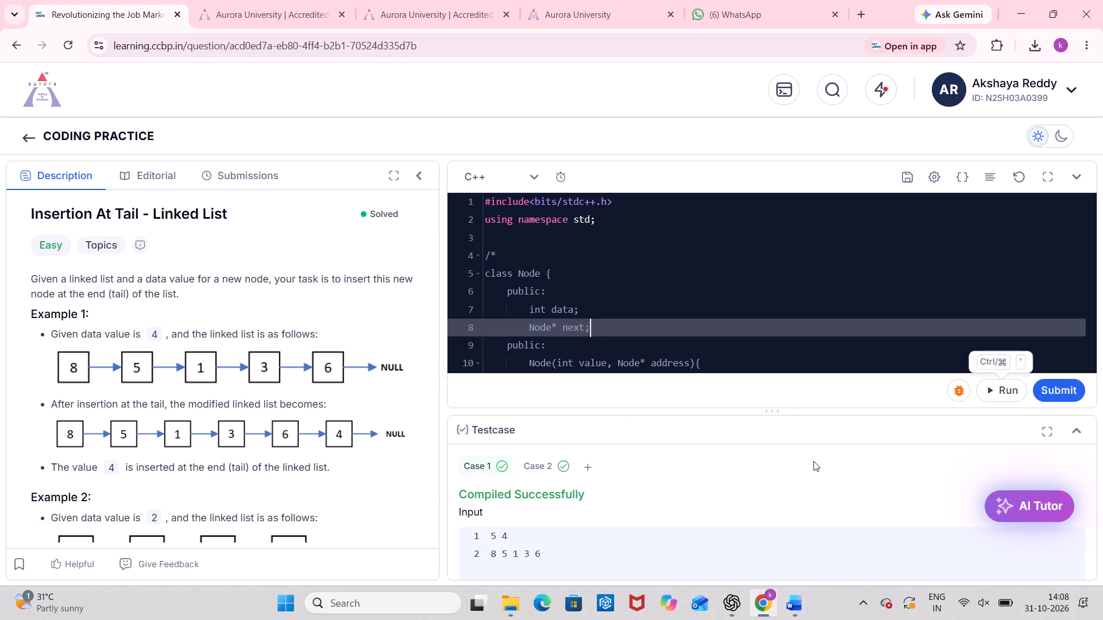
Capture the Insertion At Tail page with the compile result and test input, and paste it below the code in Word, followed by a blank line.
{"action": "key", "text": "shift+super+s"}
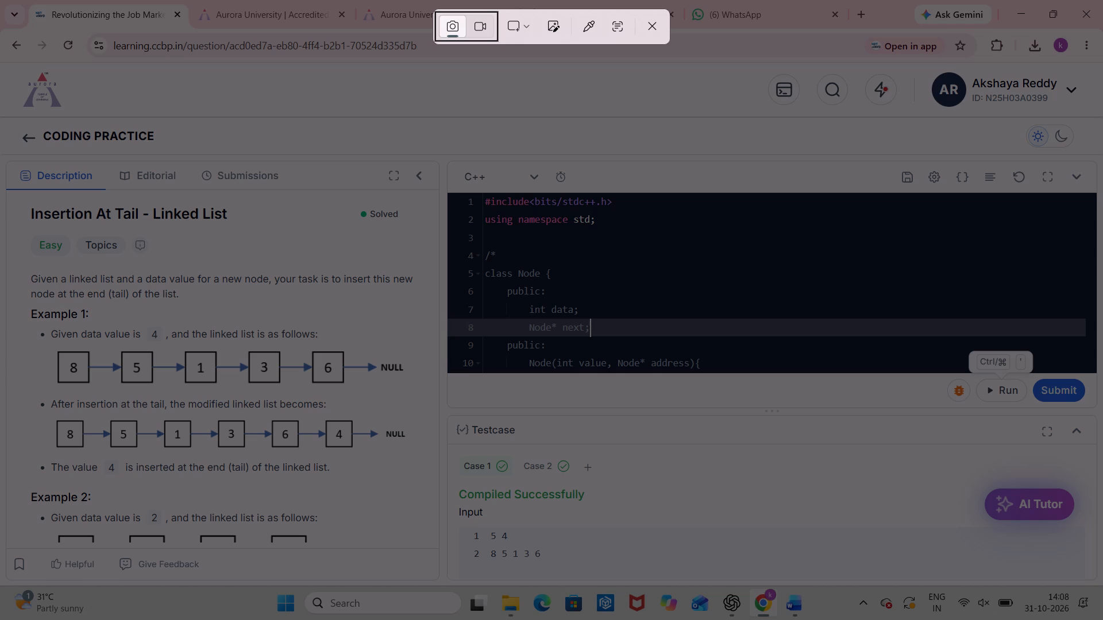
{"action": "left_click_drag", "start_coordinate": [1, 63], "coordinate": [1102, 503]}
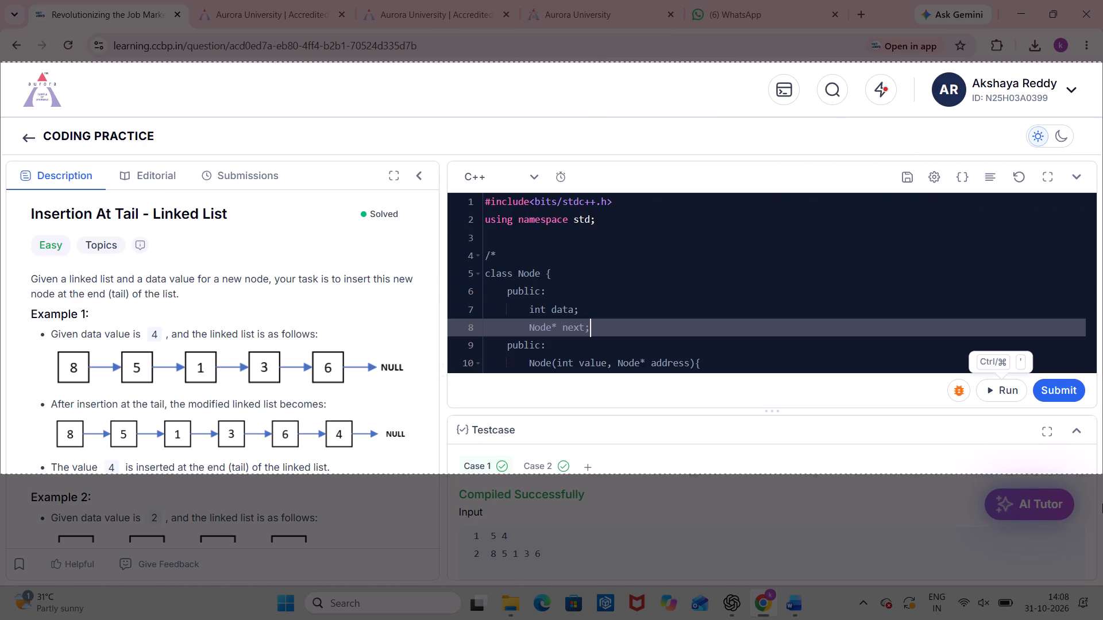
{"action": "left_click_drag", "start_coordinate": [1102, 503], "coordinate": [1102, 583]}
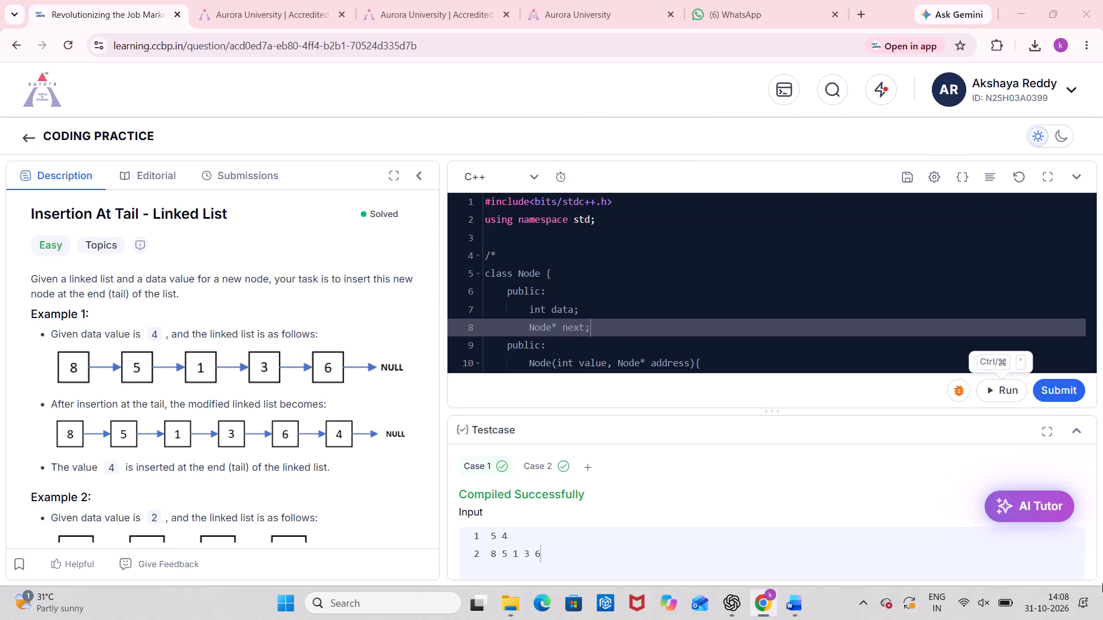
{"action": "left_click", "coordinate": [796, 619]}
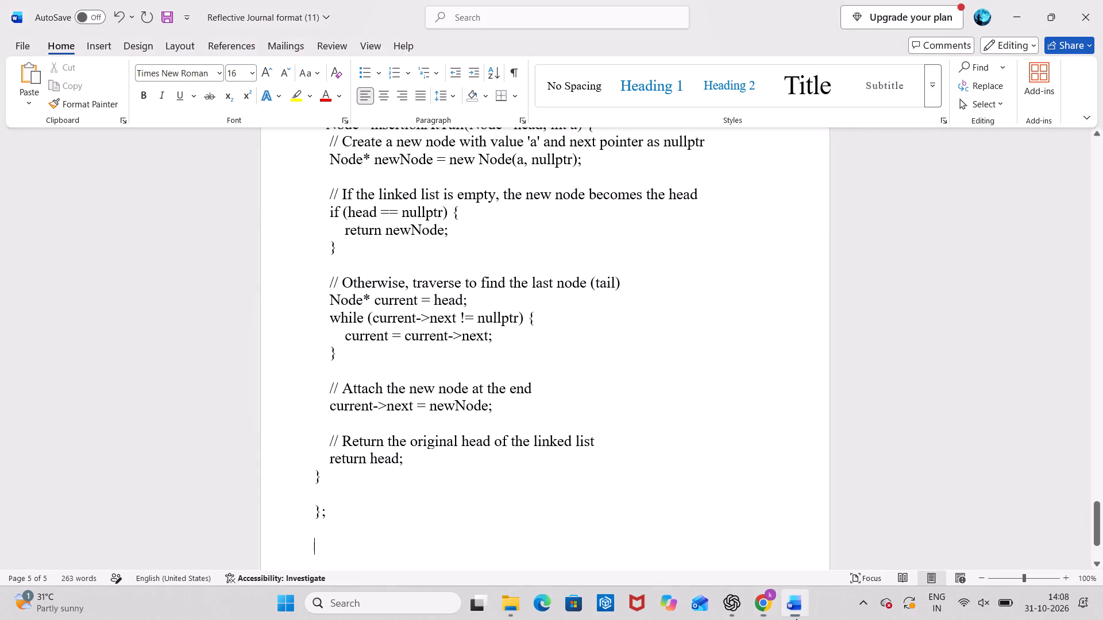
{"action": "key", "text": "ctrl+v"}
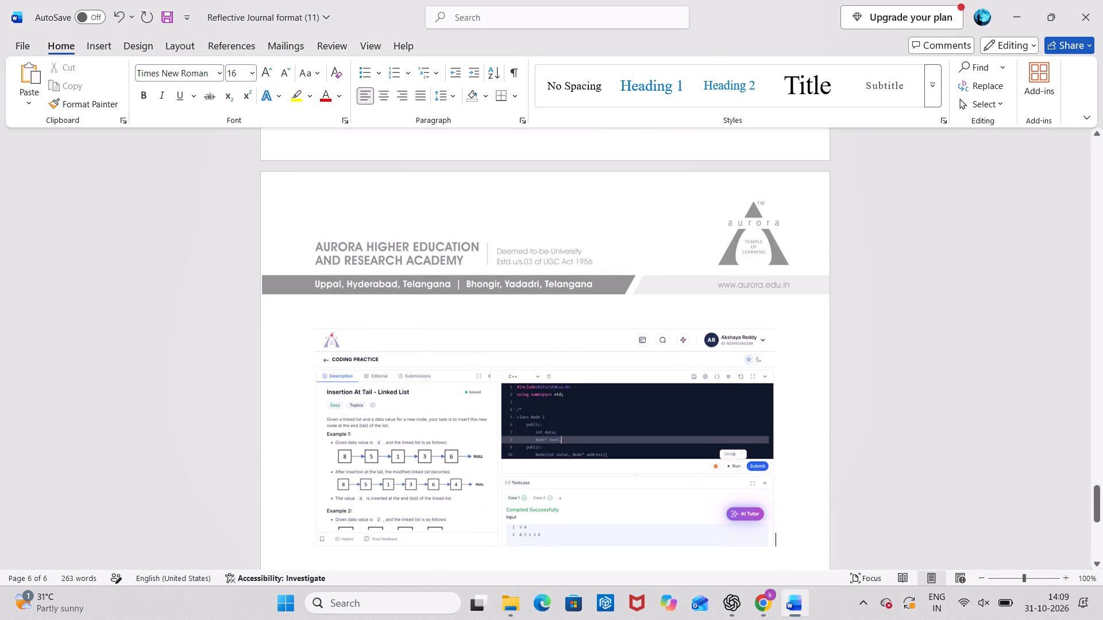
{"action": "key", "text": "Return"}
{"action": "key", "text": "Return"}
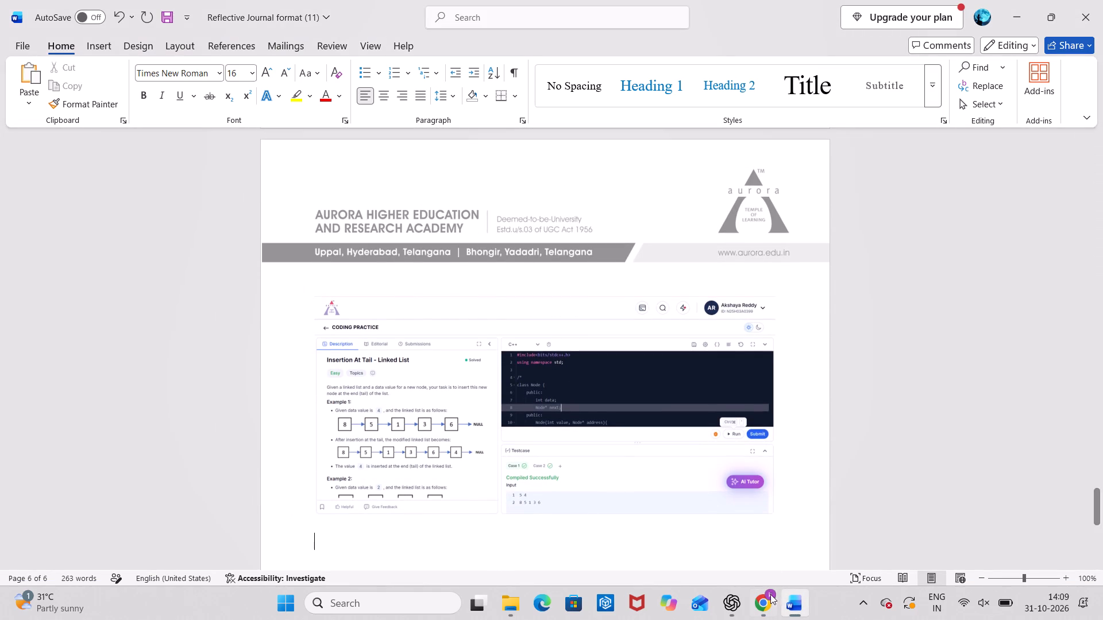
Capture the Insertion At Tail page in Chrome showing Your Output and Expected, and paste it below the previous screenshot in Word.
{"action": "left_click", "coordinate": [770, 597]}
{"action": "scroll", "coordinate": [720, 443], "scroll_direction": "down", "scroll_amount": 3}
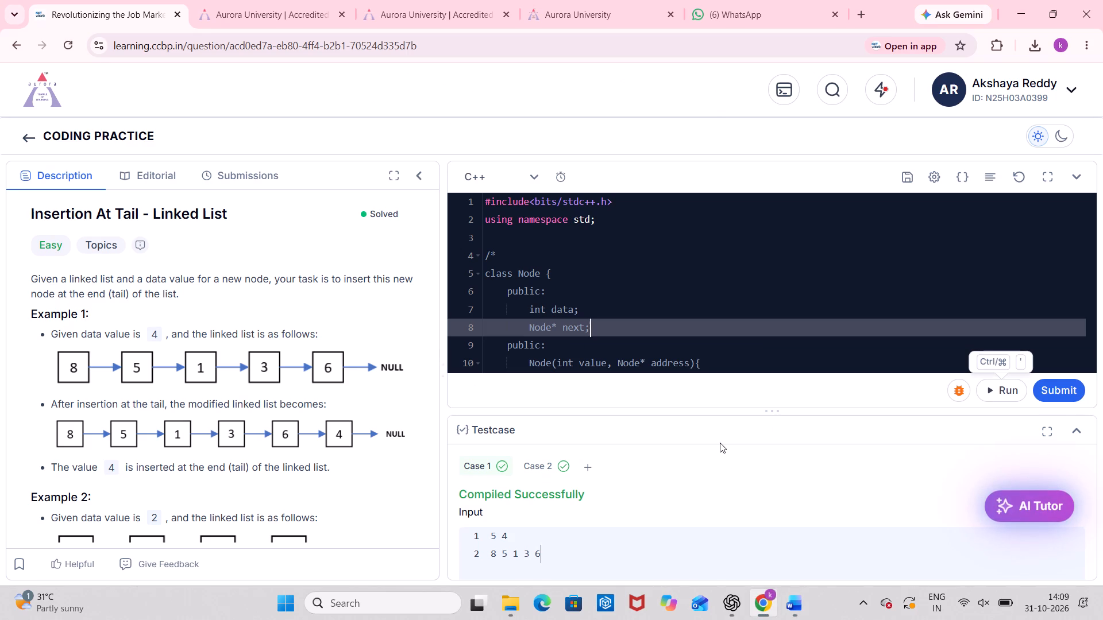
{"action": "scroll", "coordinate": [720, 443], "scroll_direction": "down", "scroll_amount": 1}
{"action": "scroll", "coordinate": [712, 513], "scroll_direction": "down", "scroll_amount": 3}
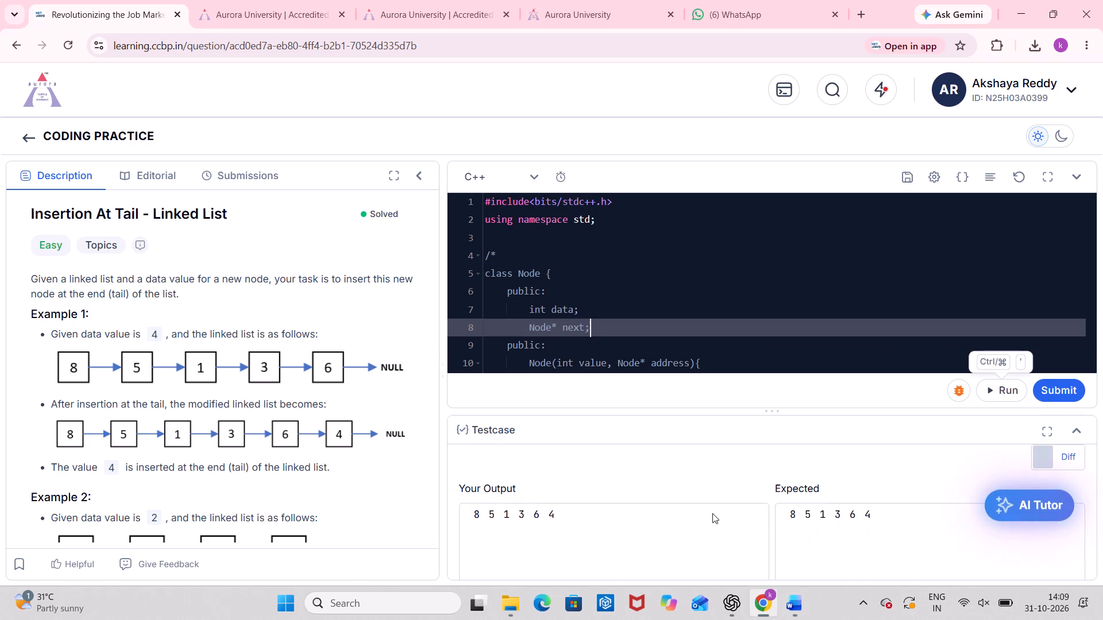
{"action": "key", "text": "shift+super+s"}
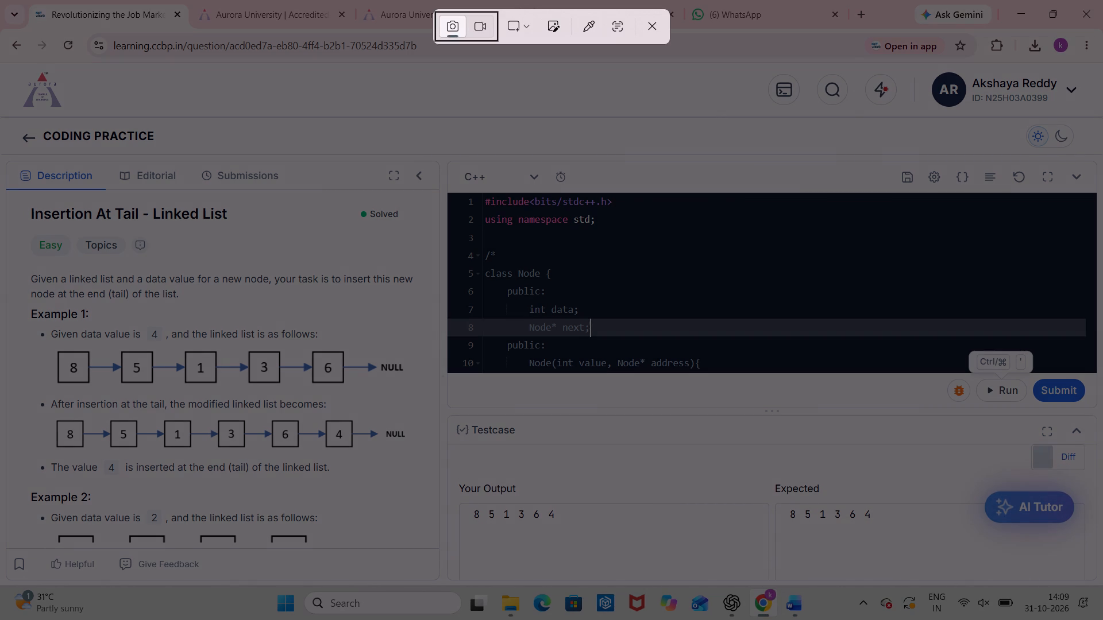
{"action": "left_click_drag", "start_coordinate": [0, 63], "coordinate": [1102, 583]}
{"action": "left_click", "coordinate": [805, 601]}
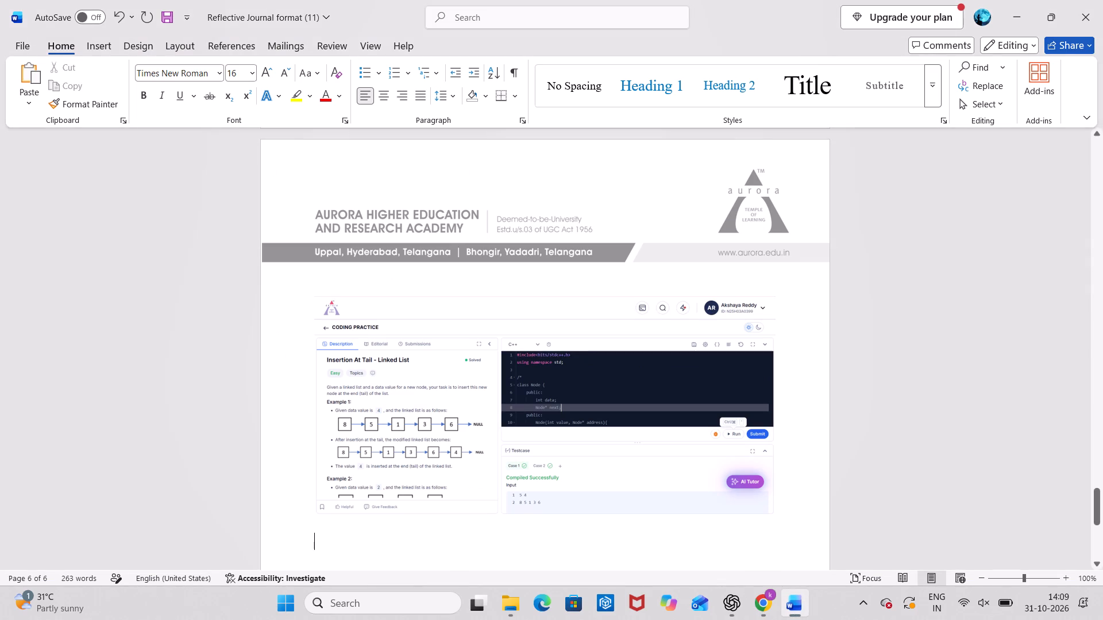
{"action": "key", "text": "ctrl+v"}
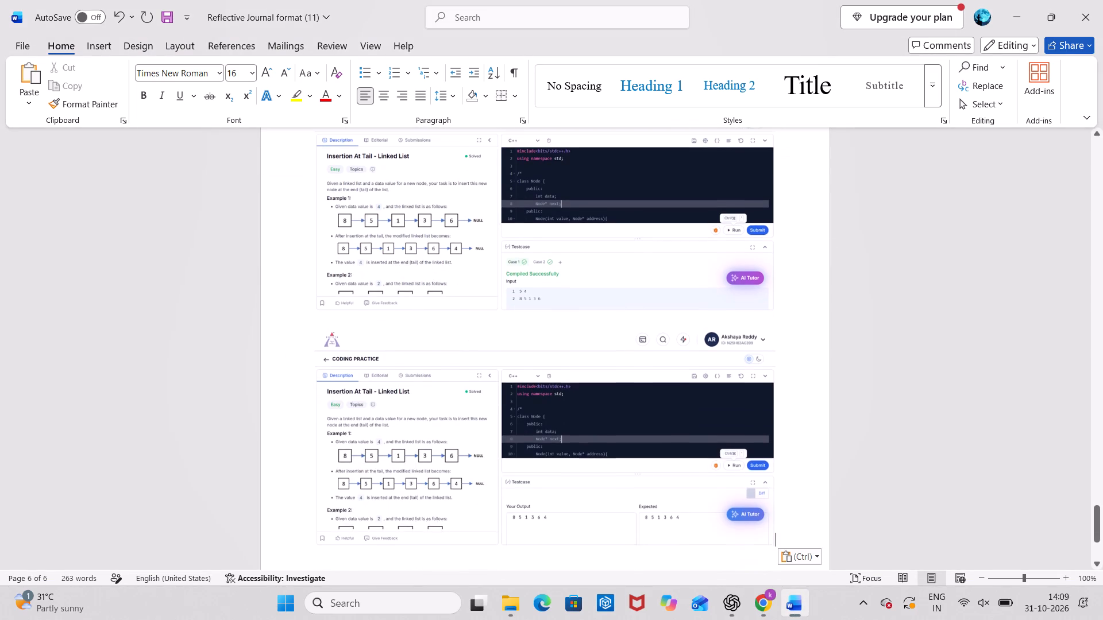
Add the label "3)" below the output screenshot, separated by a blank line, and start a new line under it.
{"action": "key", "text": "Return"}
{"action": "key", "text": "Return"}
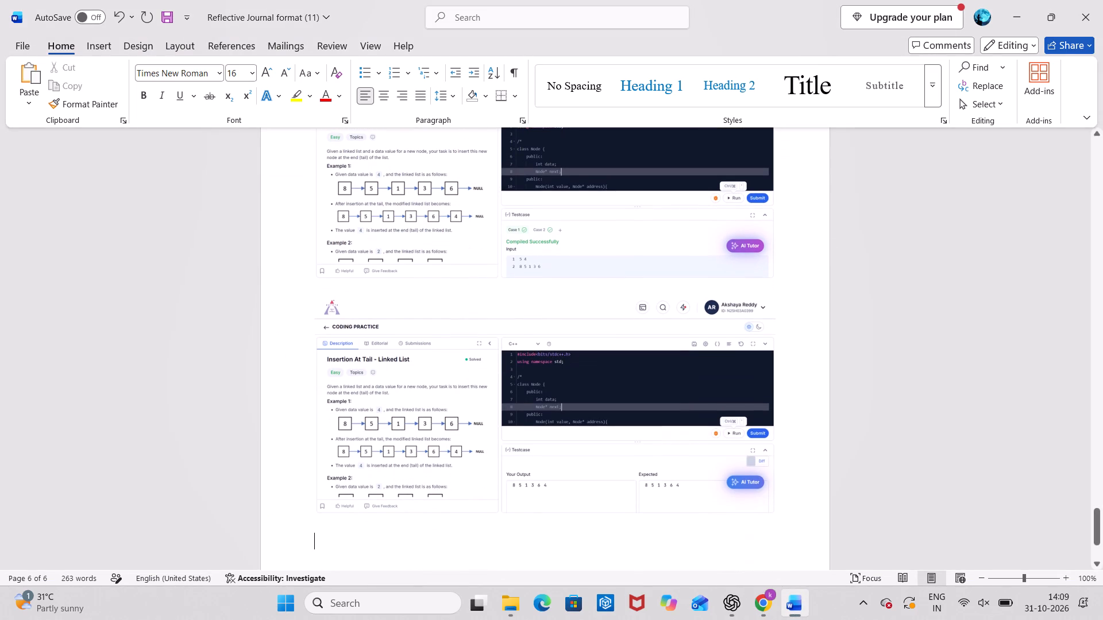
{"action": "key", "text": "3"}
{"action": "key", "text": "shift+parenright"}
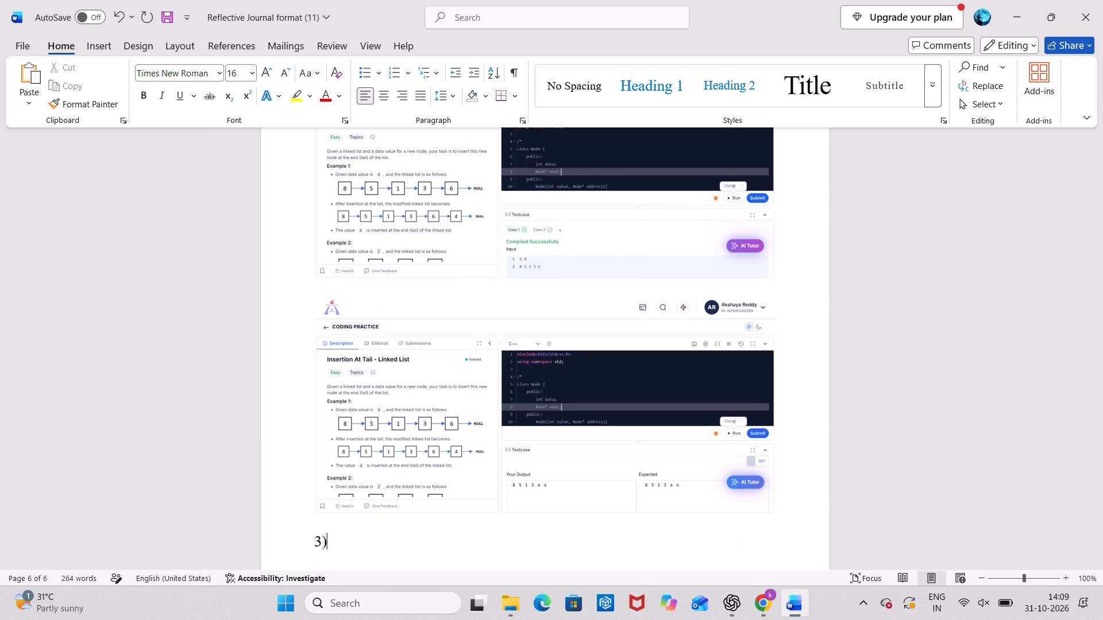
{"action": "key", "text": "Return"}
Switch to Chrome, return to the Module II coding practice list and open the Insertion At Kth Position - Linked List problem.
{"action": "left_click", "coordinate": [774, 613]}
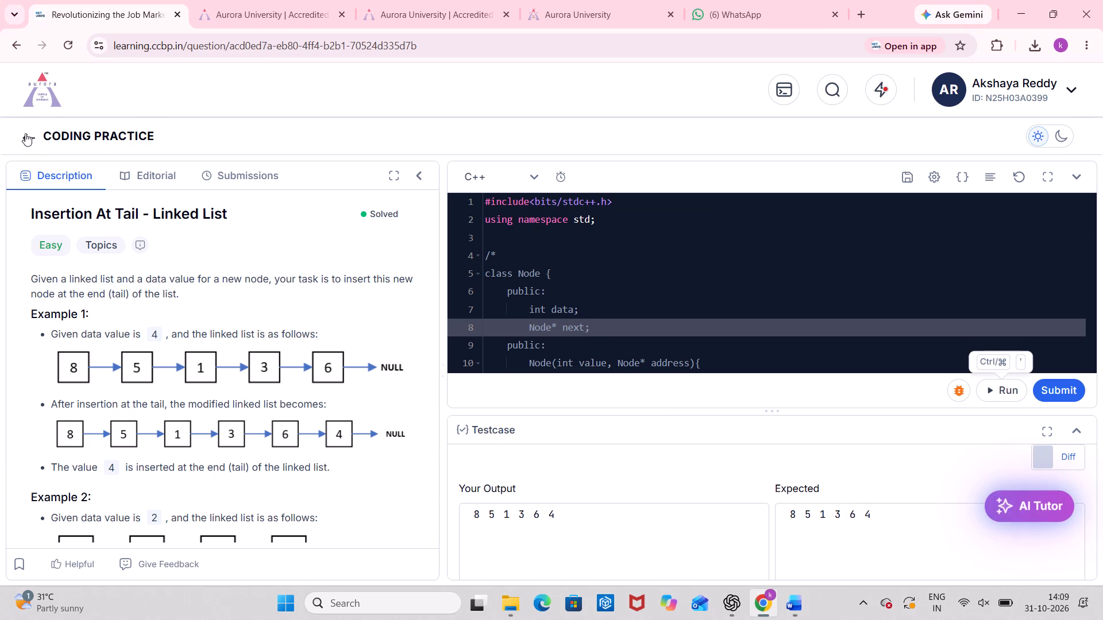
{"action": "left_click", "coordinate": [25, 133]}
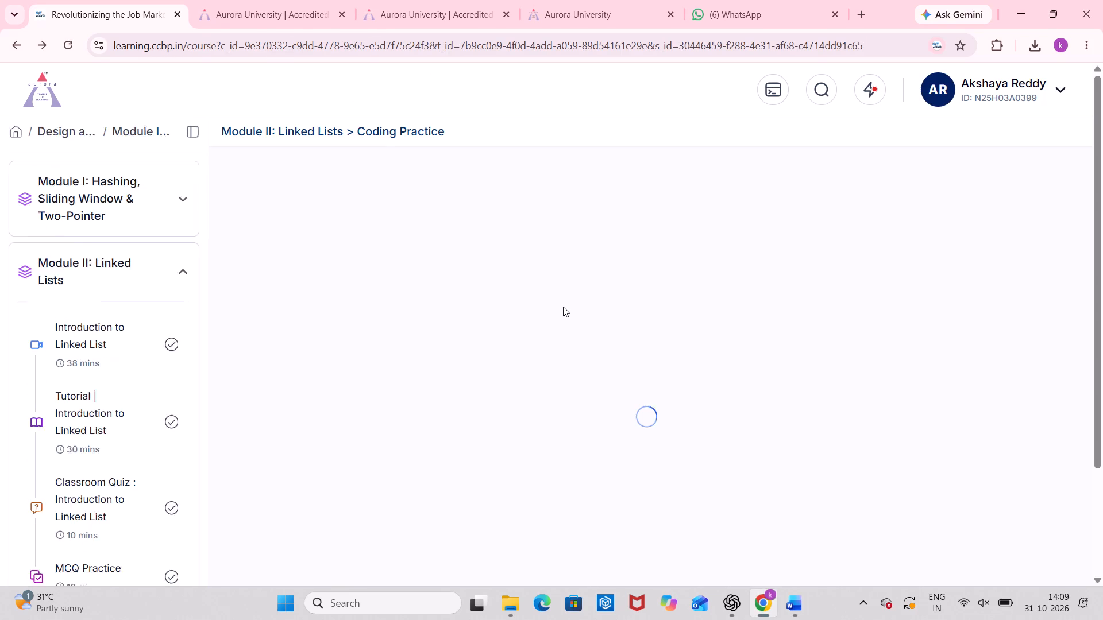
{"action": "left_click", "coordinate": [541, 401]}
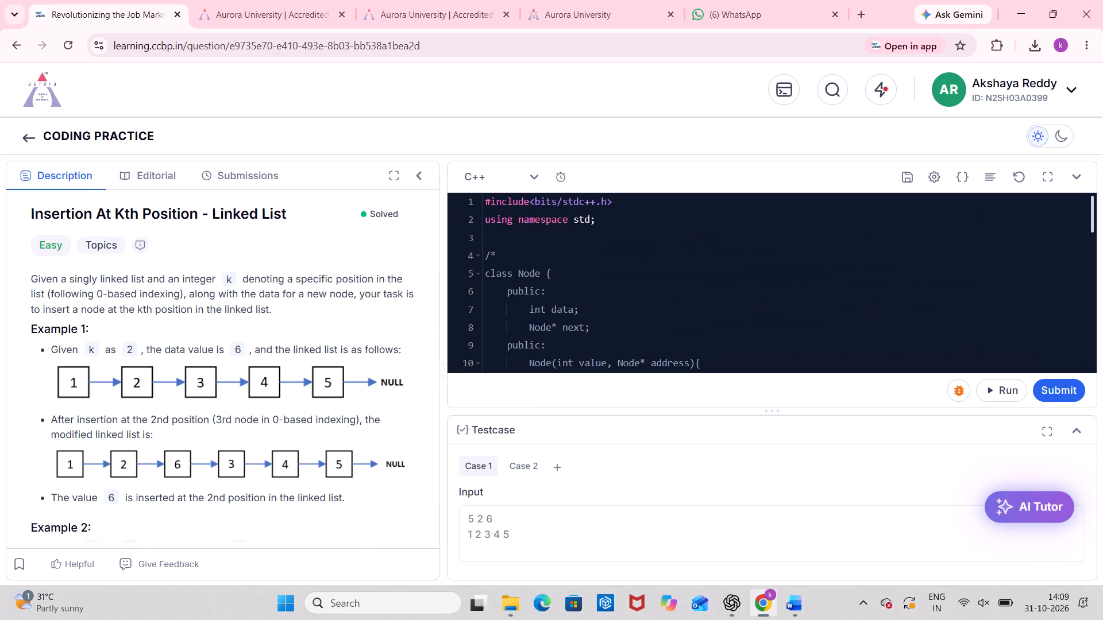
Capture the Insertion At Kth Position problem page and paste the screenshot under "3)" in the Word report.
{"action": "key", "text": "shift+super+s"}
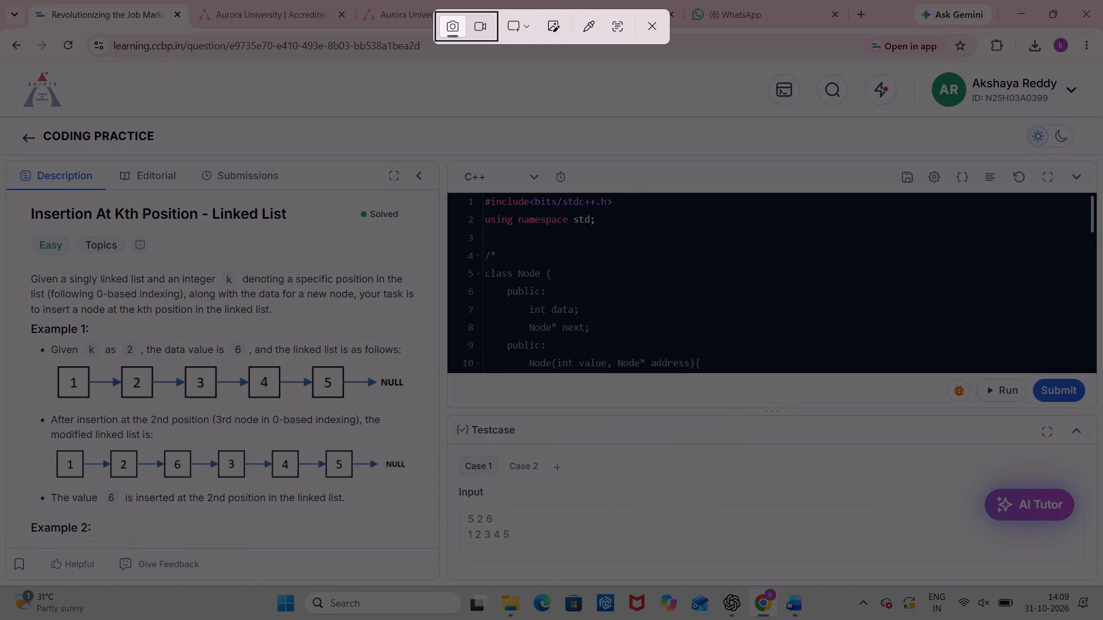
{"action": "left_click_drag", "start_coordinate": [0, 61], "coordinate": [778, 227]}
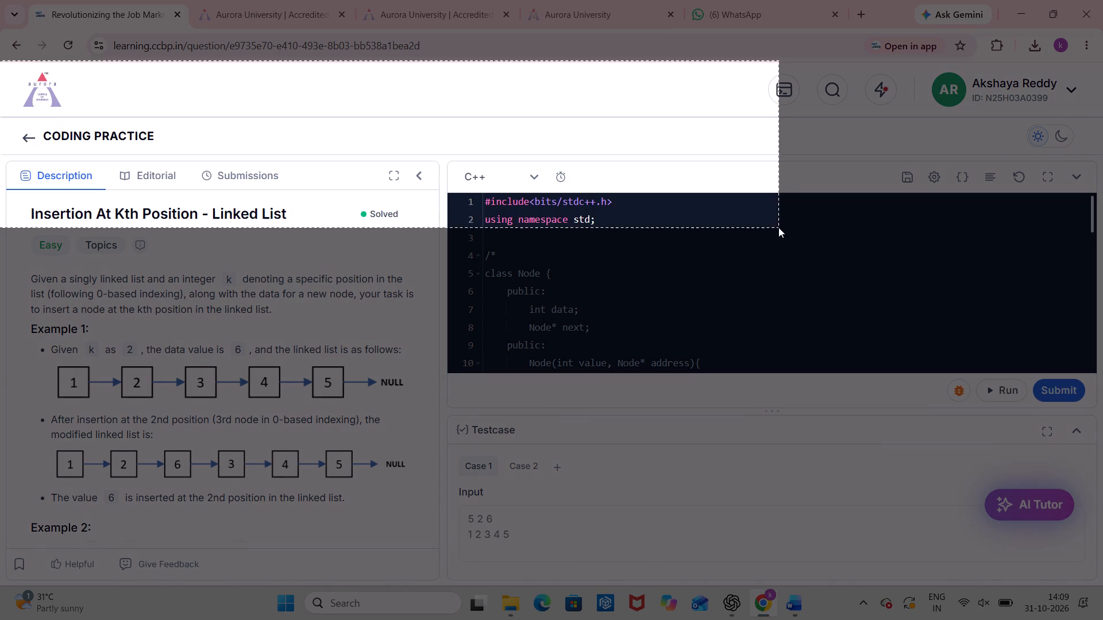
{"action": "left_click_drag", "start_coordinate": [778, 227], "coordinate": [1102, 584]}
{"action": "left_click", "coordinate": [801, 602]}
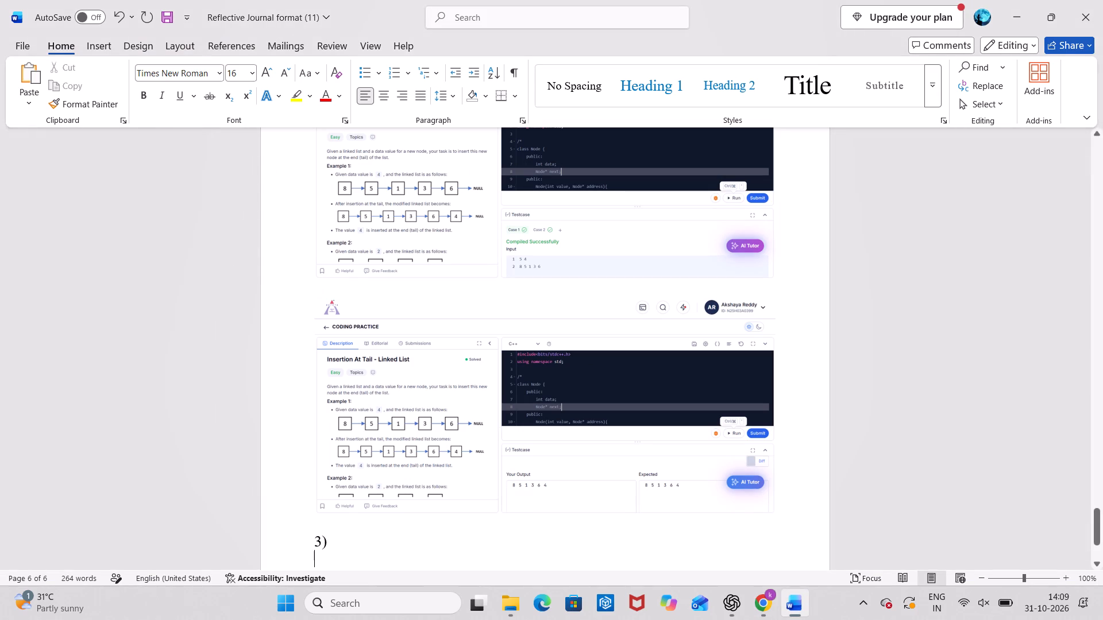
{"action": "key", "text": "ctrl+v"}
Add a "Code:" label below the Insertion At Kth Position screenshot, separated by a blank line, and start a new line under it.
{"action": "scroll", "coordinate": [562, 512], "scroll_direction": "down", "scroll_amount": 1}
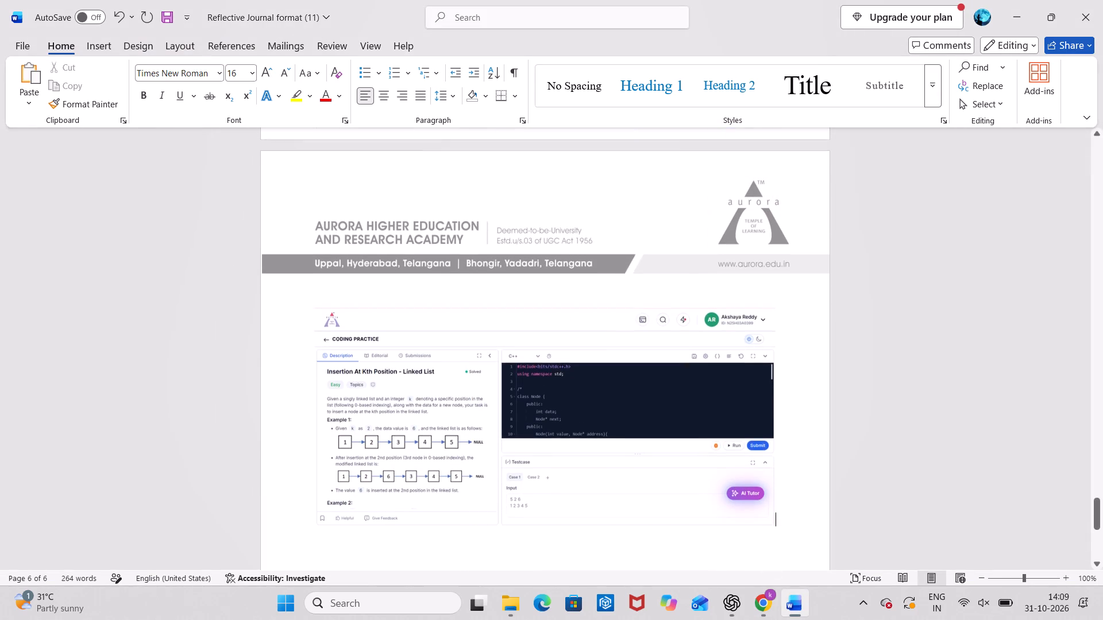
{"action": "scroll", "coordinate": [562, 512], "scroll_direction": "down", "scroll_amount": 4}
{"action": "key", "text": "Return"}
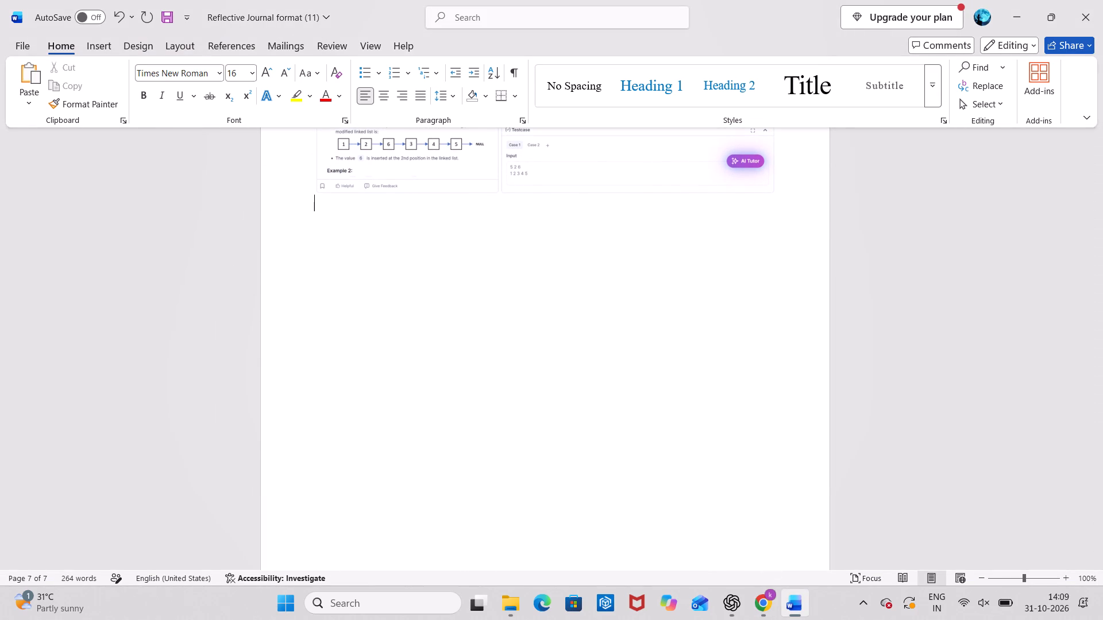
{"action": "key", "text": "c"}
{"action": "type", "text": "ode"}
{"action": "key", "text": "shift+colon"}
{"action": "key", "text": "Return"}
{"action": "left_click", "coordinate": [791, 184]}
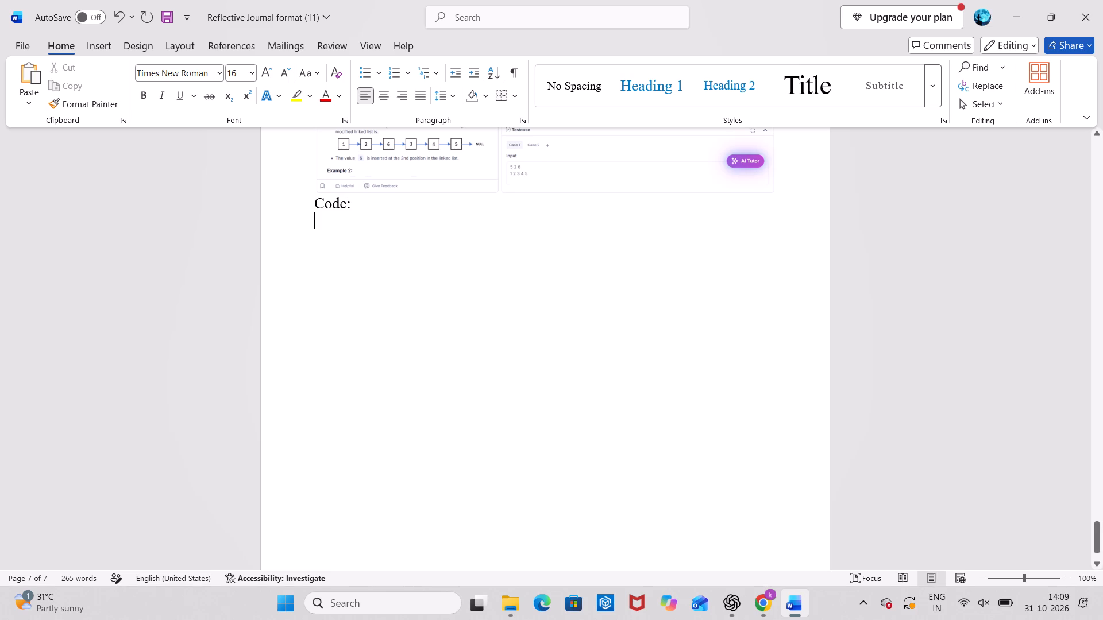
{"action": "key", "text": "Return"}
{"action": "left_click", "coordinate": [329, 238]}
Copy the entire C++ Insertion At Kth Position solution in Chrome, run it, and paste the code under "Code:" in Word.
{"action": "left_click", "coordinate": [763, 609]}
{"action": "left_click", "coordinate": [772, 289]}
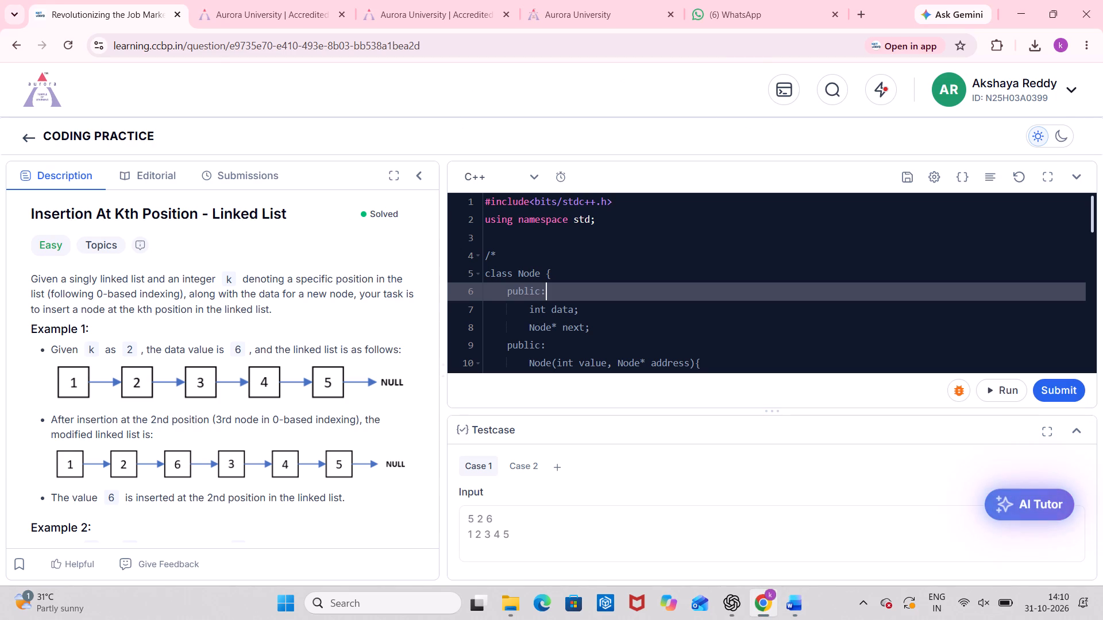
{"action": "key", "text": "ctrl+a"}
{"action": "key", "text": "ctrl+c"}
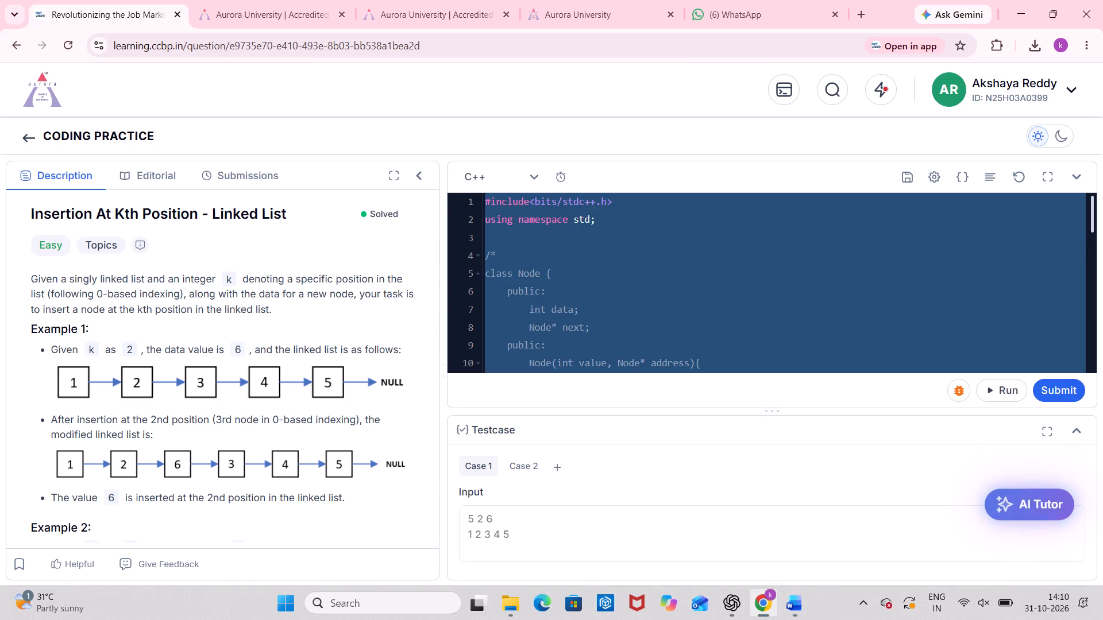
{"action": "left_click", "coordinate": [772, 289]}
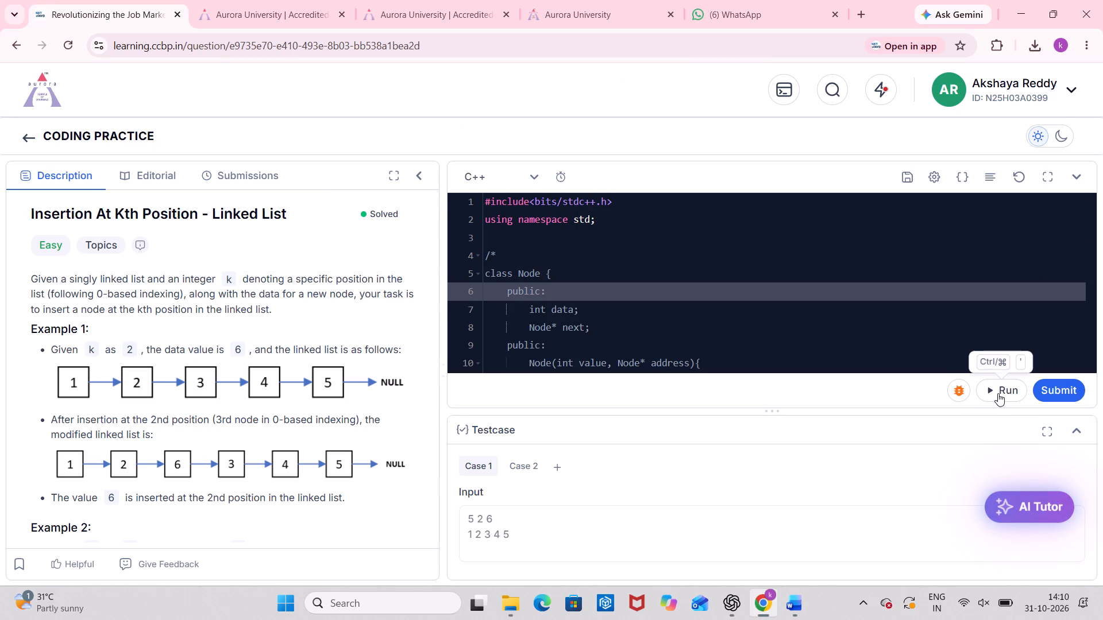
{"action": "left_click", "coordinate": [997, 393]}
{"action": "left_click", "coordinate": [805, 609]}
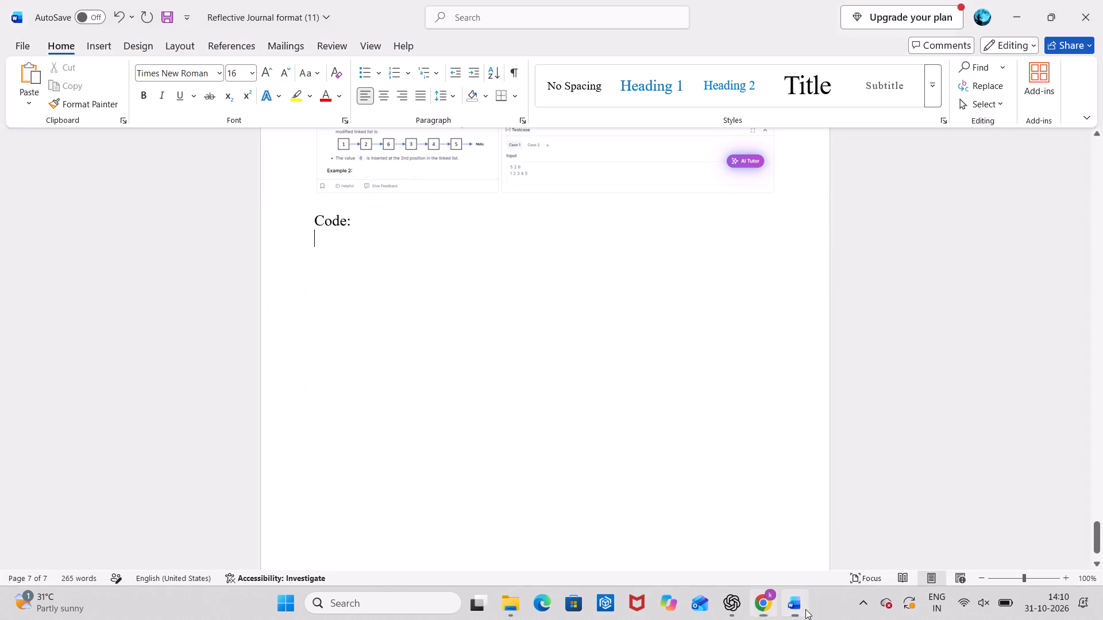
{"action": "key", "text": "ctrl+v"}
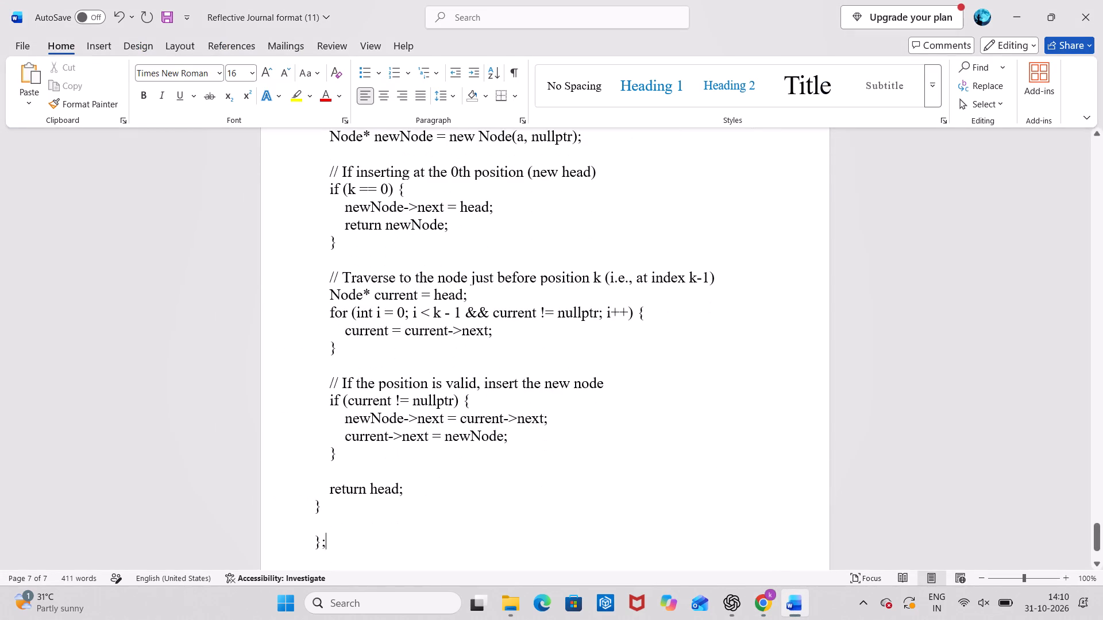
Capture the Insertion At Kth Position page in Chrome showing the compiled run and its input, and paste it below the code in Word.
{"action": "left_click", "coordinate": [760, 608]}
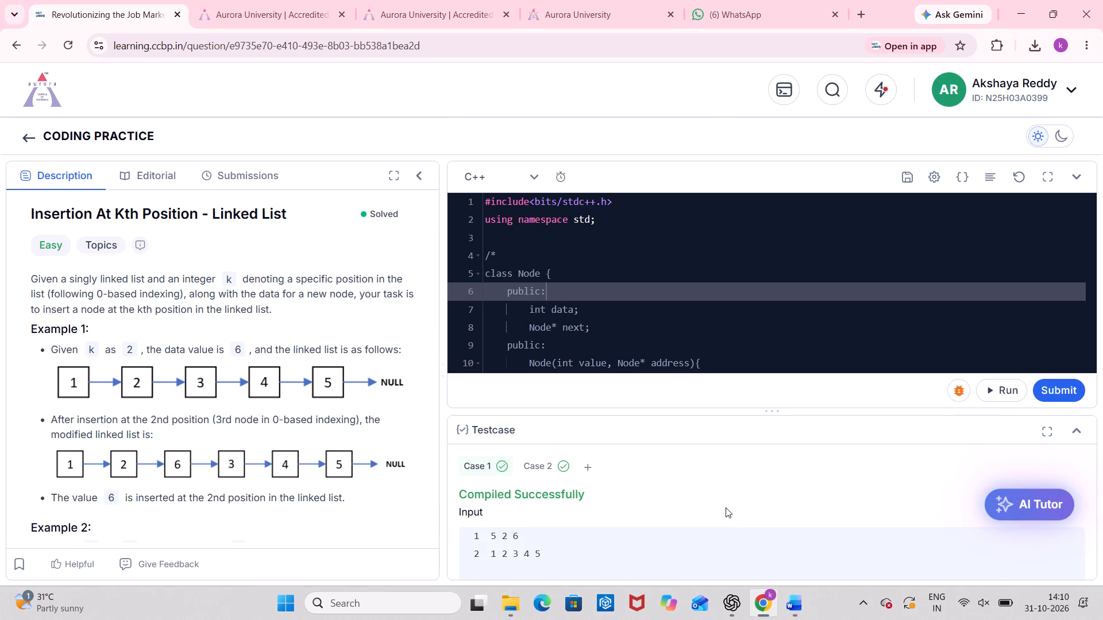
{"action": "key", "text": "shift+super+s"}
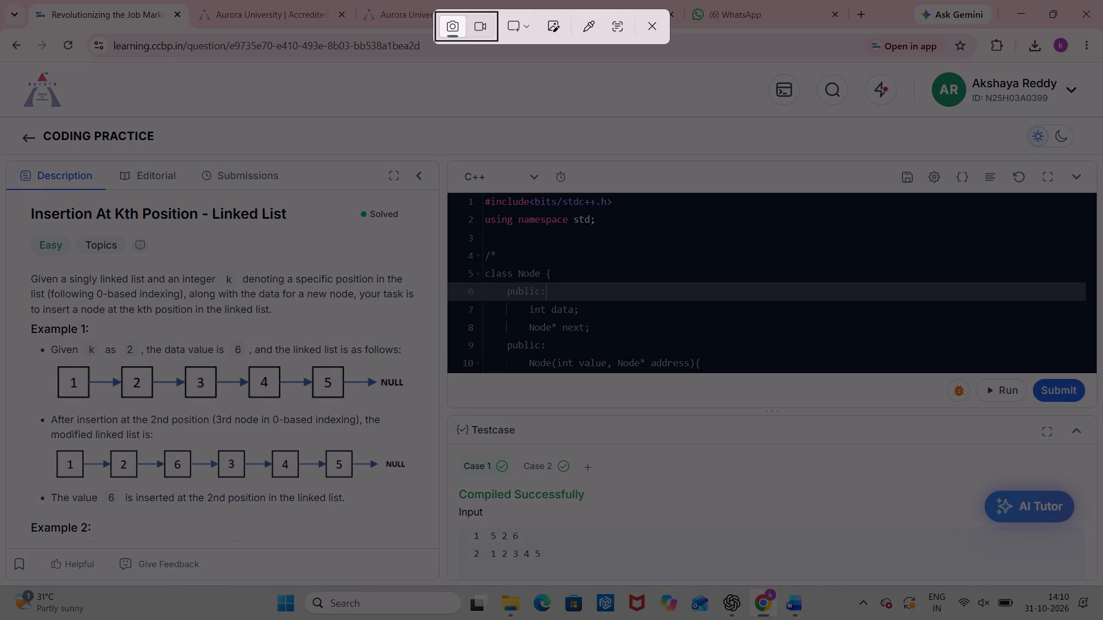
{"action": "left_click_drag", "start_coordinate": [0, 62], "coordinate": [658, 147]}
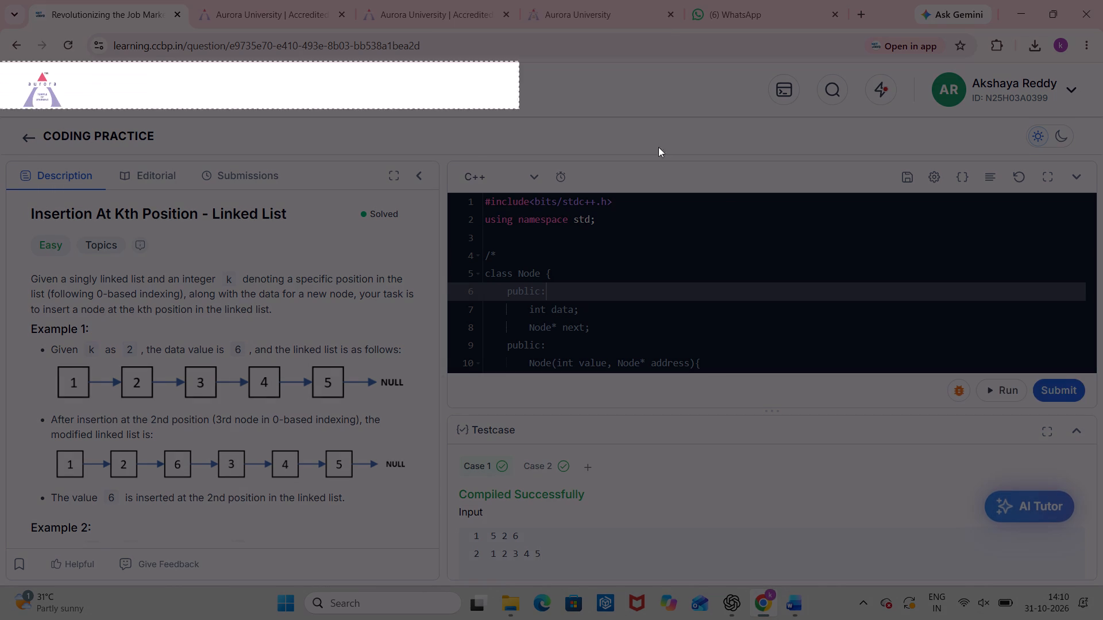
{"action": "left_click_drag", "start_coordinate": [658, 147], "coordinate": [1102, 586]}
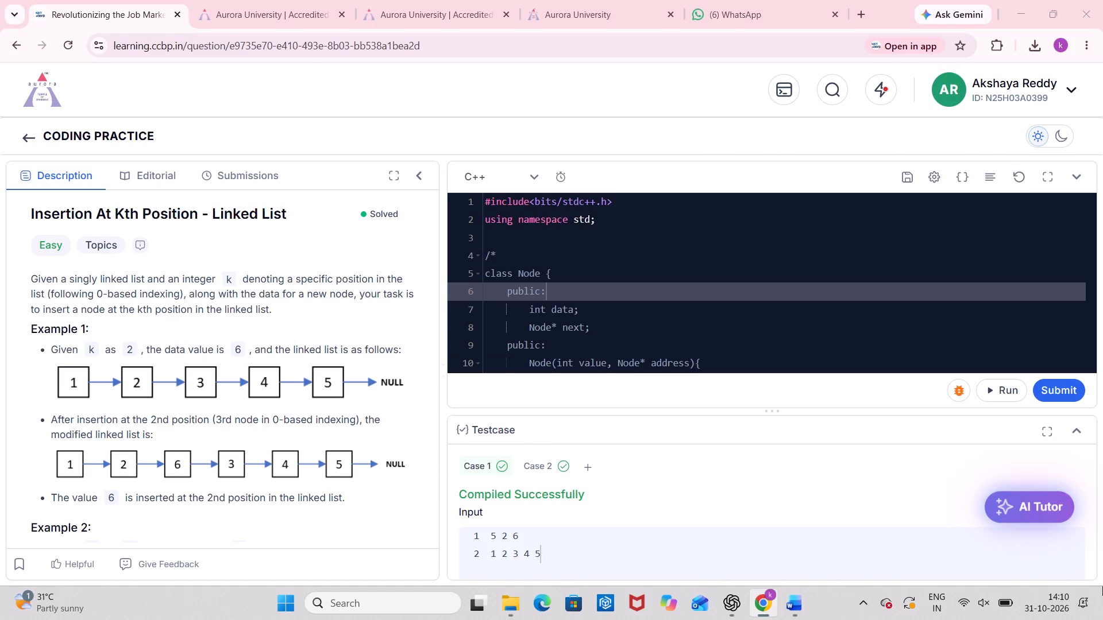
{"action": "left_click", "coordinate": [792, 618]}
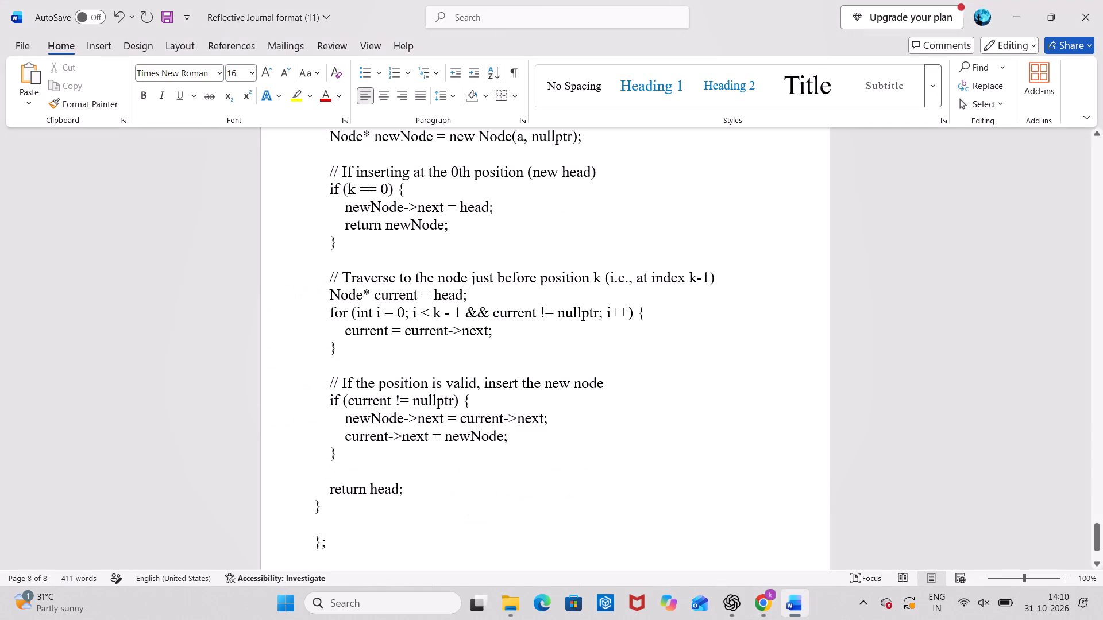
{"action": "key", "text": "Return"}
{"action": "key", "text": "ctrl+v"}
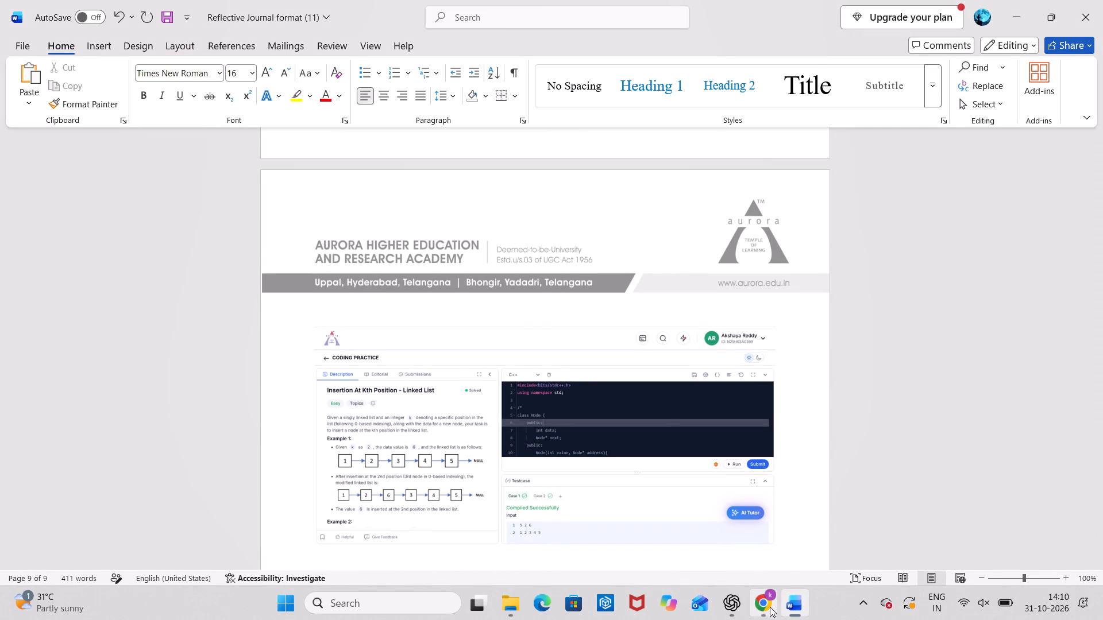
Capture the Insertion At Kth Position page in Chrome showing Your Output and Expected, and paste it below the previous screenshot in Word.
{"action": "left_click", "coordinate": [770, 607]}
{"action": "scroll", "coordinate": [734, 435], "scroll_direction": "down", "scroll_amount": 5}
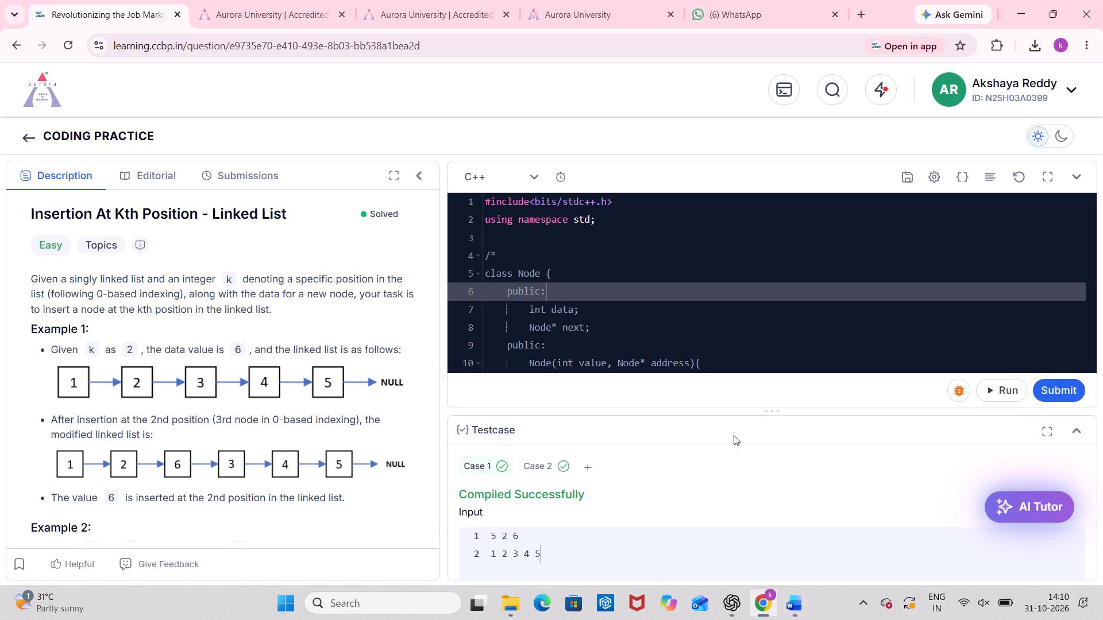
{"action": "scroll", "coordinate": [725, 492], "scroll_direction": "down", "scroll_amount": 3}
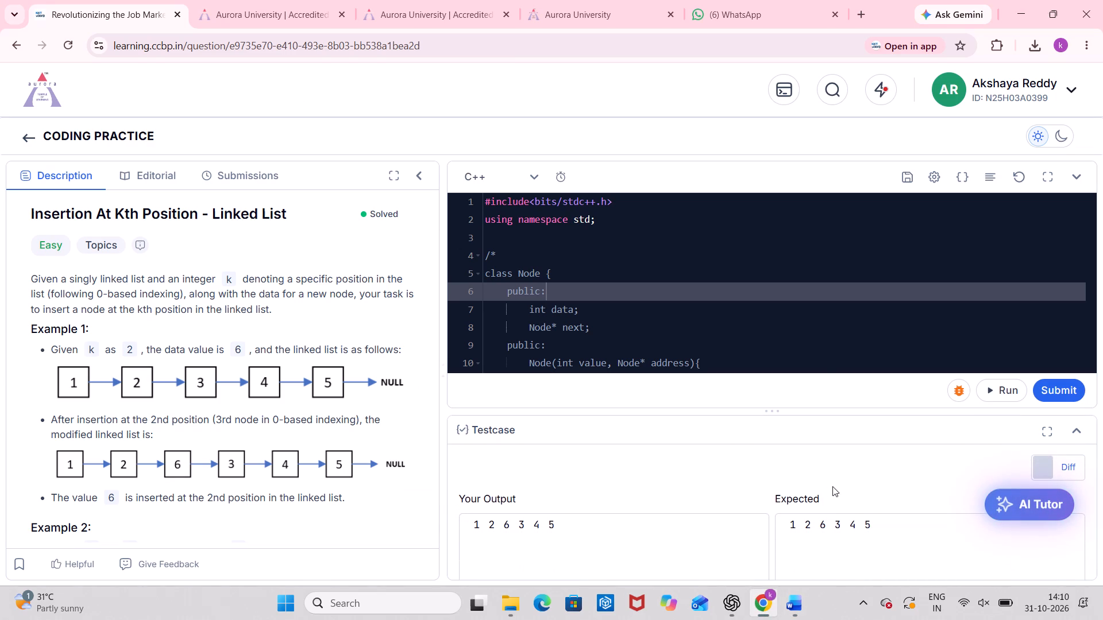
{"action": "key", "text": "shift+super+s"}
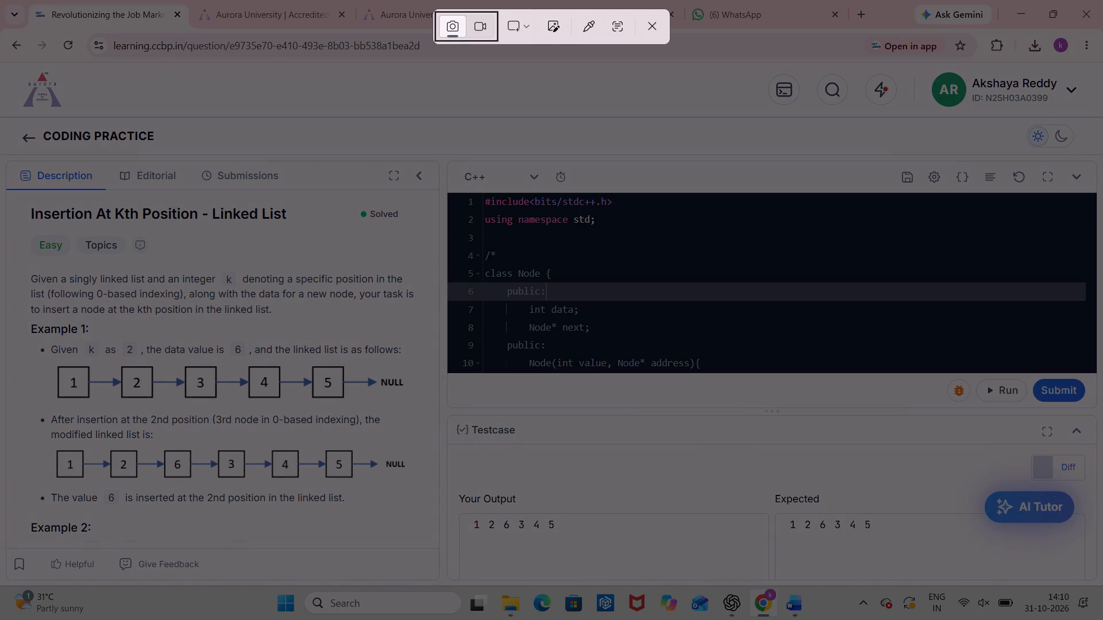
{"action": "left_click_drag", "start_coordinate": [0, 61], "coordinate": [1102, 582]}
{"action": "left_click", "coordinate": [804, 603]}
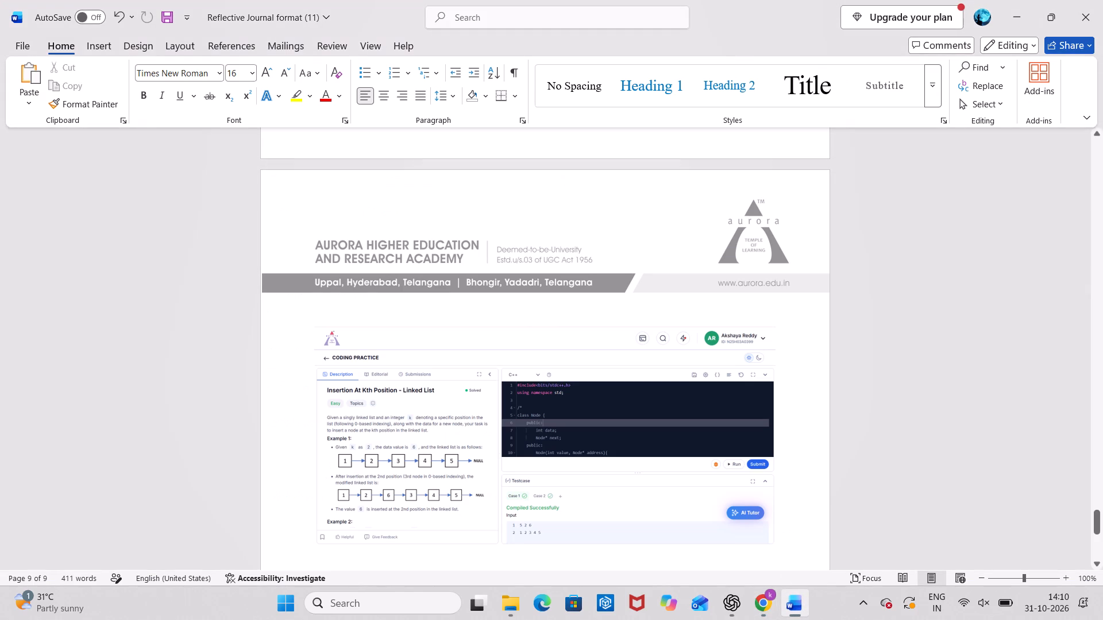
{"action": "key", "text": "Return"}
{"action": "key", "text": "ctrl+v"}
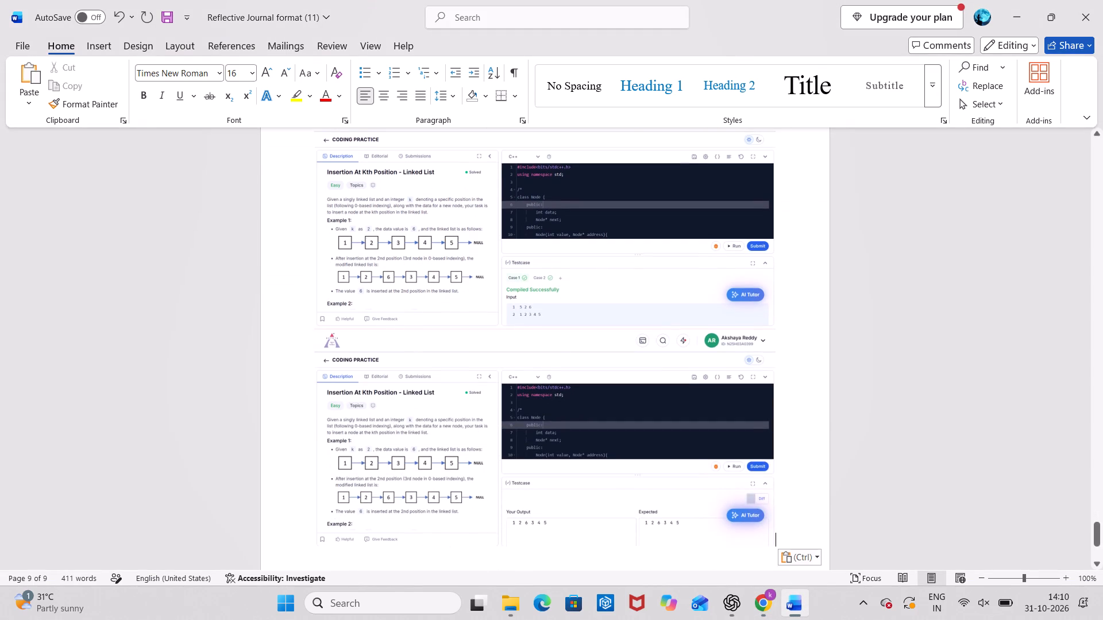
Add the number "4)" below the output screenshot, separated by a blank line, and start a new line under it.
{"action": "scroll", "coordinate": [661, 501], "scroll_direction": "down", "scroll_amount": 3}
{"action": "key", "text": "Return"}
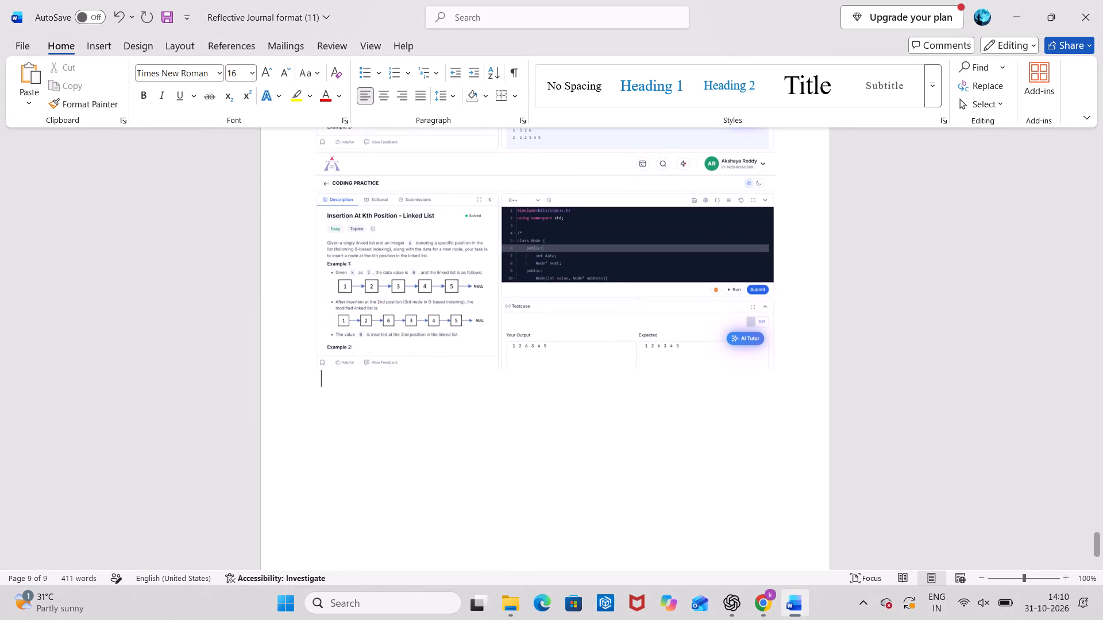
{"action": "key", "text": "Return"}
{"action": "key", "text": "4"}
{"action": "key", "text": "shift+parenright"}
{"action": "key", "text": "Return"}
Switch to Chrome, return to the Module II coding practice list and open the Insertion Before a Node With Value X problem.
{"action": "left_click", "coordinate": [770, 605]}
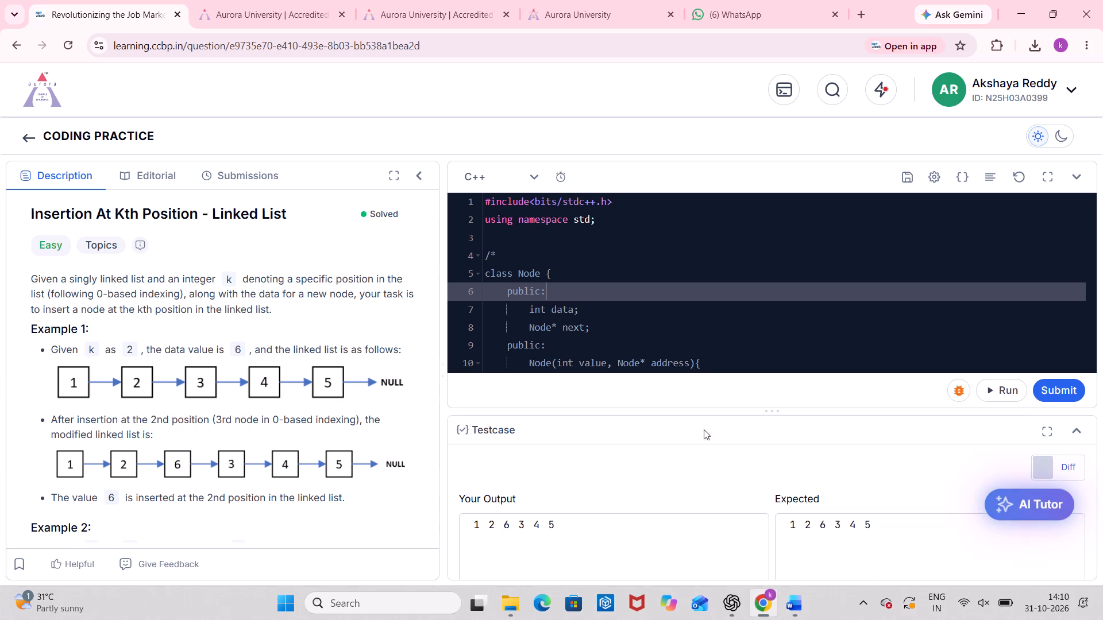
{"action": "left_click", "coordinate": [31, 142]}
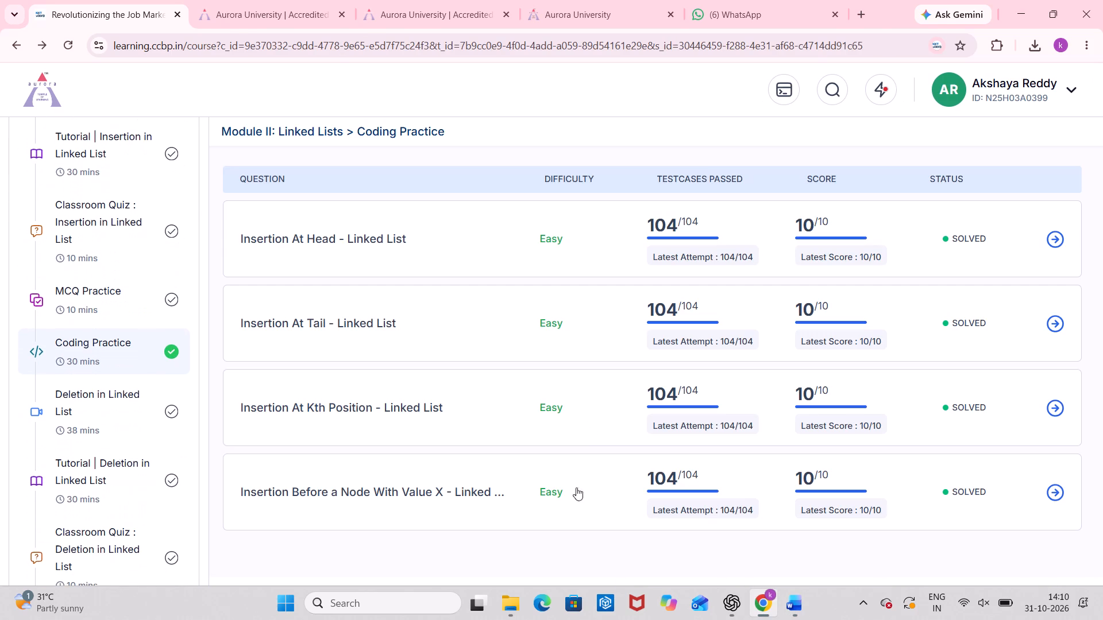
{"action": "left_click", "coordinate": [573, 514]}
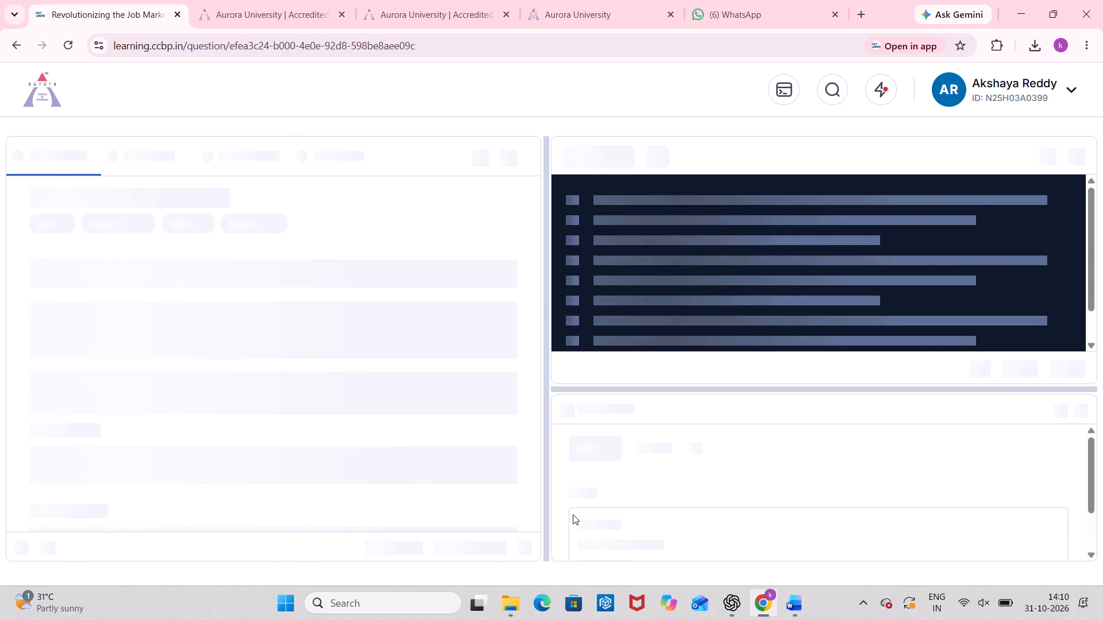
Capture the Insertion Before a Node With Value X problem page and paste the screenshot under "4)" in the Word report.
{"action": "key", "text": "shift+super+s"}
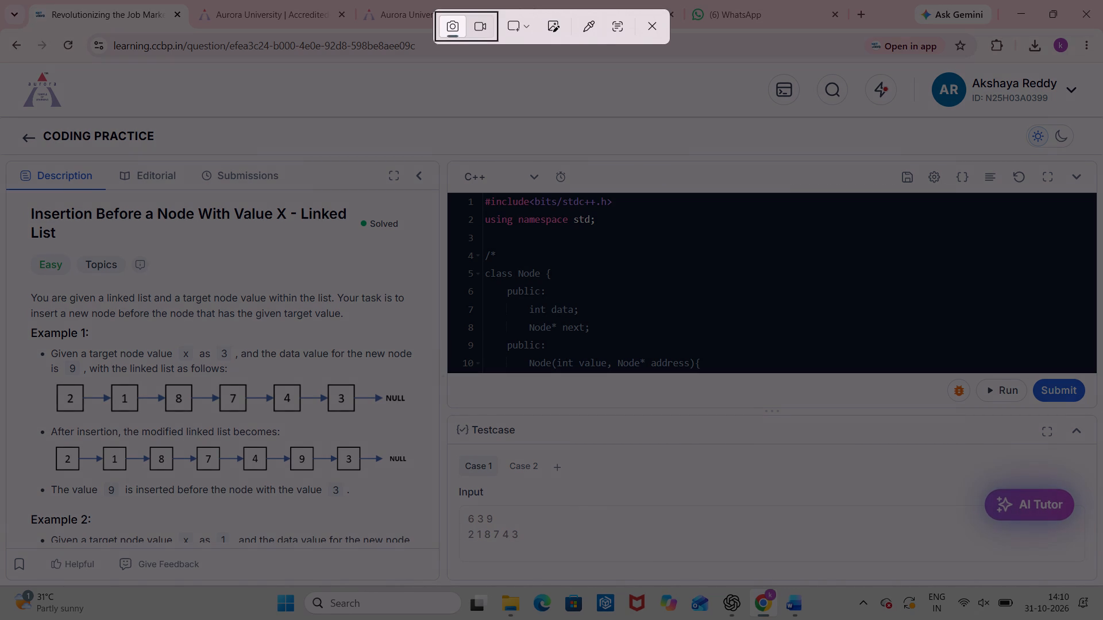
{"action": "left_click_drag", "start_coordinate": [0, 62], "coordinate": [1102, 485]}
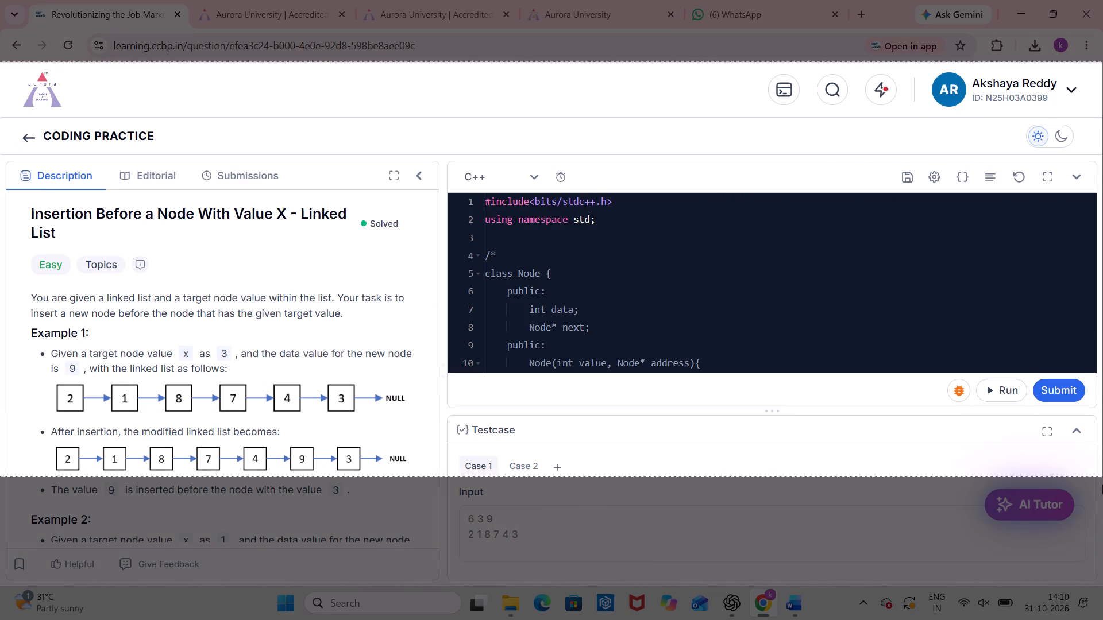
{"action": "left_click_drag", "start_coordinate": [1102, 485], "coordinate": [1102, 582]}
{"action": "left_click", "coordinate": [807, 610]}
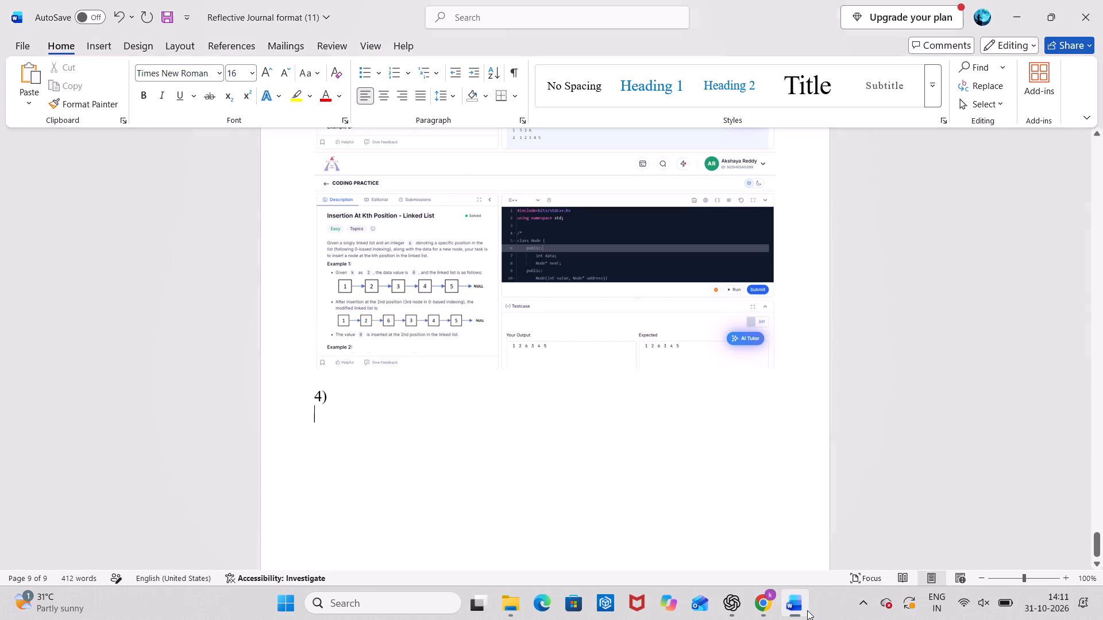
{"action": "key", "text": "ctrl+v"}
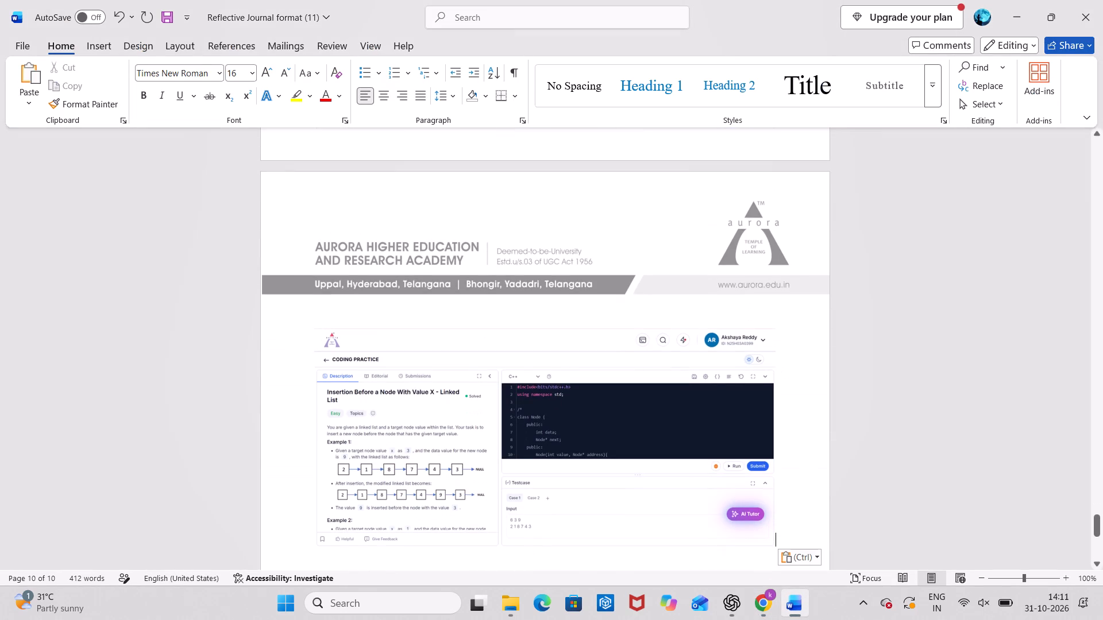
Add a "Code:" label below the Insertion Before a Node With Value X screenshot and start a new line under it.
{"action": "key", "text": "Return"}
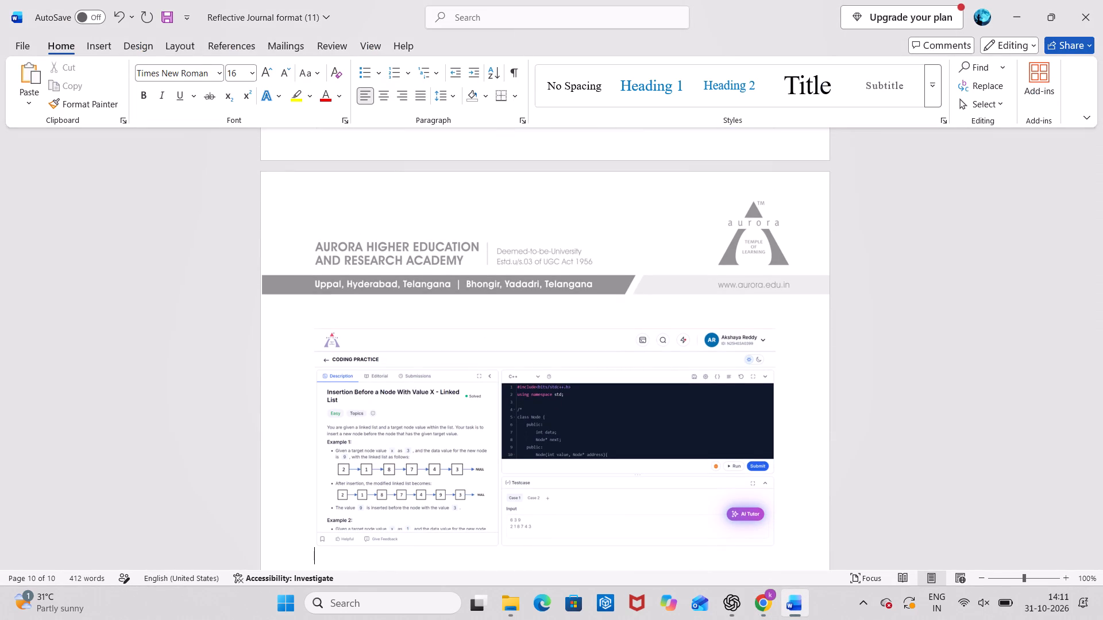
{"action": "key", "text": "Return"}
{"action": "type", "text": "ode:"}
{"action": "key", "text": "Return"}
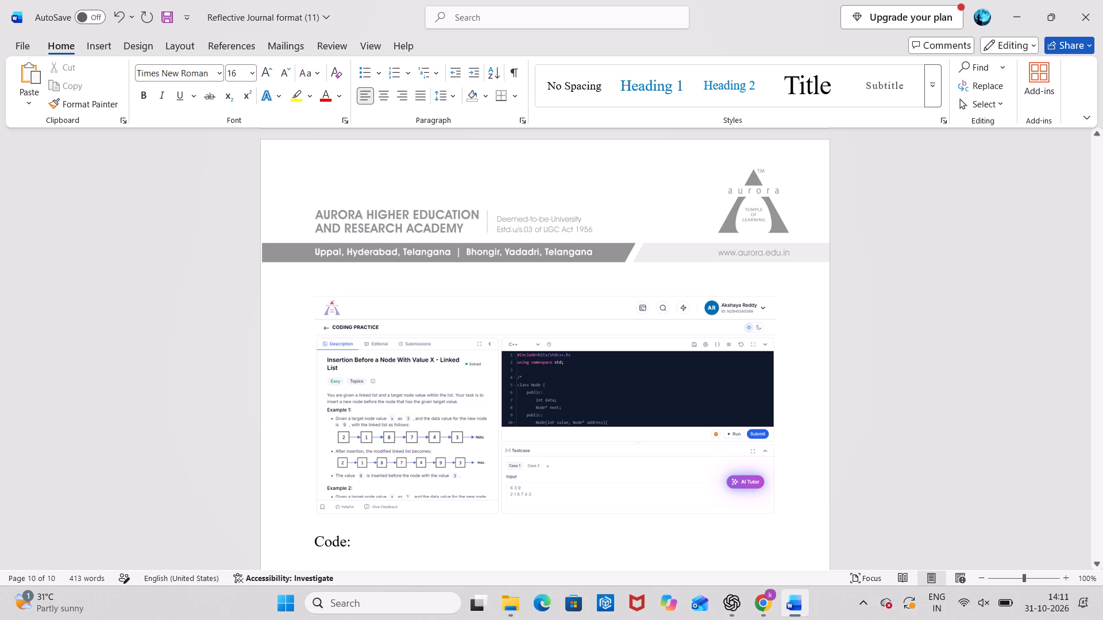
Copy the entire C++ Insertion Before a Node With Value X solution in Chrome, run it, and paste the code under "Code:" in Word, ending with a new line.
{"action": "left_click", "coordinate": [759, 599]}
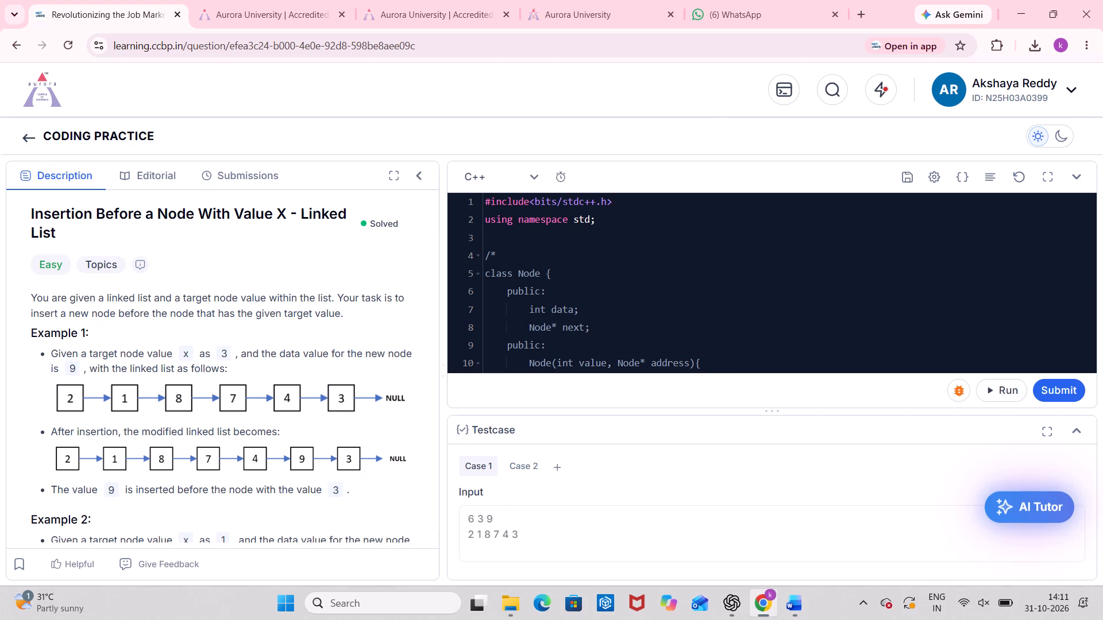
{"action": "left_click", "coordinate": [707, 316]}
{"action": "key", "text": "ctrl+a"}
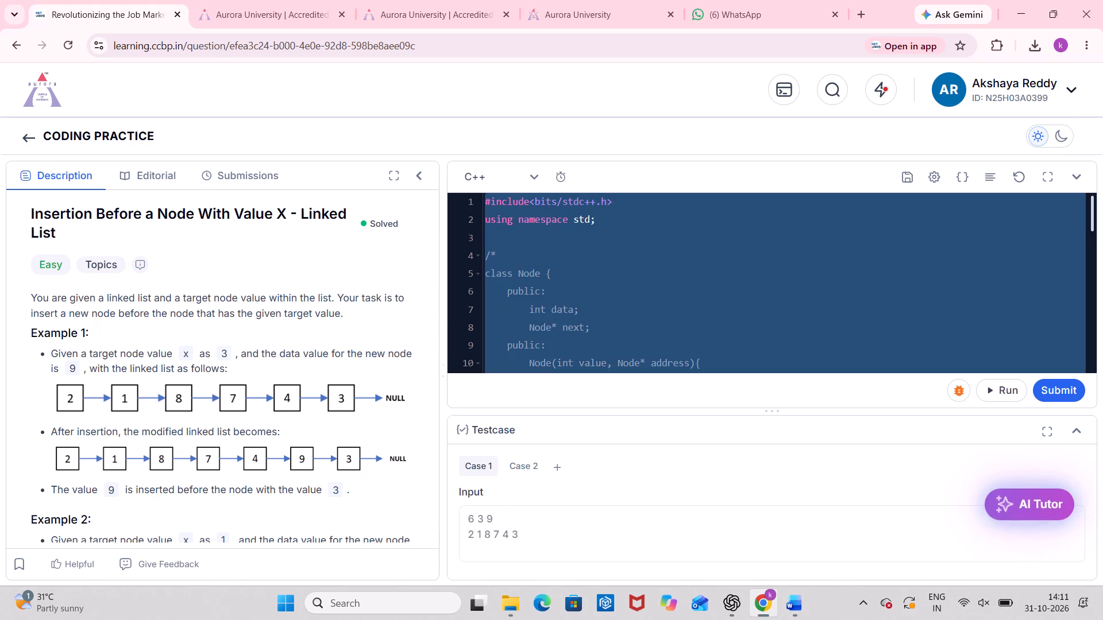
{"action": "key", "text": "ctrl+c"}
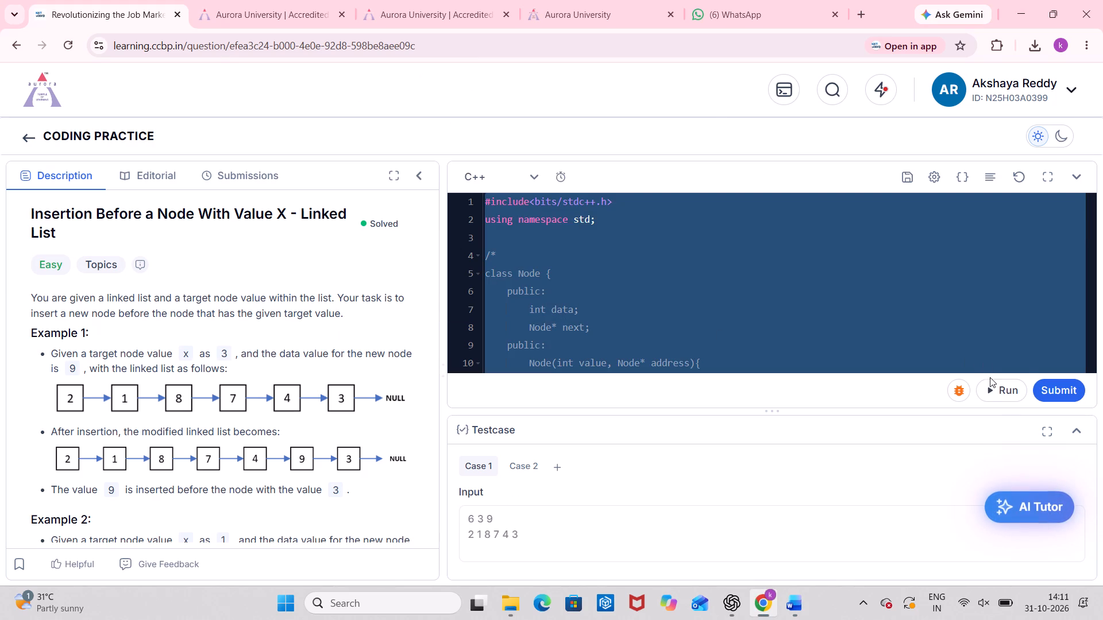
{"action": "left_click", "coordinate": [991, 381]}
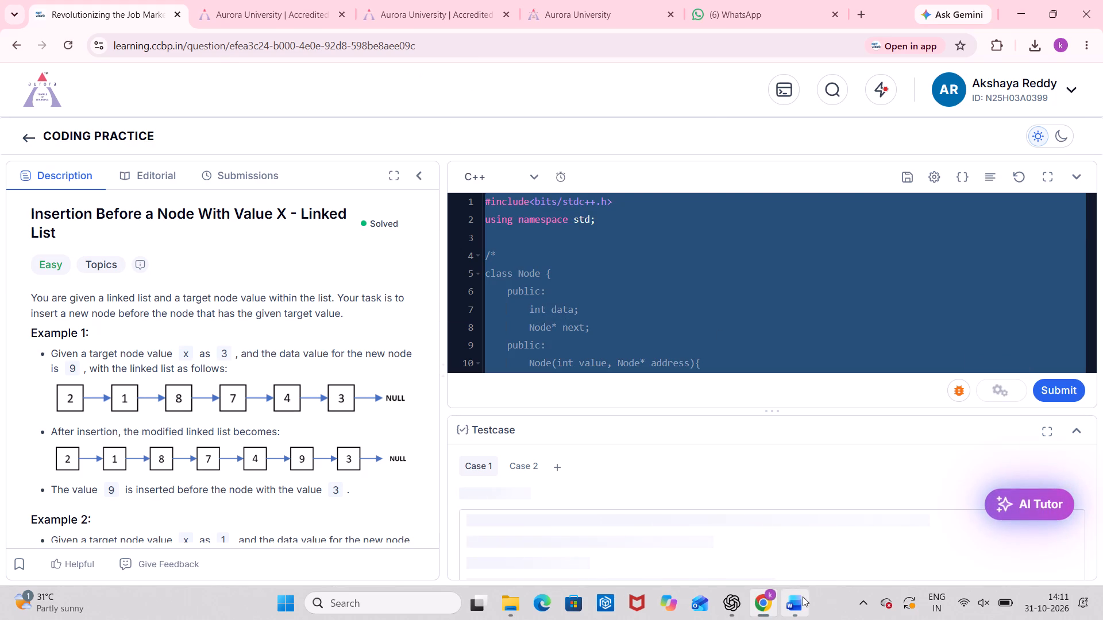
{"action": "left_click", "coordinate": [800, 597]}
{"action": "key", "text": "ctrl+v"}
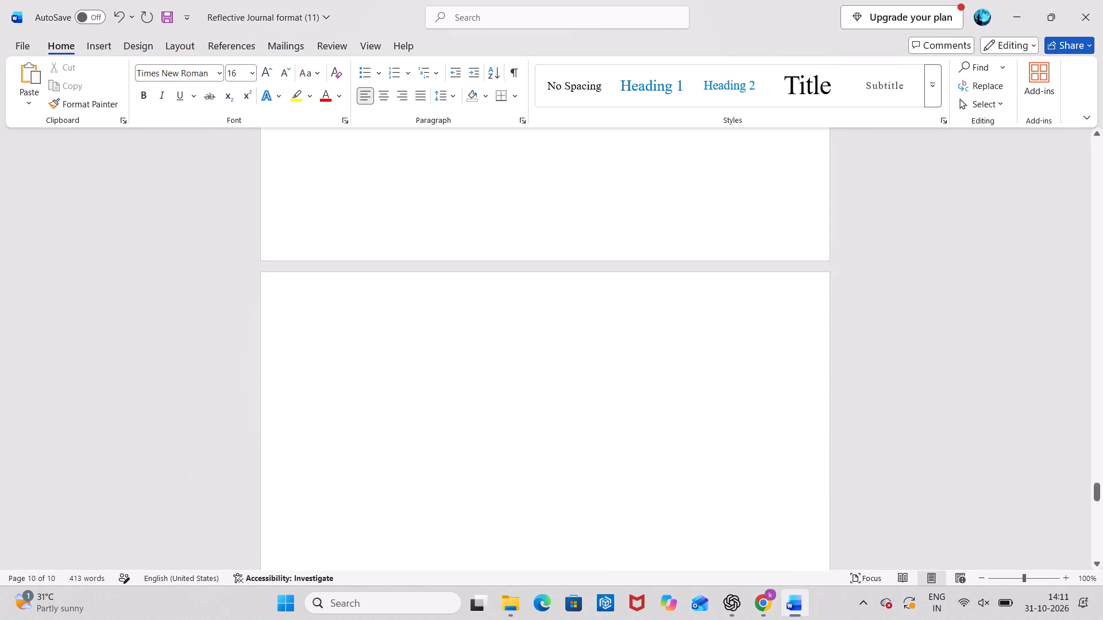
{"action": "key", "text": "Return"}
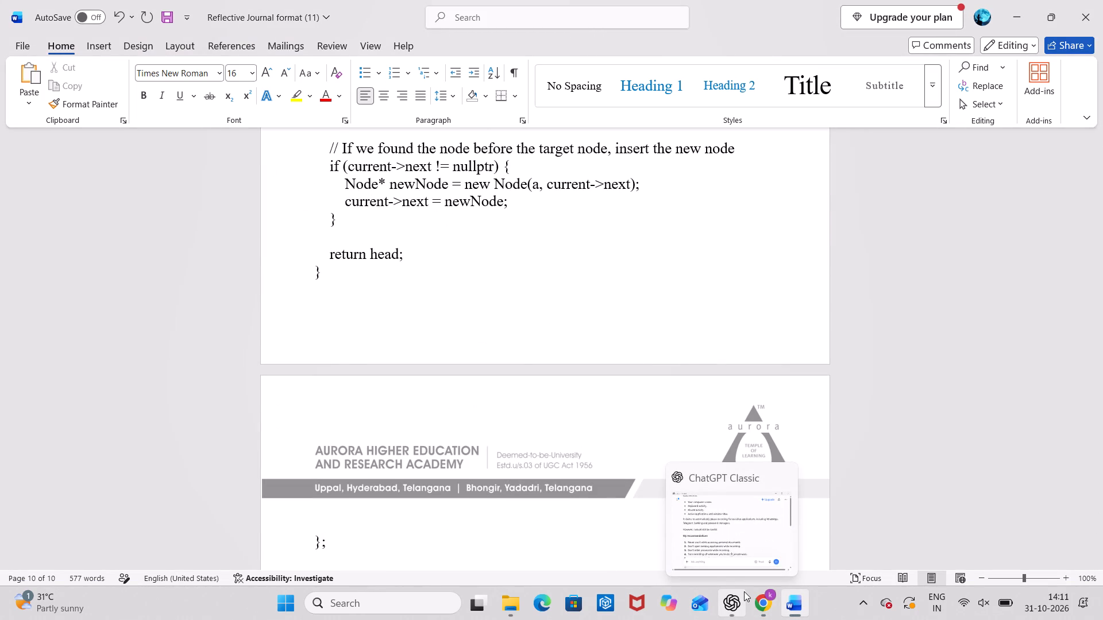
Switch to Chrome to the run result of the Insertion Before a Node With Value X problem.
{"action": "left_click", "coordinate": [754, 604]}
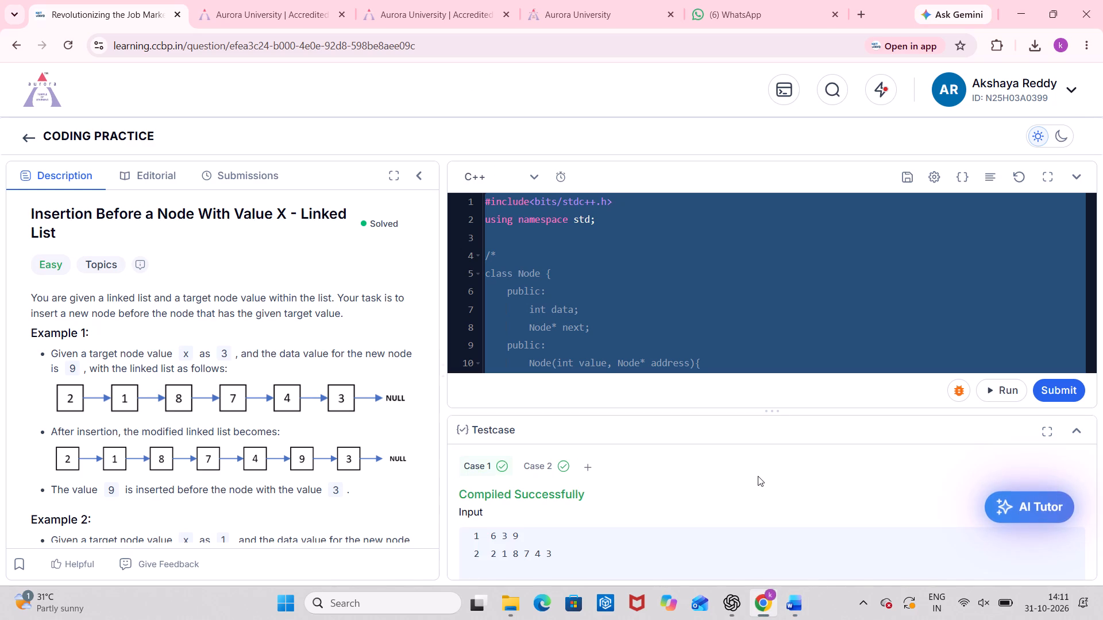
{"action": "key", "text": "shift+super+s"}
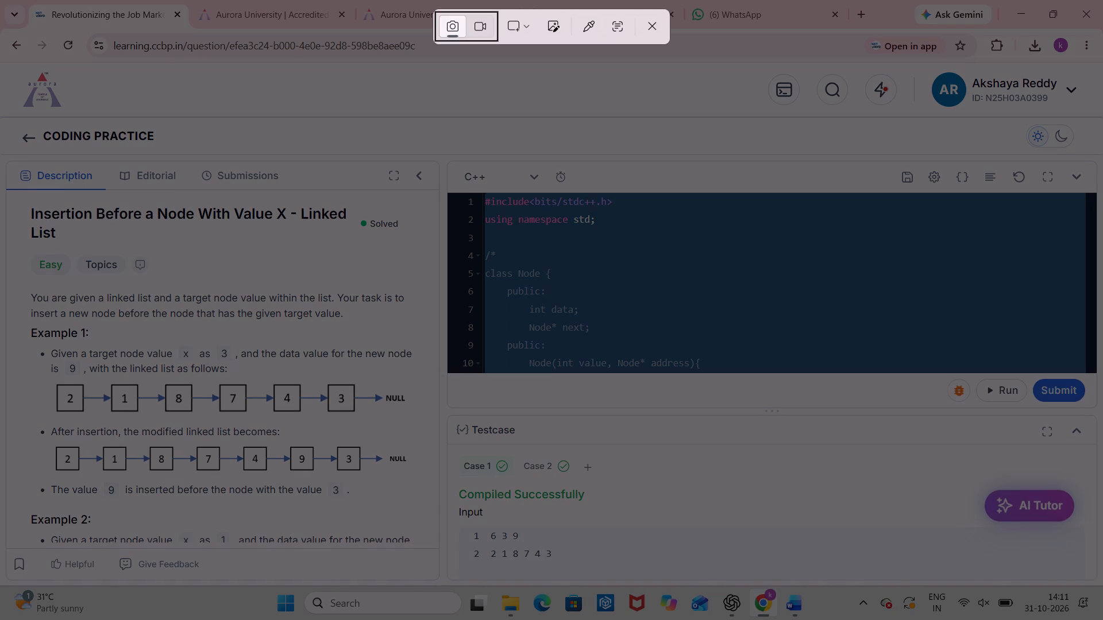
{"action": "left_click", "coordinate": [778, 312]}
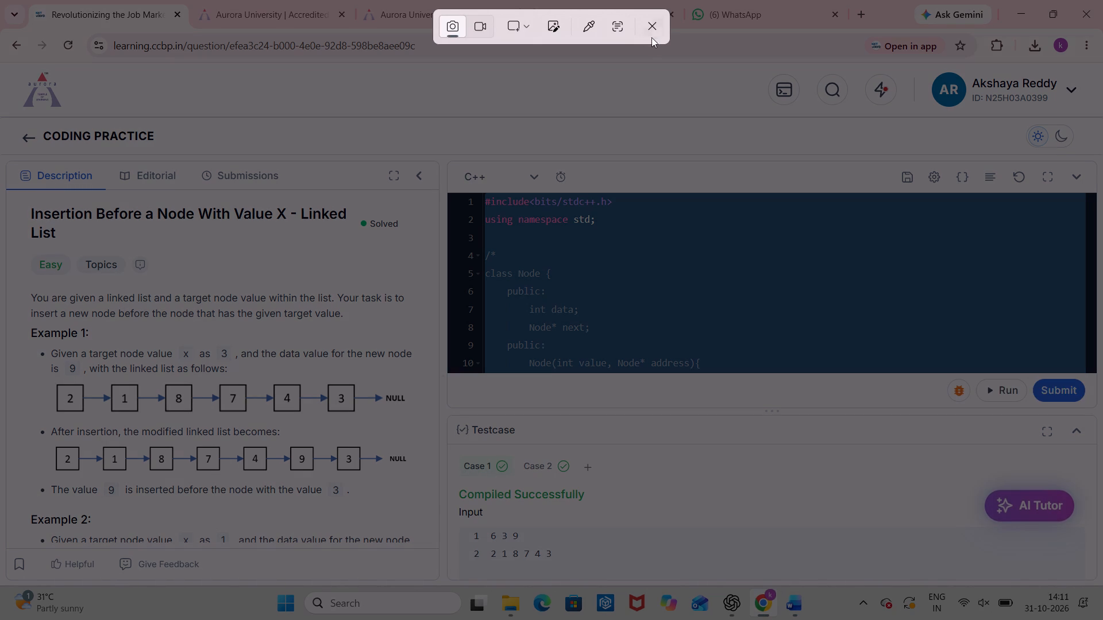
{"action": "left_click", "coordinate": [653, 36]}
Capture the Insertion Before a Node With Value X page showing the compile result and input, and paste it below the code in Word, ending with a new line.
{"action": "left_click", "coordinate": [714, 258]}
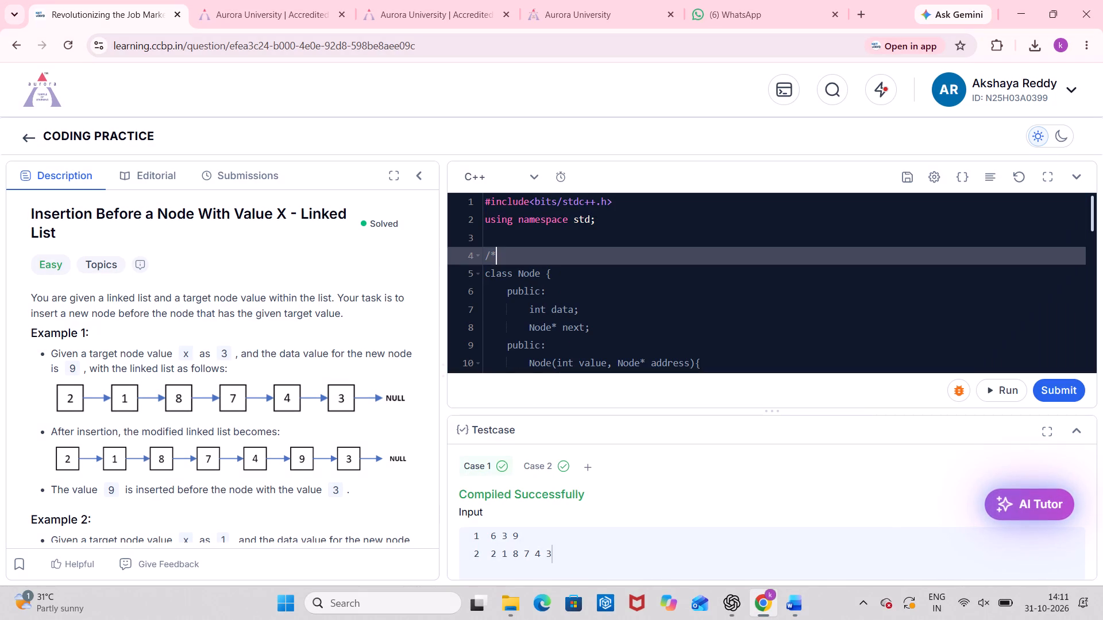
{"action": "key", "text": "shift+super+s"}
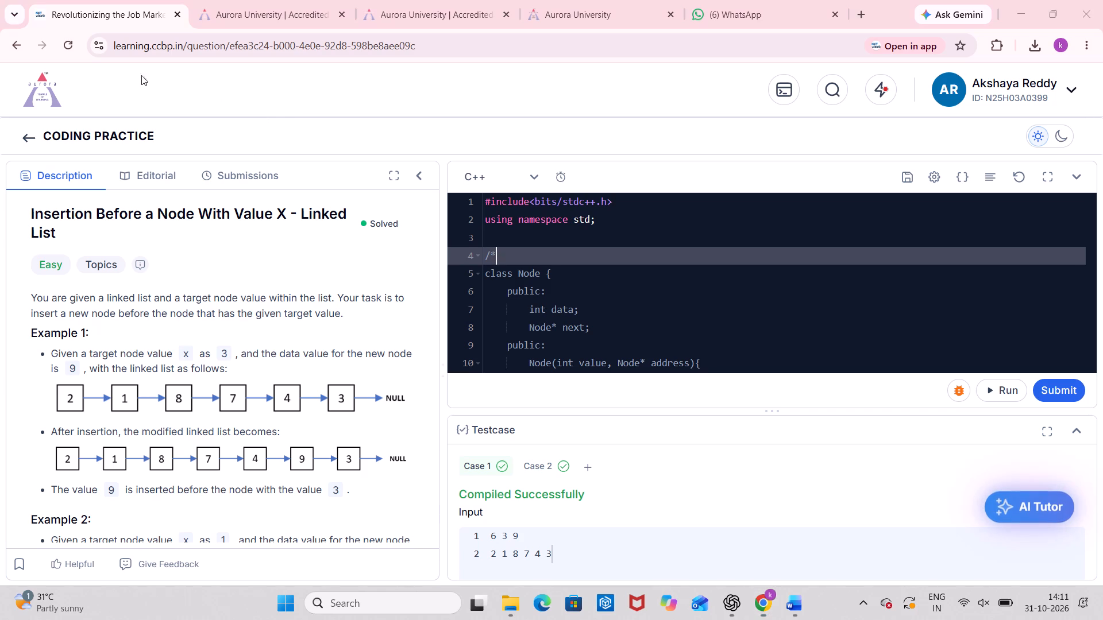
{"action": "left_click_drag", "start_coordinate": [0, 60], "coordinate": [848, 317]}
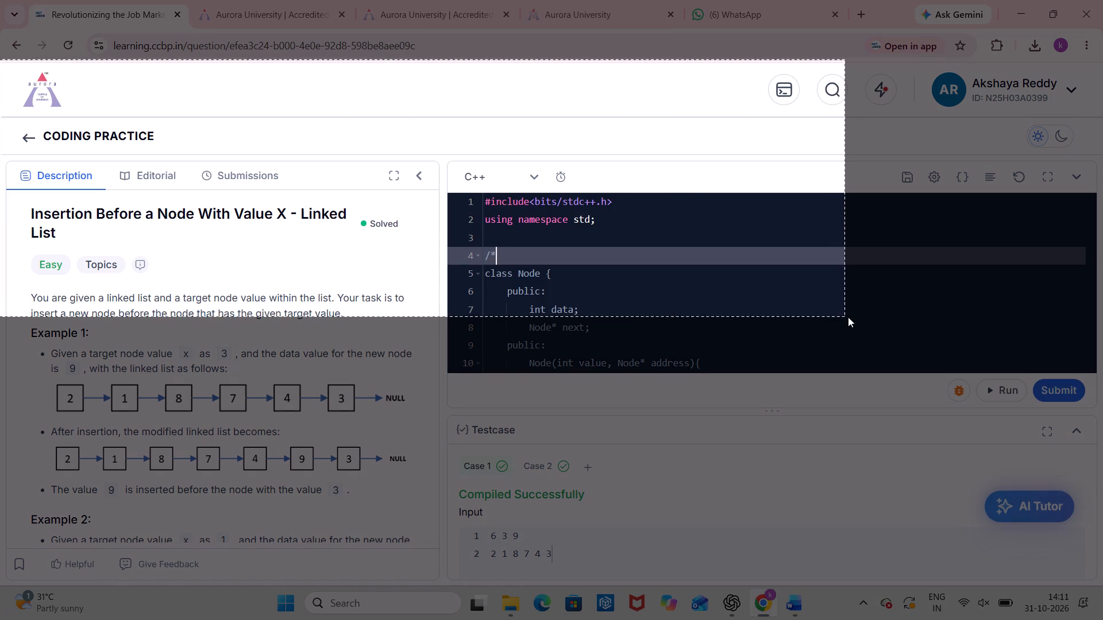
{"action": "left_click_drag", "start_coordinate": [848, 317], "coordinate": [1102, 580]}
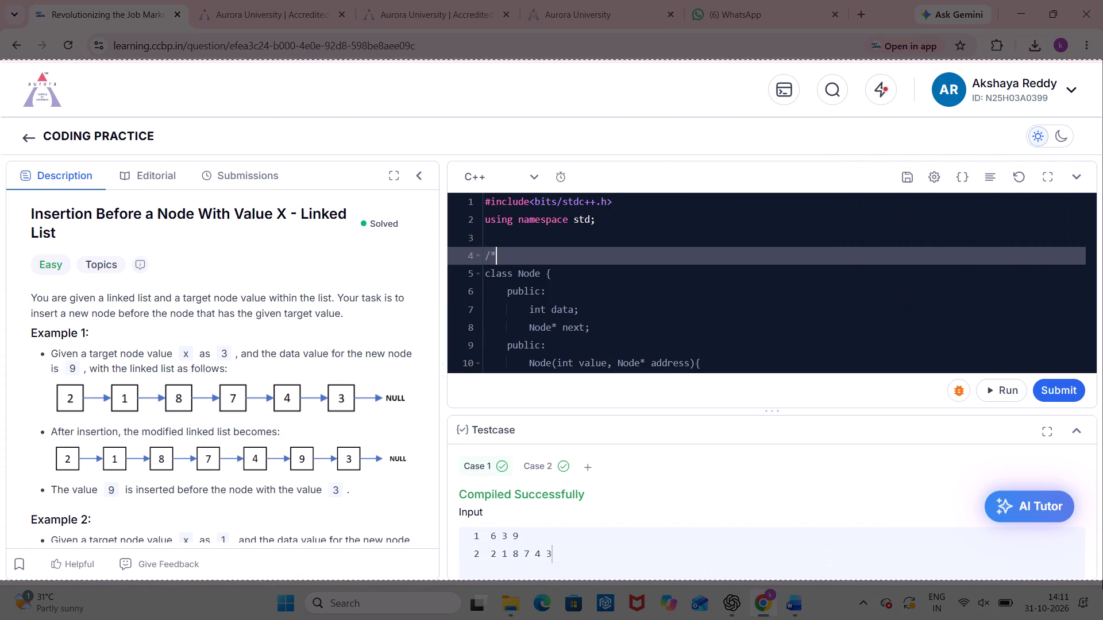
{"action": "left_click_drag", "start_coordinate": [1102, 580], "coordinate": [1102, 580]}
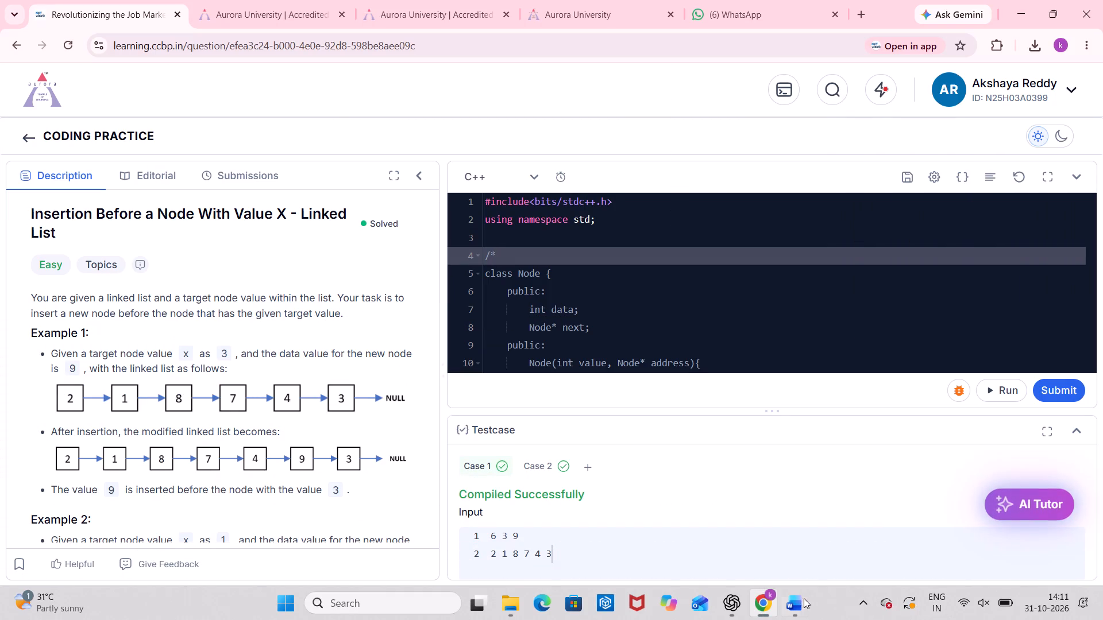
{"action": "left_click", "coordinate": [795, 600]}
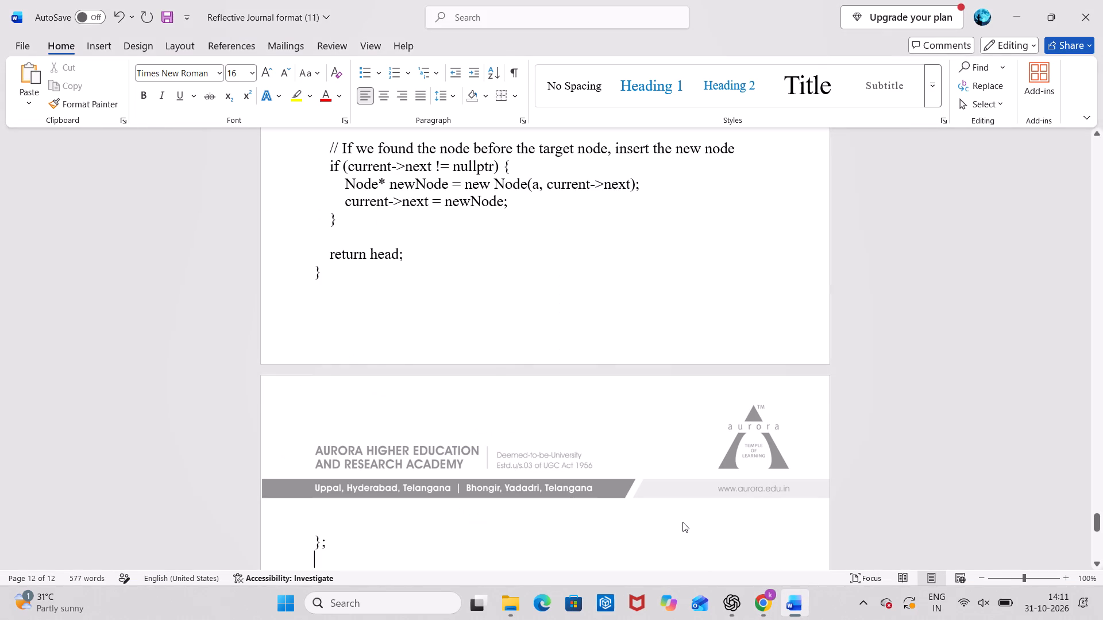
{"action": "key", "text": "ctrl+v"}
{"action": "key", "text": "Return"}
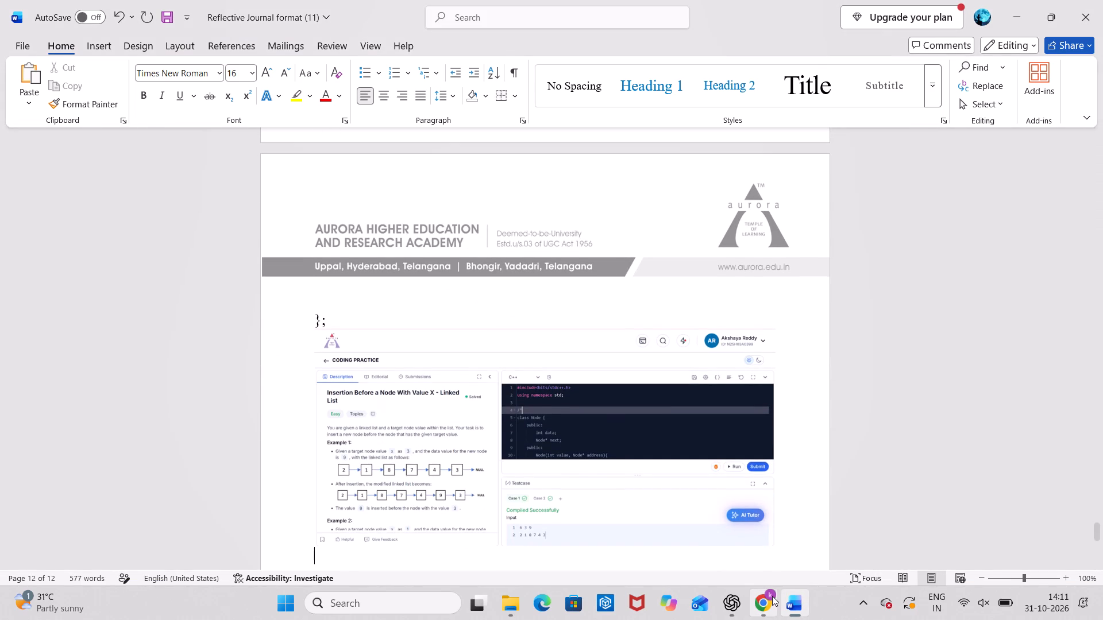
Capture the same problem's page in Chrome showing Your Output and Expected, and paste it below the previous screenshot in Word.
{"action": "left_click", "coordinate": [772, 596]}
{"action": "scroll", "coordinate": [805, 510], "scroll_direction": "down", "scroll_amount": 3}
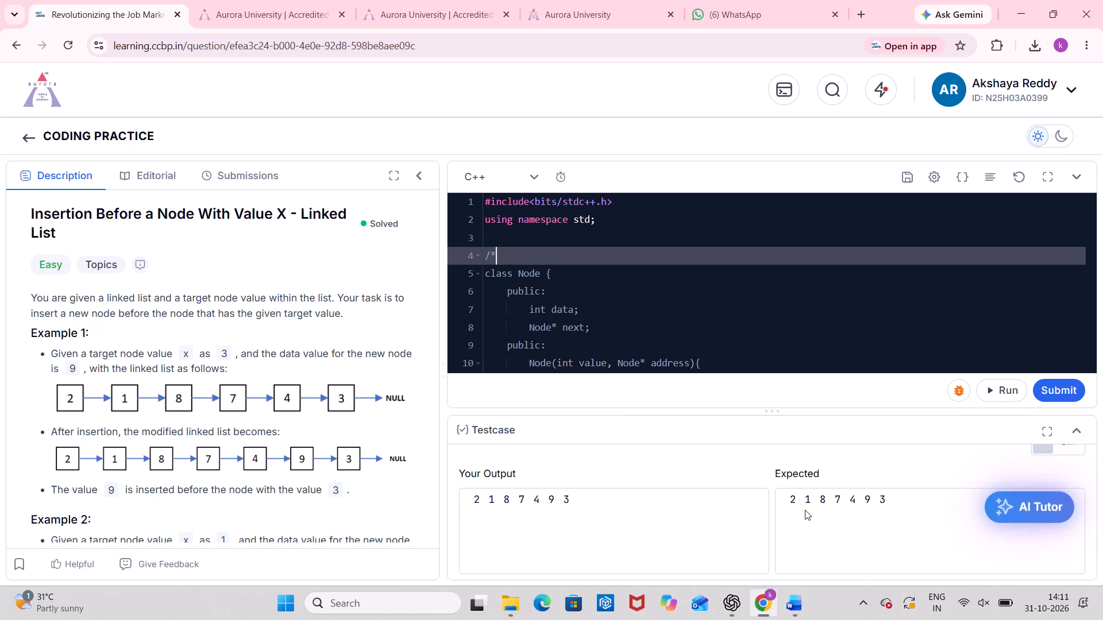
{"action": "scroll", "coordinate": [805, 510], "scroll_direction": "down", "scroll_amount": 1}
{"action": "key", "text": "shift+super+s"}
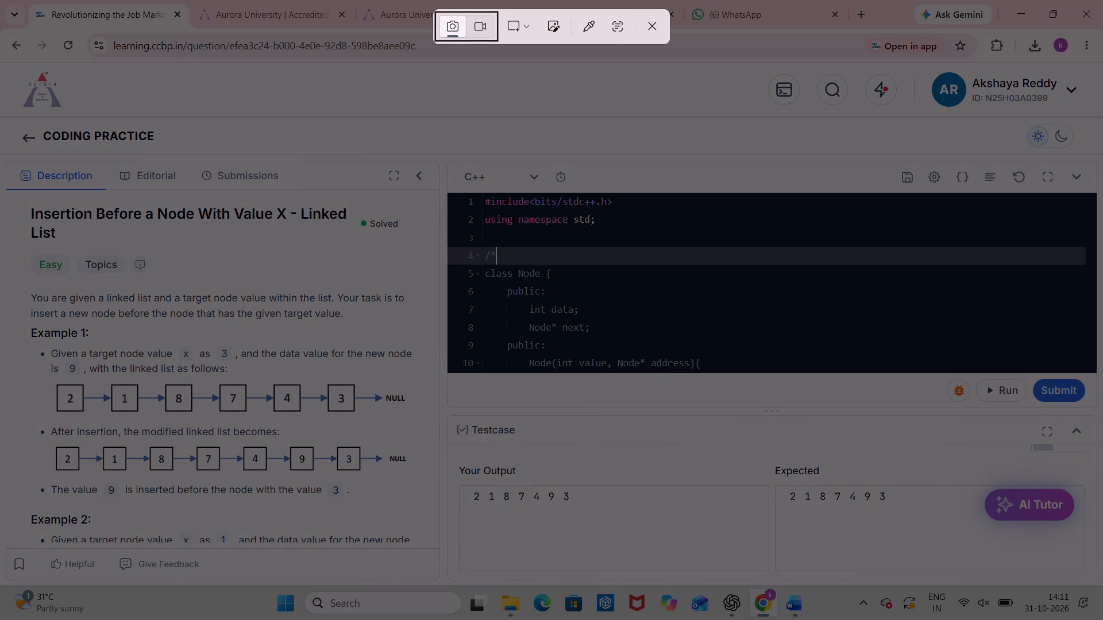
{"action": "left_click_drag", "start_coordinate": [0, 60], "coordinate": [1102, 513]}
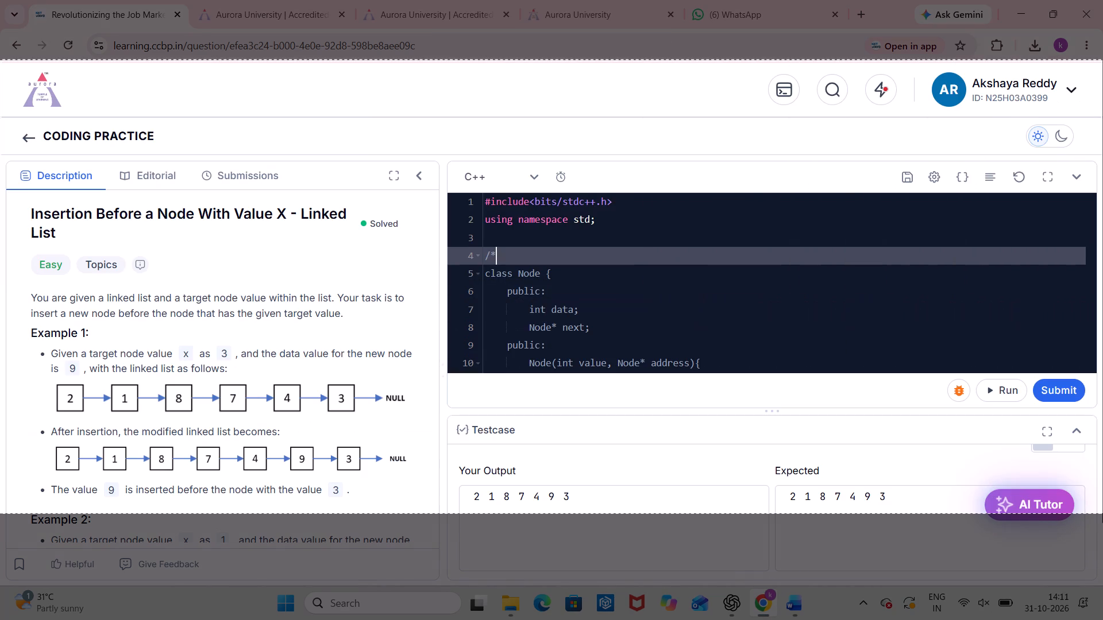
{"action": "left_click_drag", "start_coordinate": [1102, 513], "coordinate": [1102, 587]}
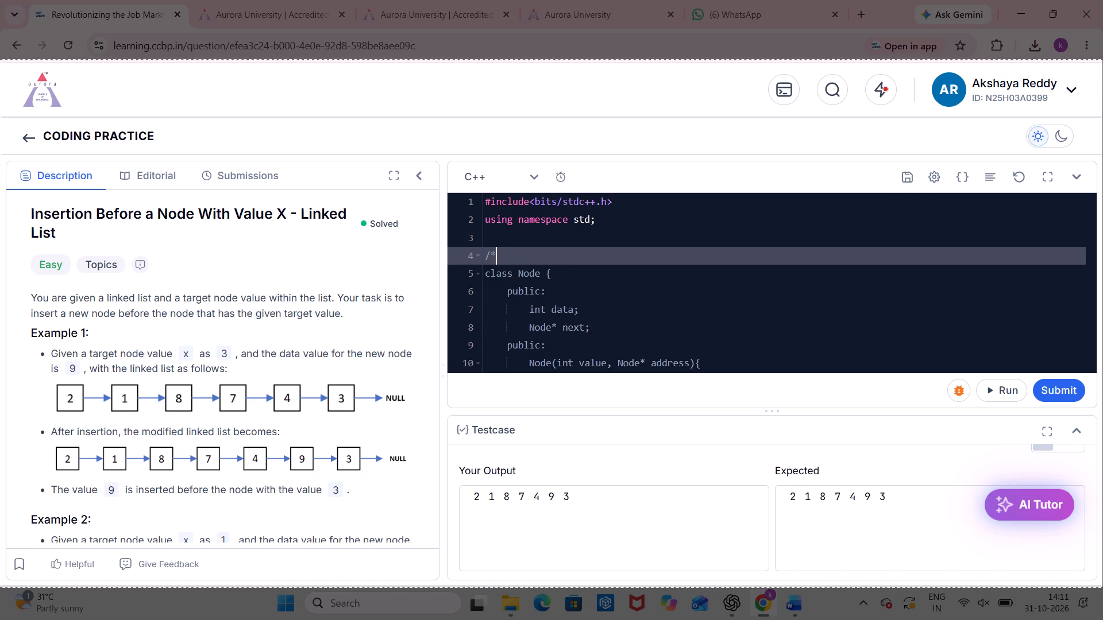
{"action": "left_click_drag", "start_coordinate": [1102, 587], "coordinate": [1102, 583]}
{"action": "left_click", "coordinate": [788, 607]}
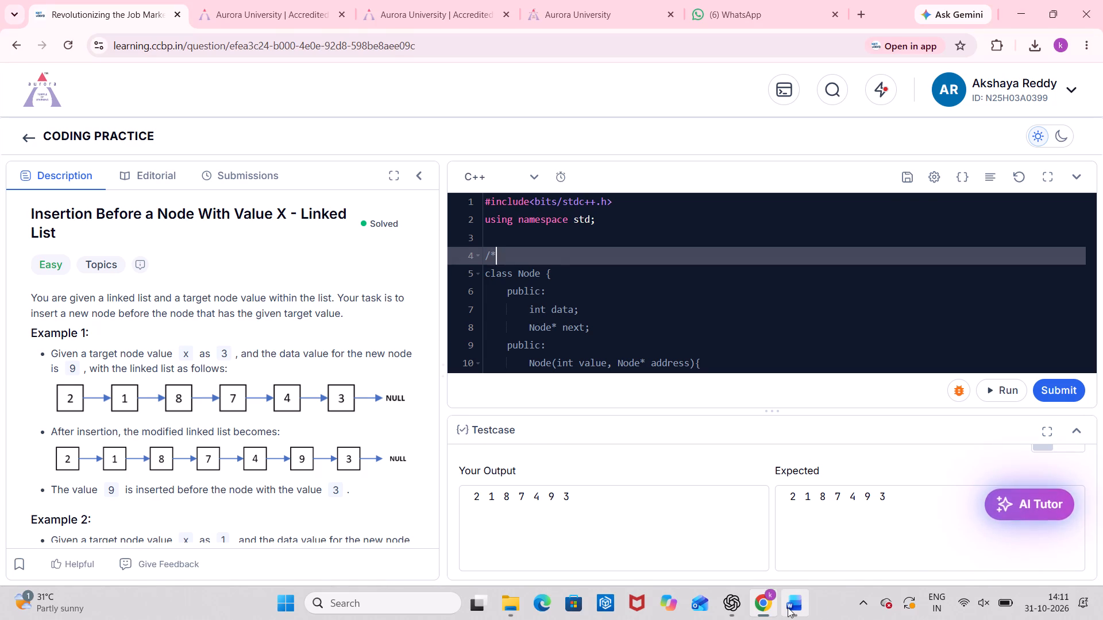
{"action": "key", "text": "ctrl+v"}
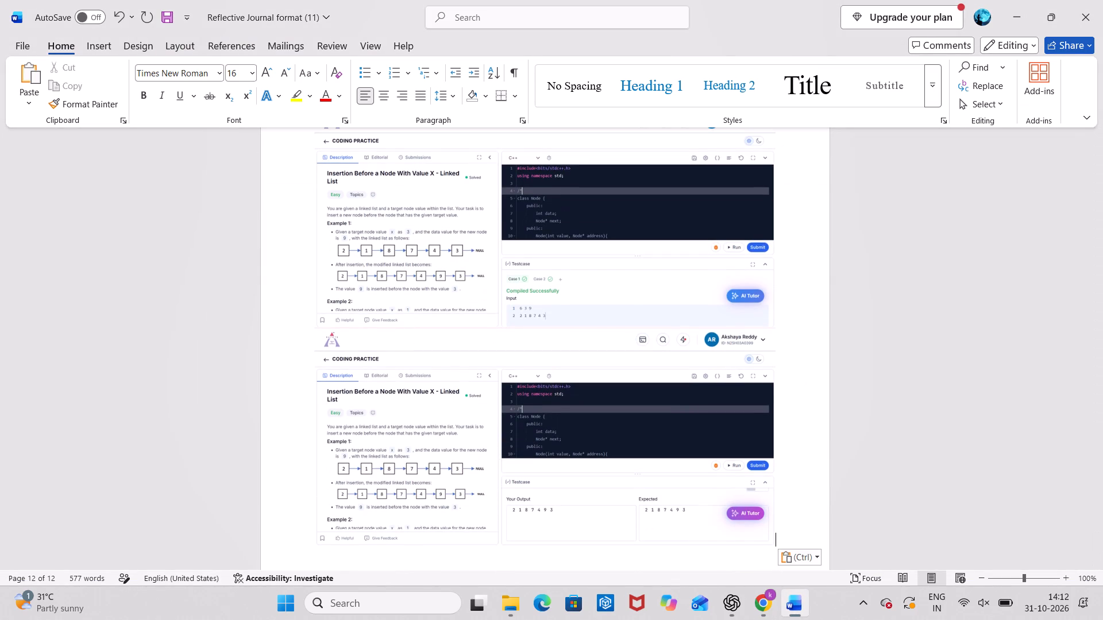
Add a "5)" label below the output screenshots, leaving a blank line above it and starting a new line under it.
{"action": "key", "text": "Return"}
{"action": "key", "text": "Return"}
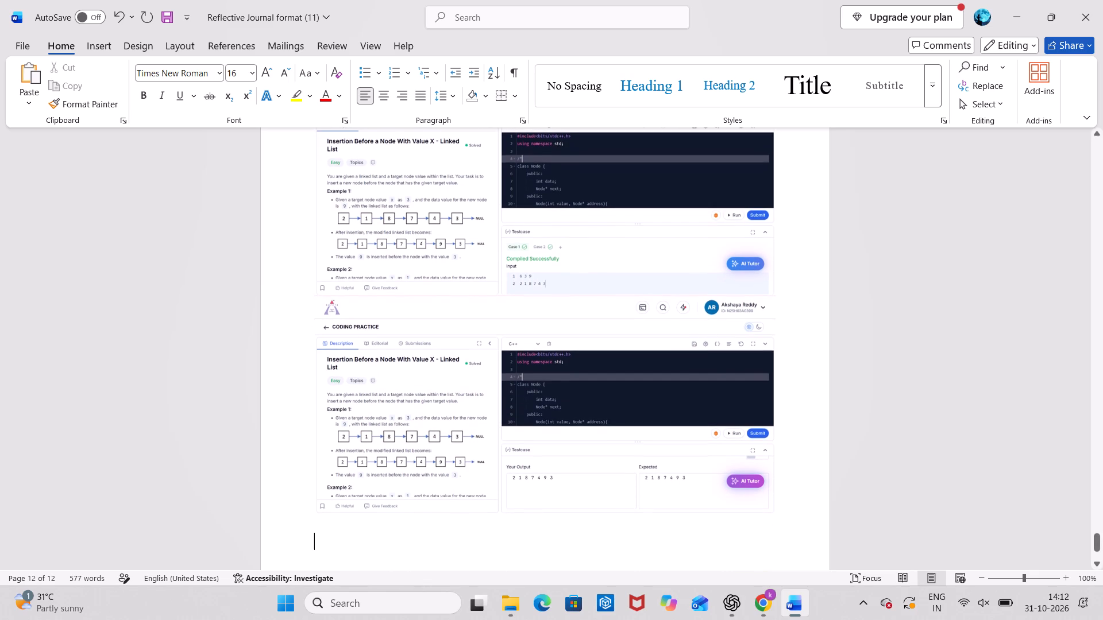
{"action": "key", "text": "5"}
{"action": "key", "text": "shift+parenright"}
{"action": "key", "text": "Return"}
In Chrome, leave the current problem and open the Coding Practice set that follows the Deletion in Linked List lessons.
{"action": "left_click", "coordinate": [761, 619]}
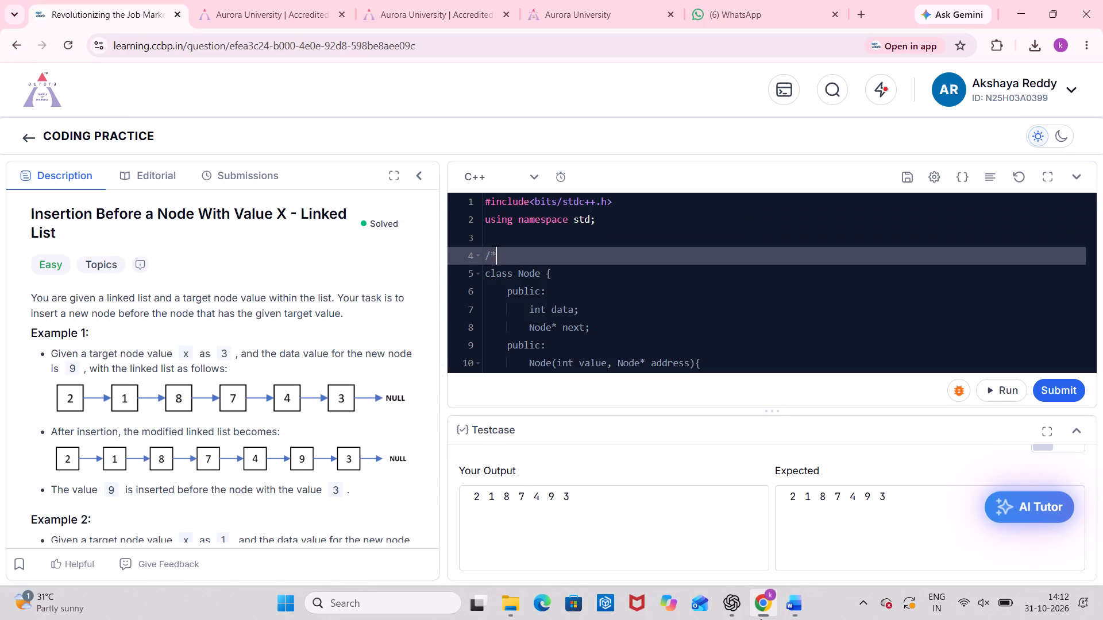
{"action": "left_click", "coordinate": [27, 137]}
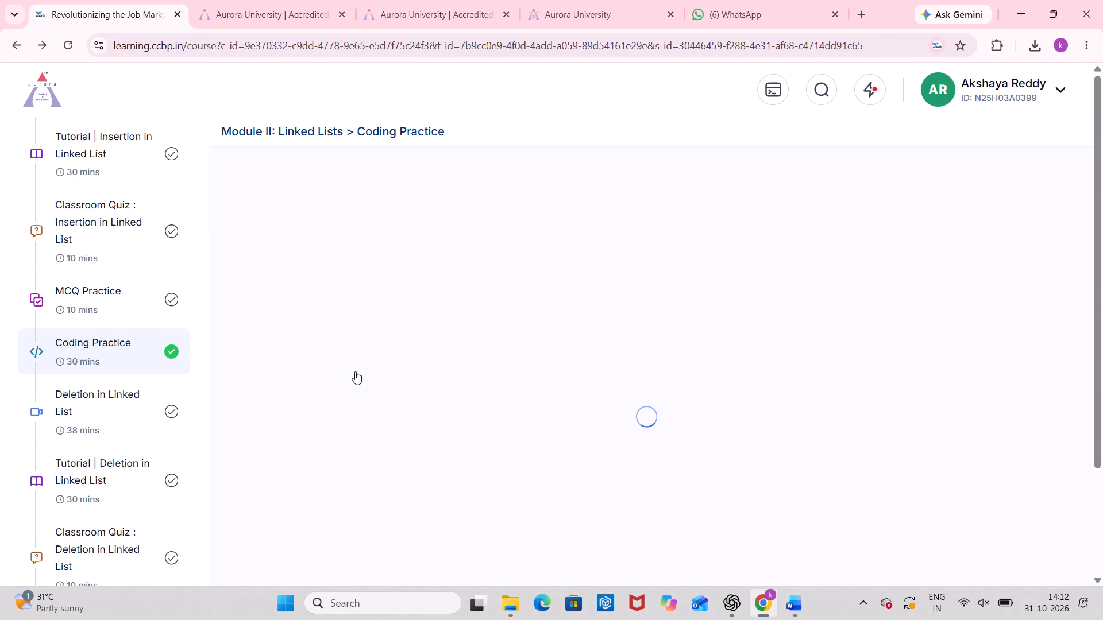
{"action": "scroll", "coordinate": [146, 408], "scroll_direction": "down", "scroll_amount": 4}
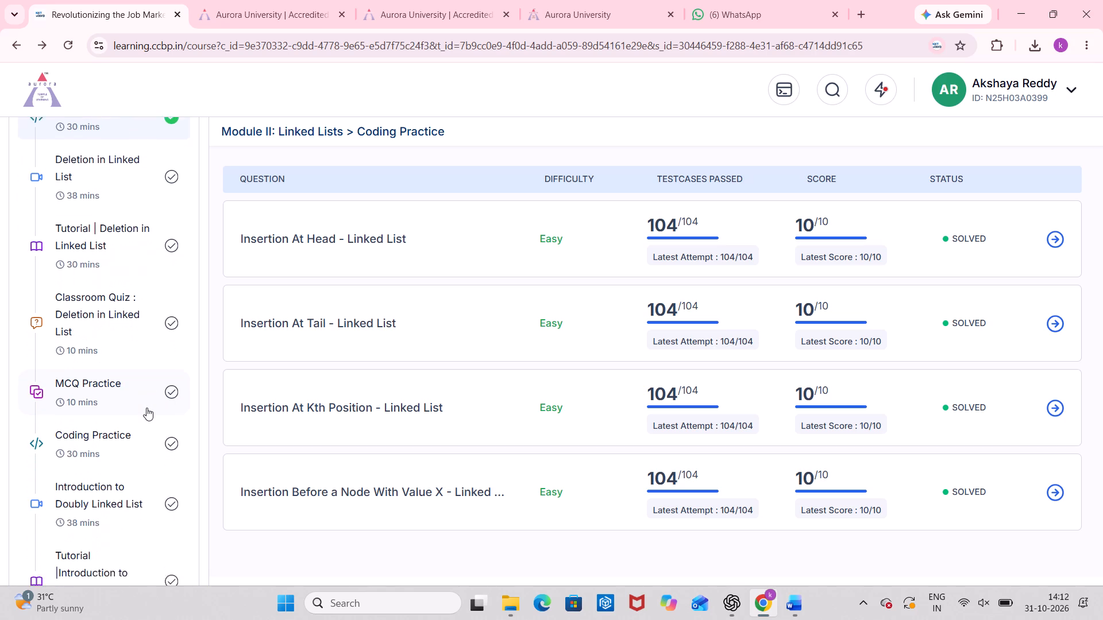
{"action": "scroll", "coordinate": [146, 408], "scroll_direction": "down", "scroll_amount": 1}
{"action": "left_click", "coordinate": [148, 431]}
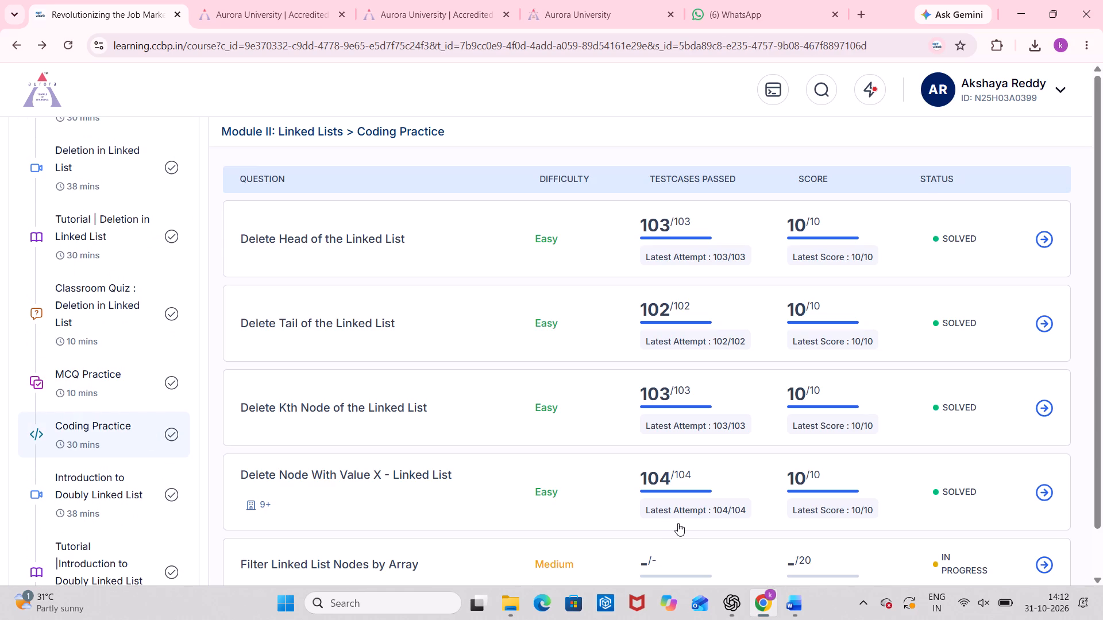
In Word, insert blank lines after the last Insertion At Kth Position screenshot so "4)" starts on the same page as its problem screenshot.
{"action": "left_click", "coordinate": [792, 599]}
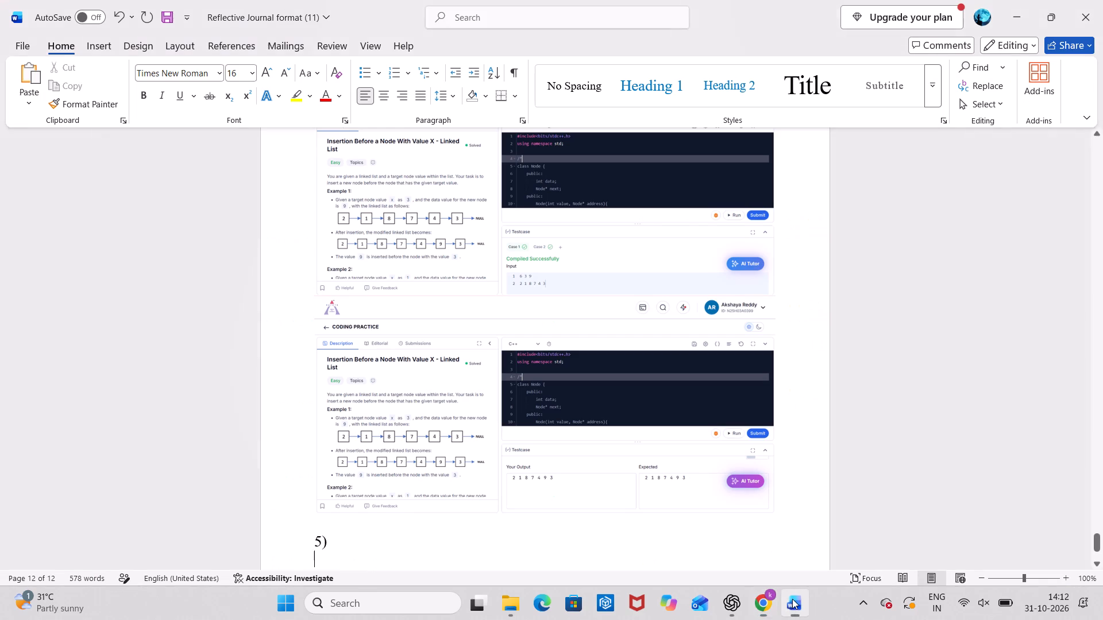
{"action": "scroll", "coordinate": [618, 367], "scroll_direction": "up", "scroll_amount": 5}
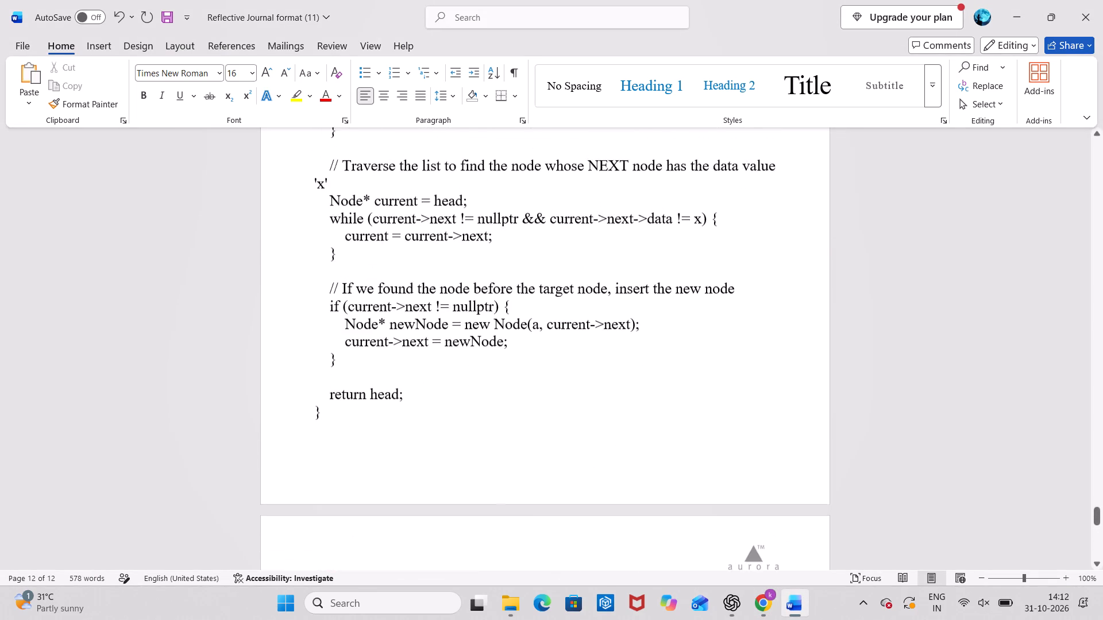
{"action": "scroll", "coordinate": [618, 367], "scroll_direction": "up", "scroll_amount": 2}
{"action": "scroll", "coordinate": [618, 367], "scroll_direction": "down", "scroll_amount": 4}
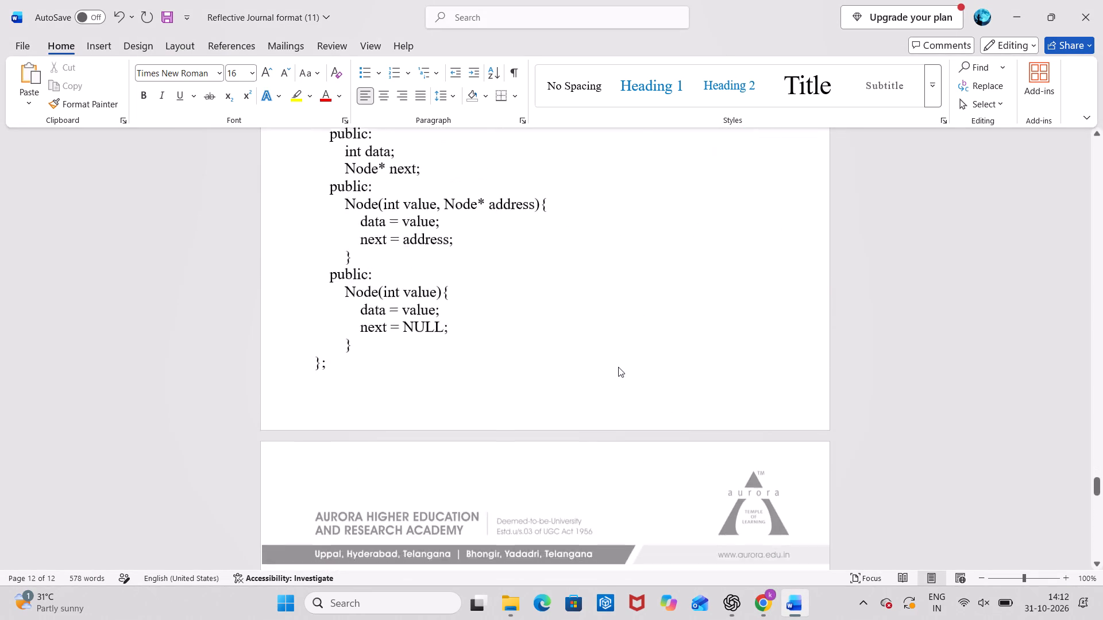
{"action": "scroll", "coordinate": [618, 367], "scroll_direction": "down", "scroll_amount": 1}
{"action": "scroll", "coordinate": [618, 367], "scroll_direction": "up", "scroll_amount": 4}
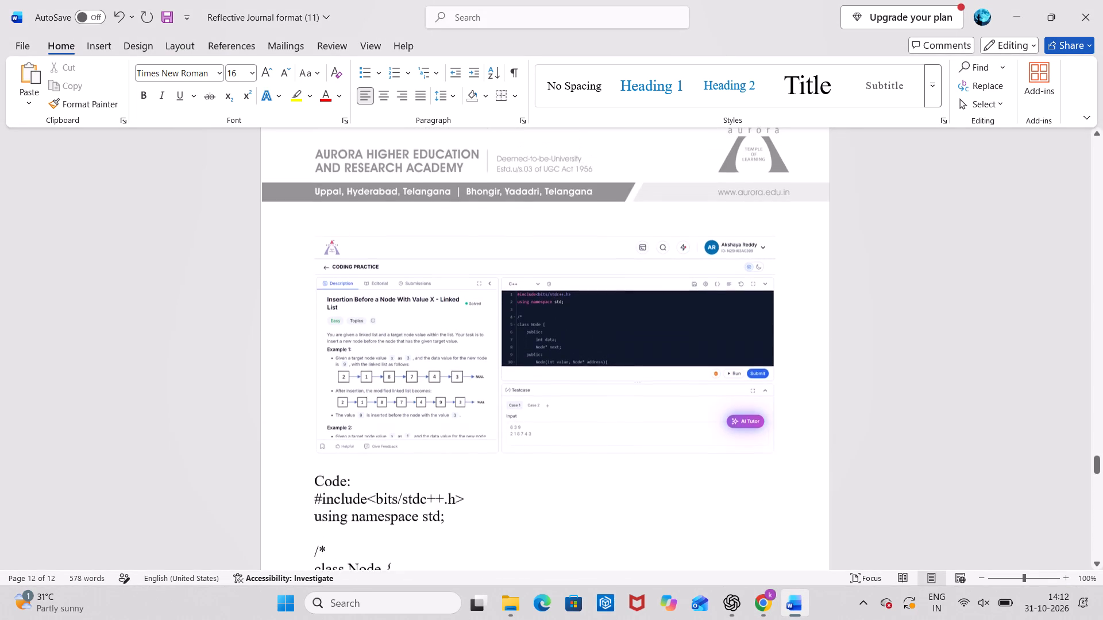
{"action": "scroll", "coordinate": [618, 367], "scroll_direction": "up", "scroll_amount": 4}
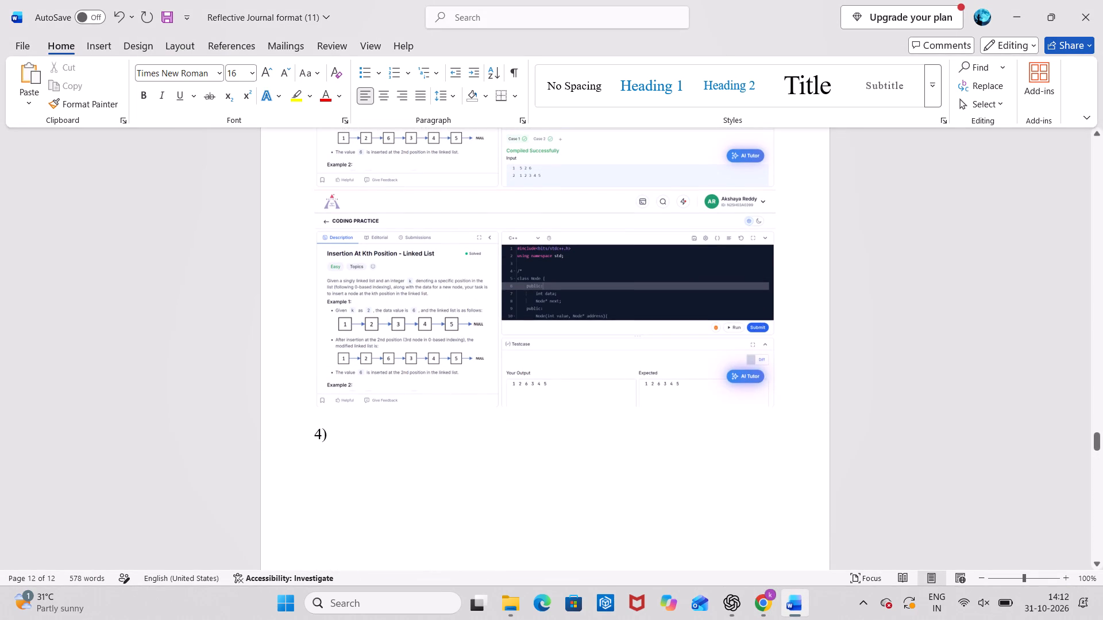
{"action": "left_click", "coordinate": [785, 380]}
{"action": "key", "text": "Return"}
{"action": "key", "text": "Return"}
{"action": "key", "text": "Return"}
{"action": "key", "text": "Return"}
{"action": "key", "text": "Return"}
{"action": "key", "text": "Return"}
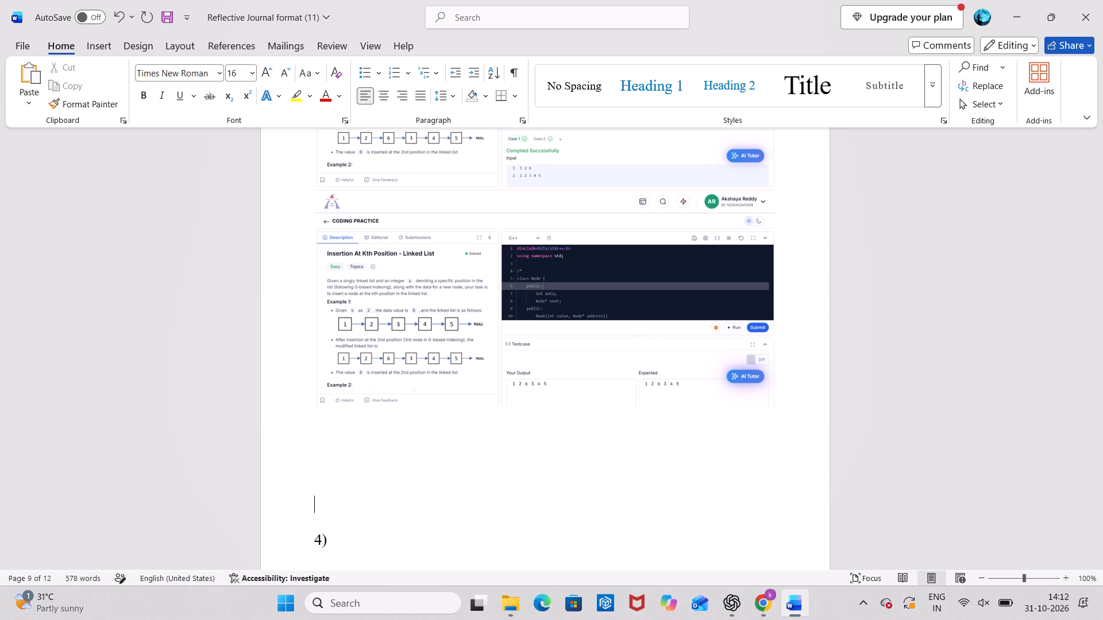
{"action": "key", "text": "Return"}
{"action": "key", "text": "Return"}
{"action": "key", "text": "Return"}
{"action": "key", "text": "Return"}
{"action": "scroll", "coordinate": [727, 398], "scroll_direction": "down", "scroll_amount": 1}
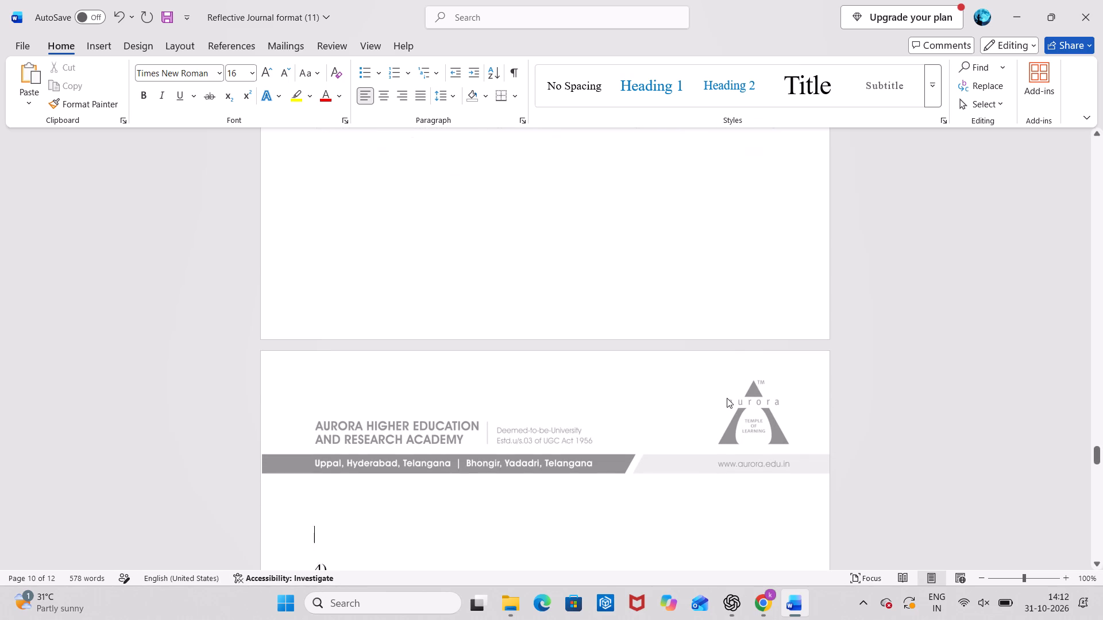
{"action": "scroll", "coordinate": [727, 398], "scroll_direction": "down", "scroll_amount": 1}
{"action": "key", "text": "BackSpace"}
{"action": "key", "text": "BackSpace"}
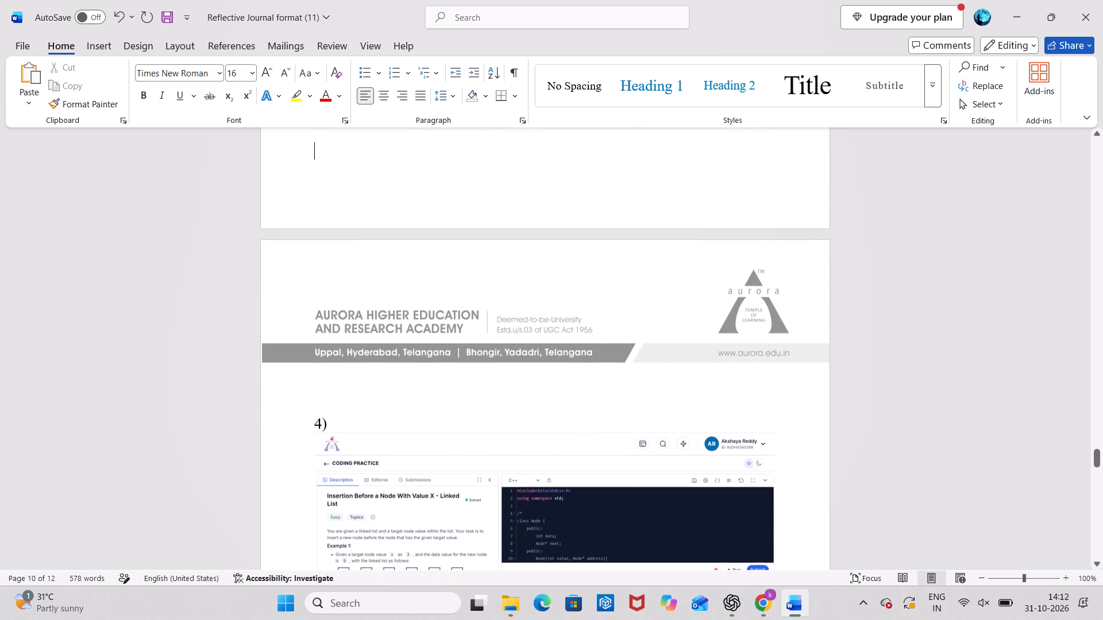
{"action": "key", "text": "BackSpace"}
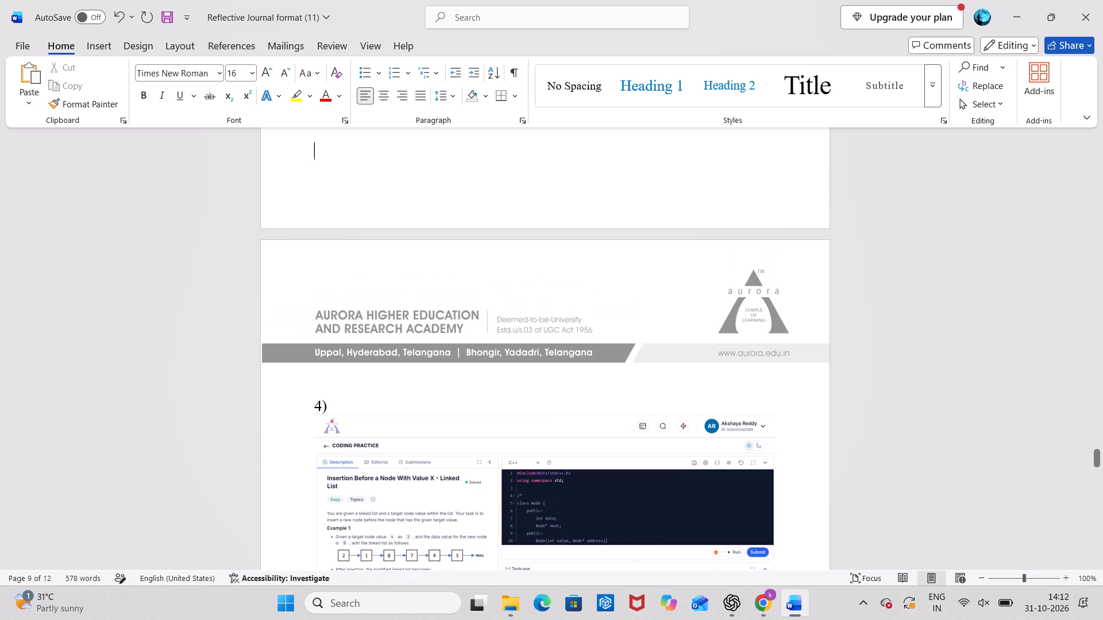
{"action": "key", "text": "BackSpace"}
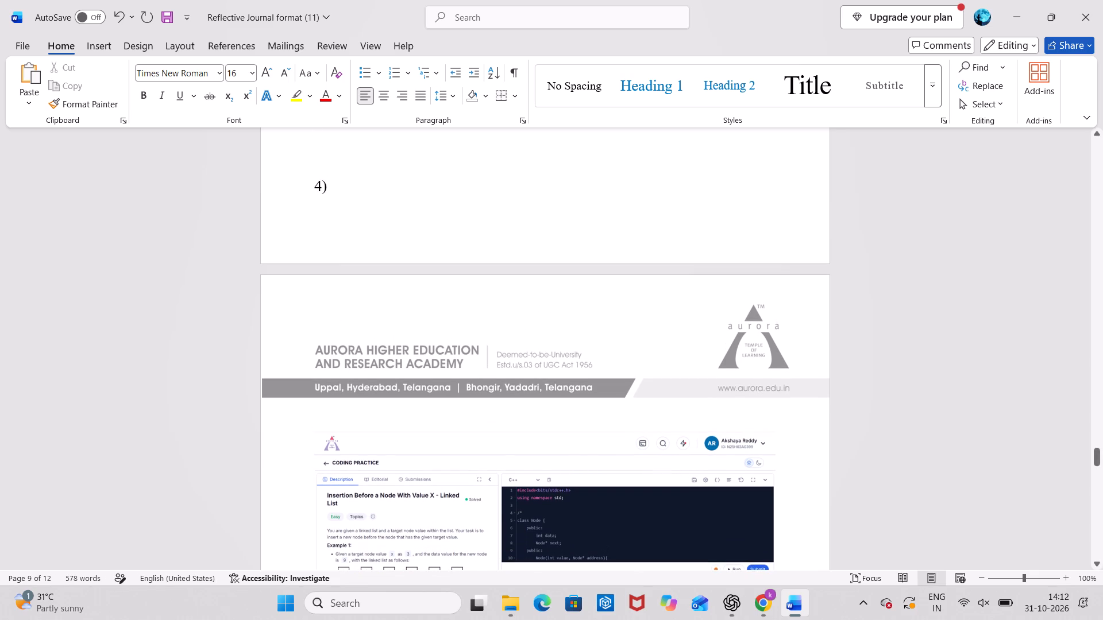
{"action": "key", "text": "Return"}
Start a new line after "5)" at the end of the report.
{"action": "scroll", "coordinate": [727, 398], "scroll_direction": "down", "scroll_amount": 5}
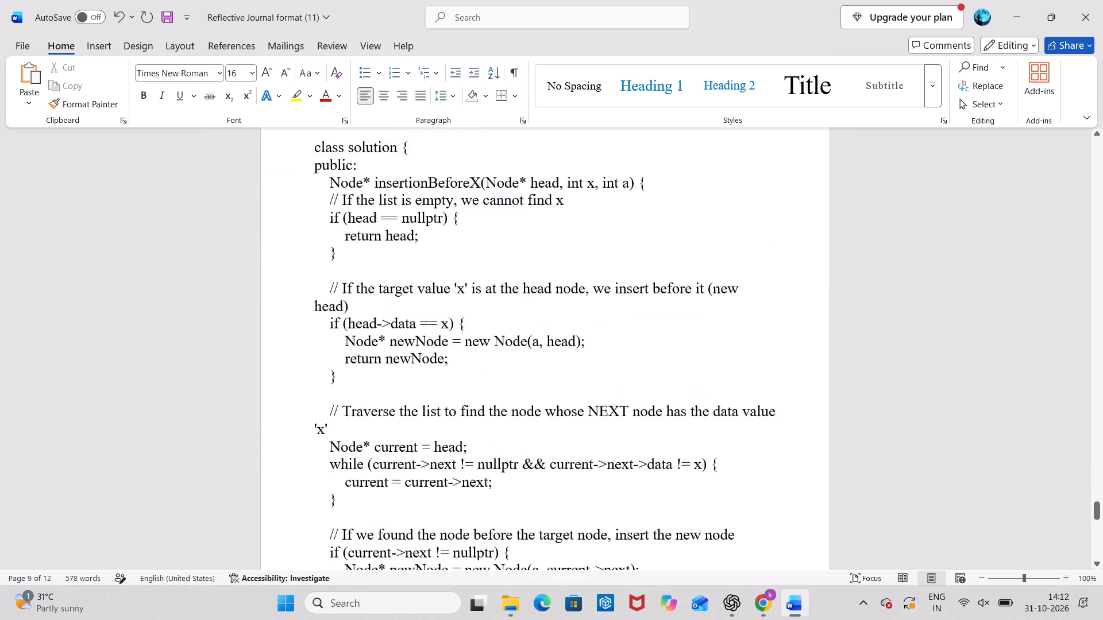
{"action": "scroll", "coordinate": [727, 398], "scroll_direction": "down", "scroll_amount": 3}
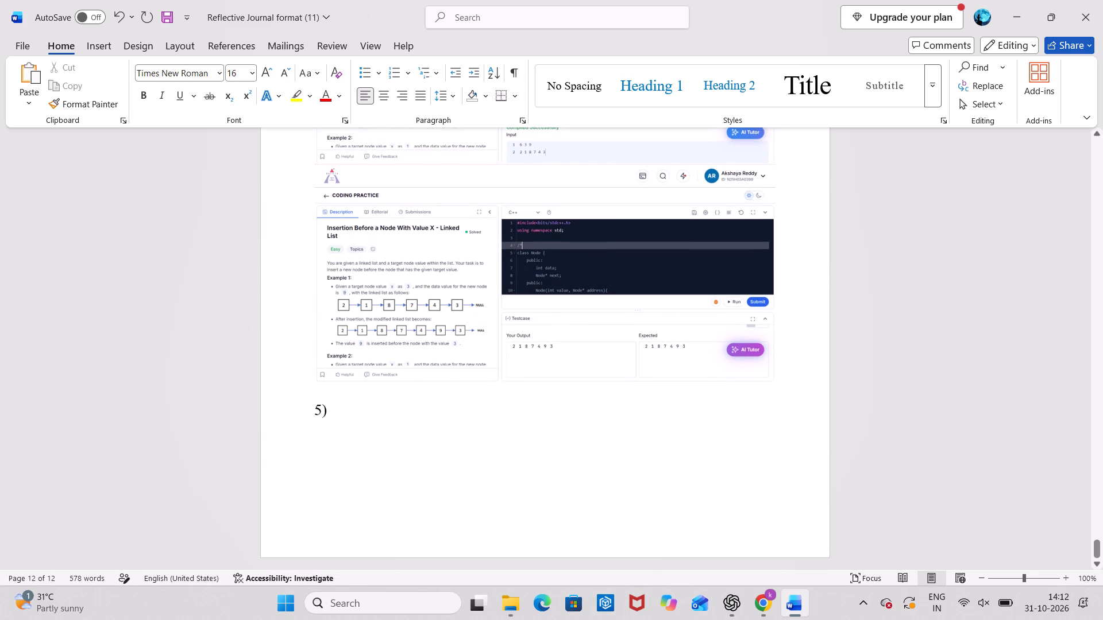
{"action": "left_click", "coordinate": [361, 415]}
{"action": "key", "text": "Return"}
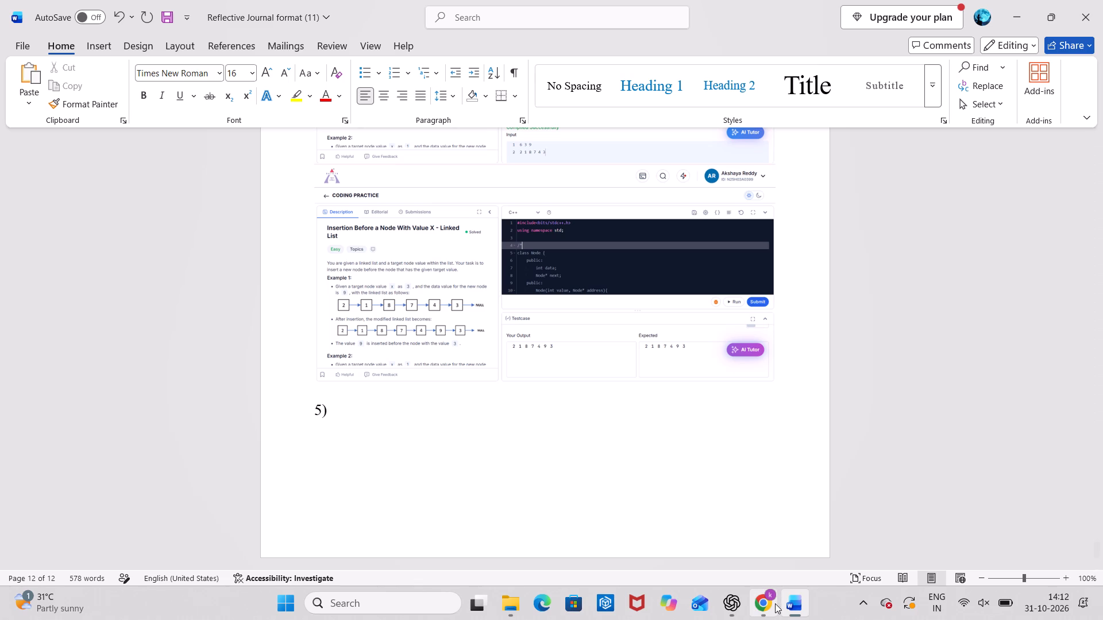
Capture the Delete Head of the Linked List problem page in Chrome and paste the screenshot below "5)" in the Word report.
{"action": "left_click", "coordinate": [775, 603]}
{"action": "left_click", "coordinate": [485, 215]}
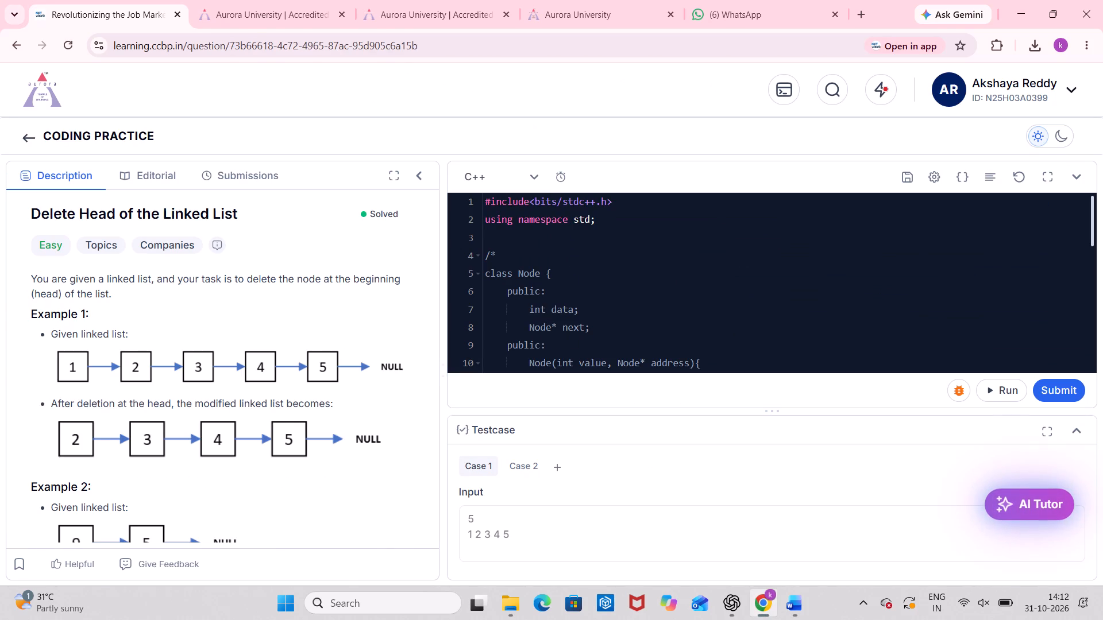
{"action": "key", "text": "shift+super+s"}
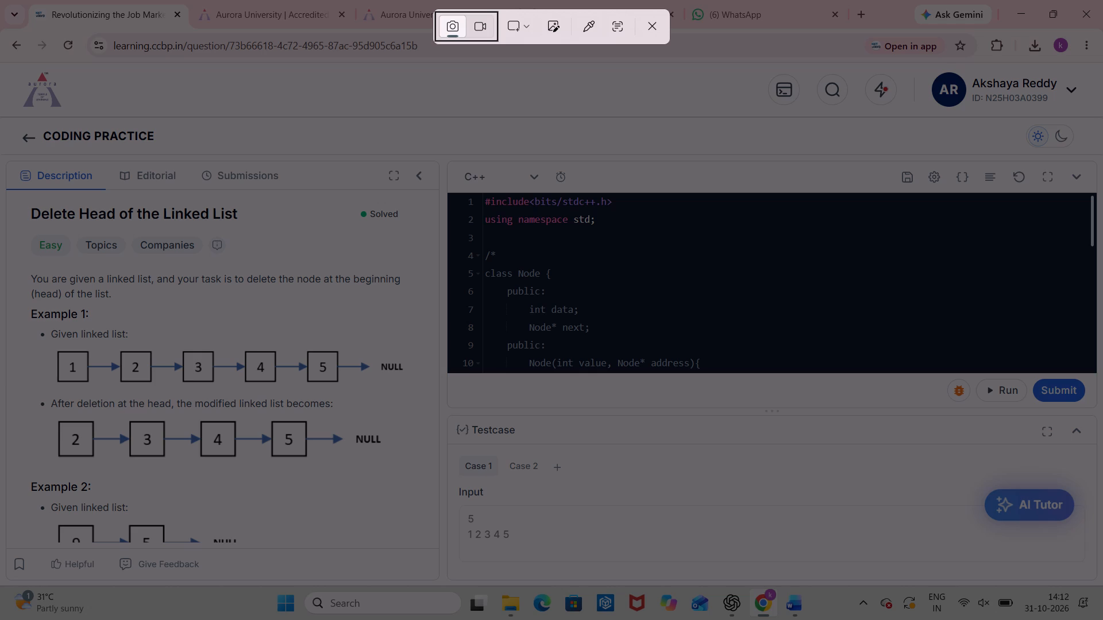
{"action": "left_click_drag", "start_coordinate": [0, 61], "coordinate": [1102, 610]}
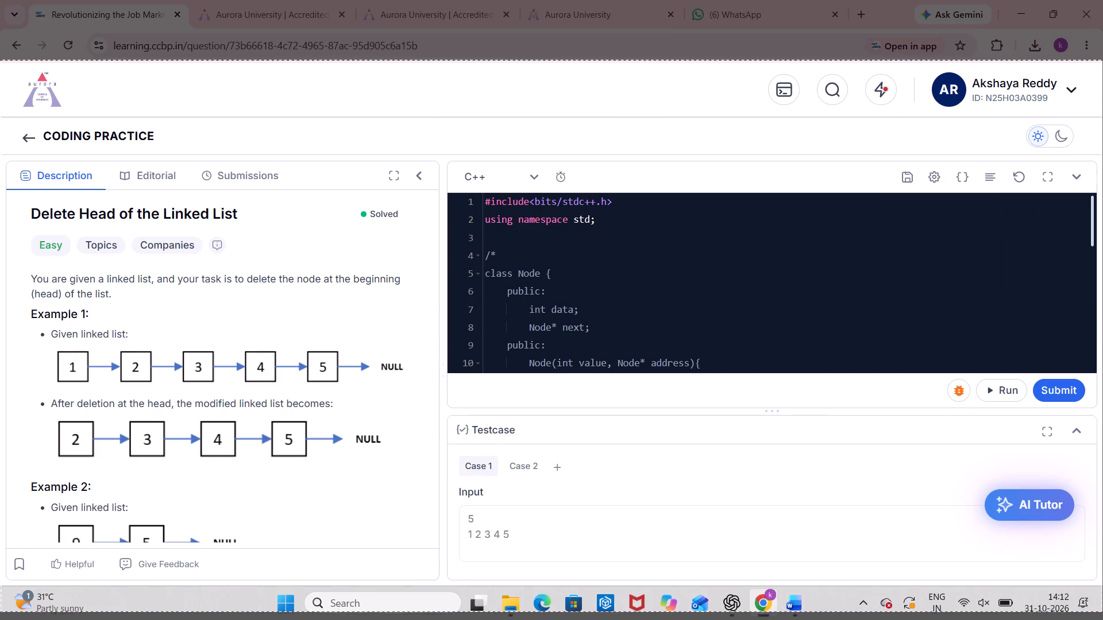
{"action": "left_click_drag", "start_coordinate": [1102, 610], "coordinate": [1102, 585]}
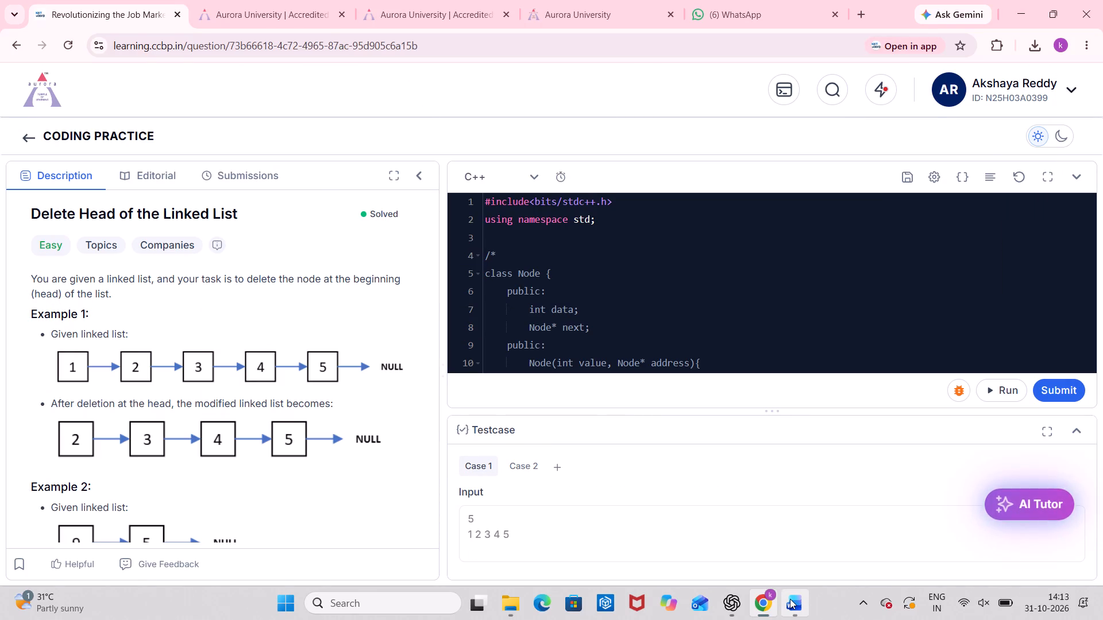
{"action": "left_click", "coordinate": [790, 599]}
{"action": "key", "text": "ctrl+v"}
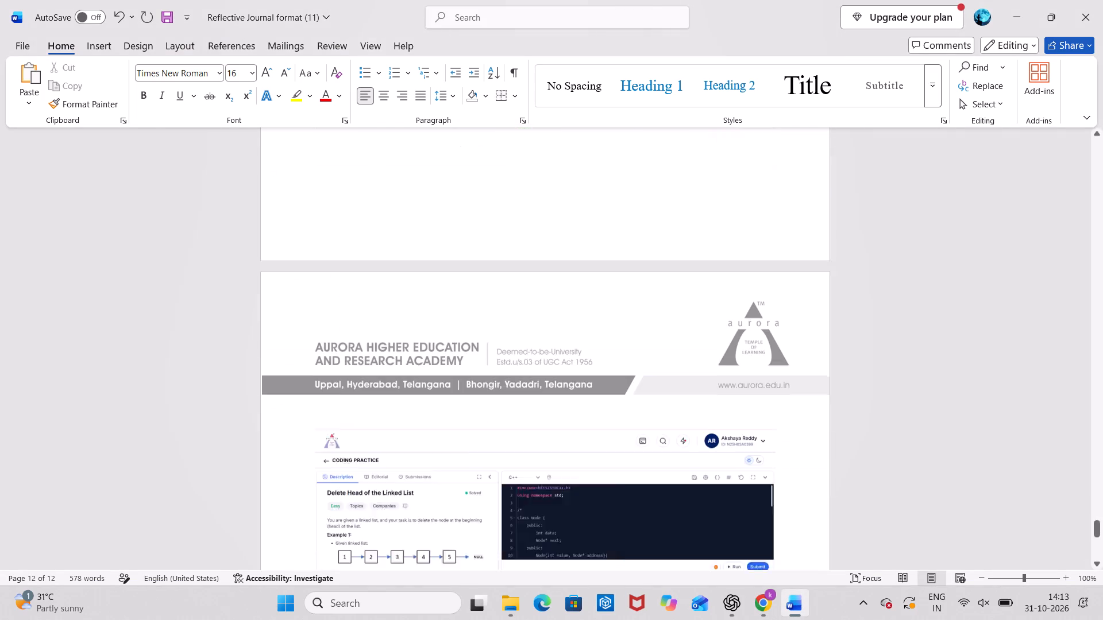
Insert five line breaks after the last Insertion Before a Node With Value X screenshot so "5)" moves to its problem screenshot's page.
{"action": "scroll", "coordinate": [535, 490], "scroll_direction": "up", "scroll_amount": 1}
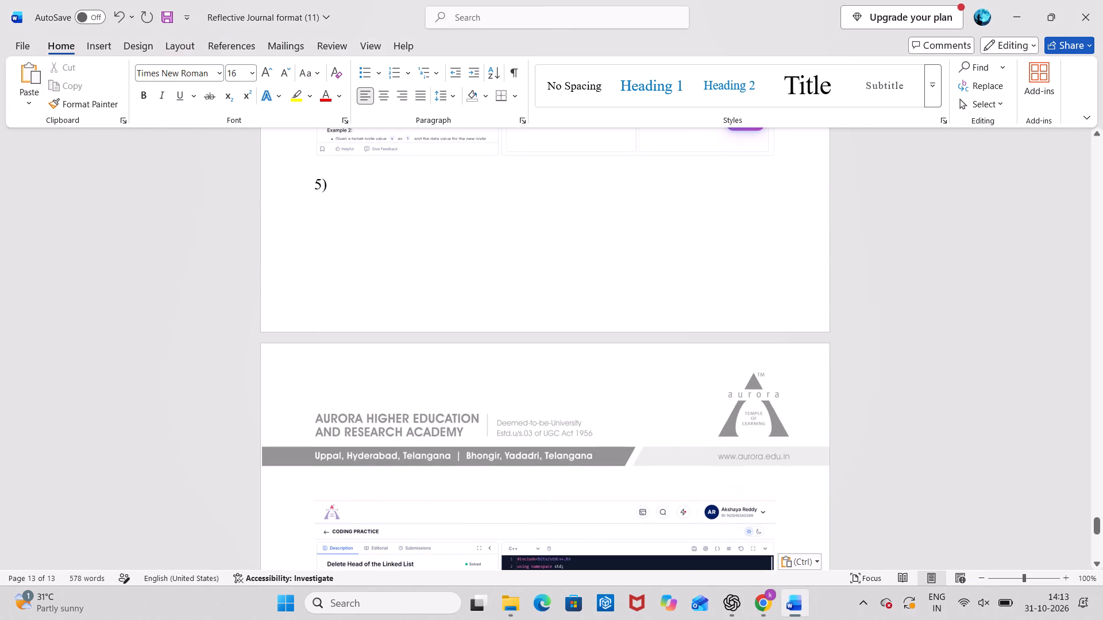
{"action": "scroll", "coordinate": [440, 289], "scroll_direction": "up", "scroll_amount": 1}
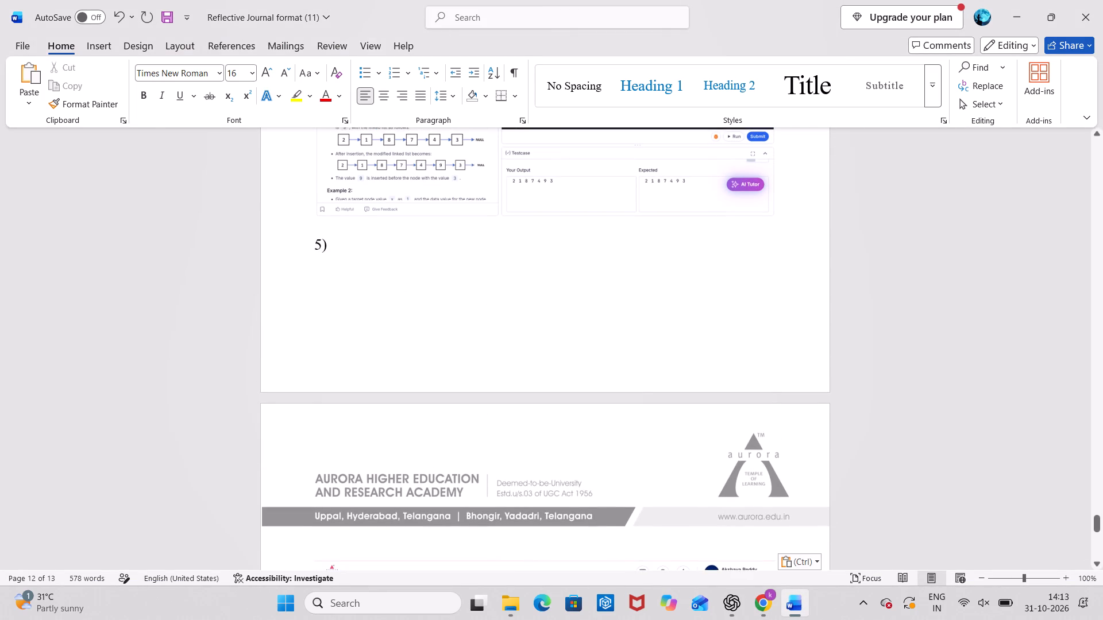
{"action": "left_click", "coordinate": [781, 202]}
{"action": "key", "text": "Return"}
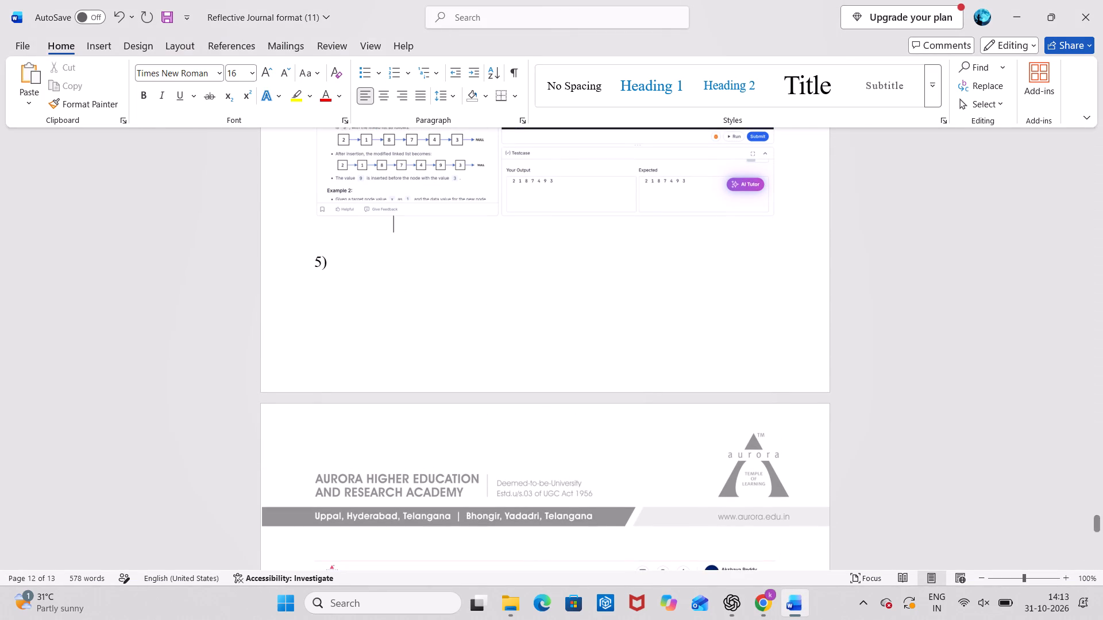
{"action": "key", "text": "Return"}
{"action": "key", "text": "Return"}
{"action": "key", "text": "Return"}
{"action": "key", "text": "Return"}
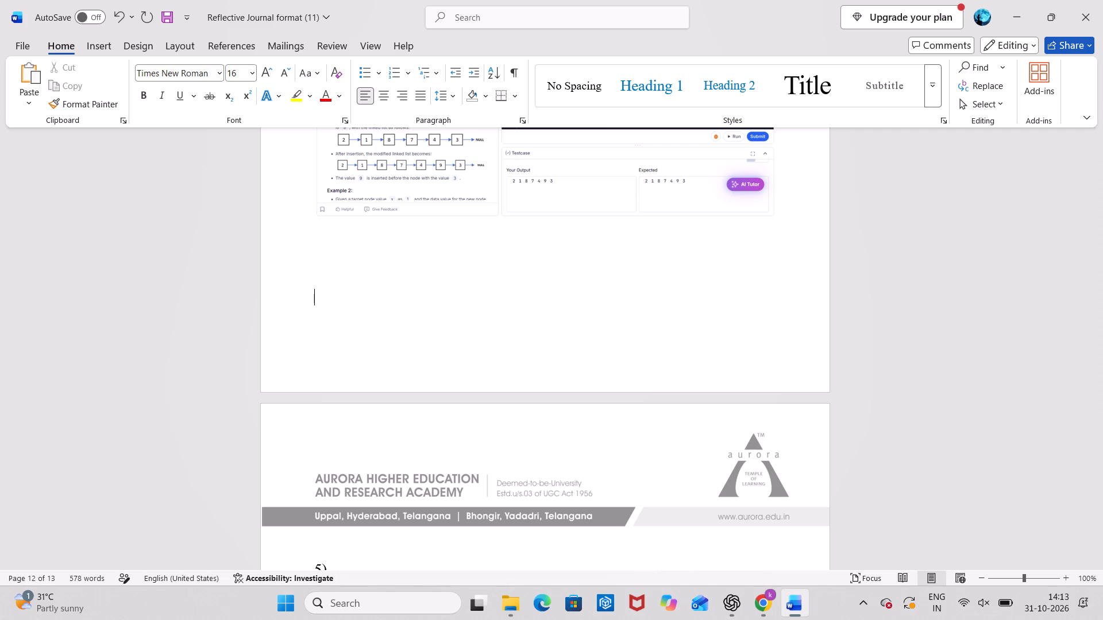
Place the insertion point right after the Delete Head of the Linked List screenshot.
{"action": "scroll", "coordinate": [781, 202], "scroll_direction": "down", "scroll_amount": 3}
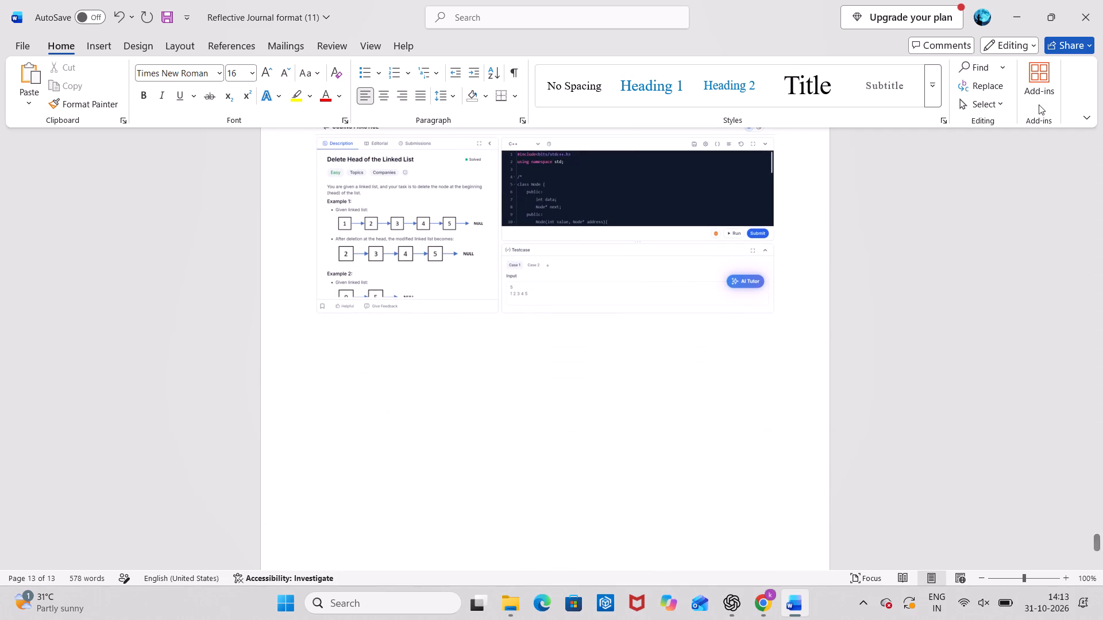
{"action": "left_click", "coordinate": [792, 292]}
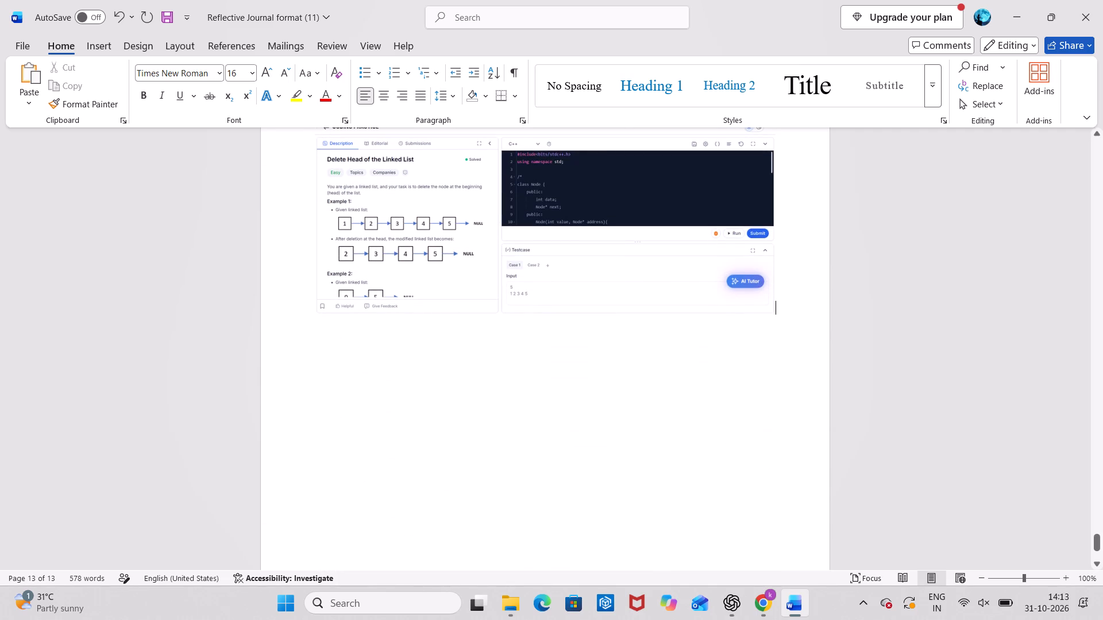
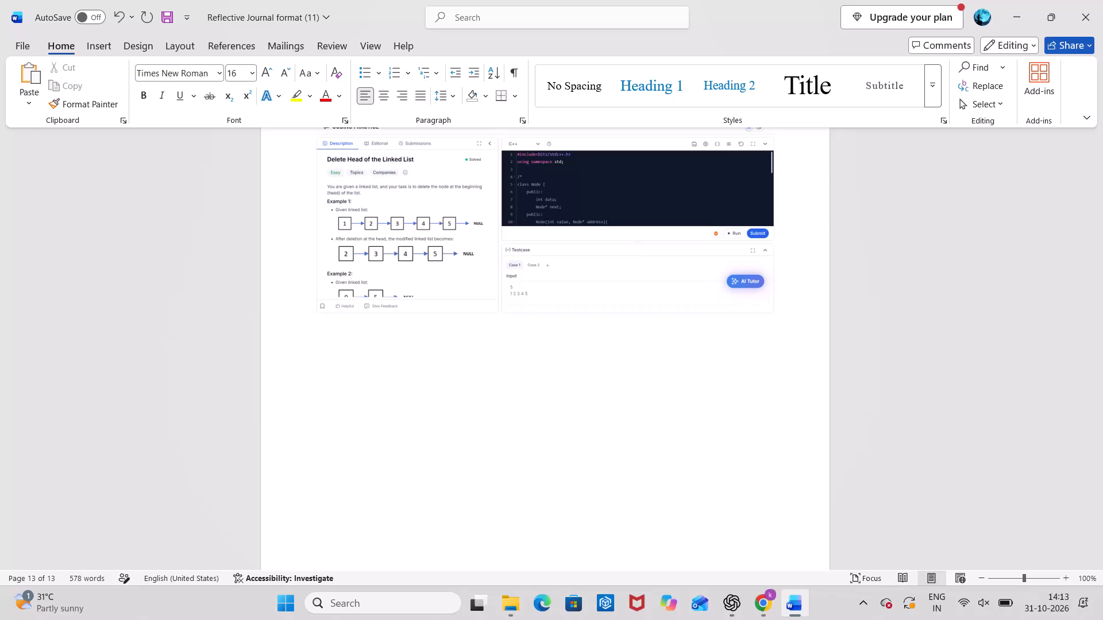
Add a "Code:" label on a new line below the Delete Head of the Linked List screenshot and start a line under it.
{"action": "key", "text": "Return"}
{"action": "type", "text": "oe"}
{"action": "key", "text": "BackSpace"}
{"action": "type", "text": "de"}
{"action": "key", "text": "shift+colon"}
{"action": "key", "text": "Return"}
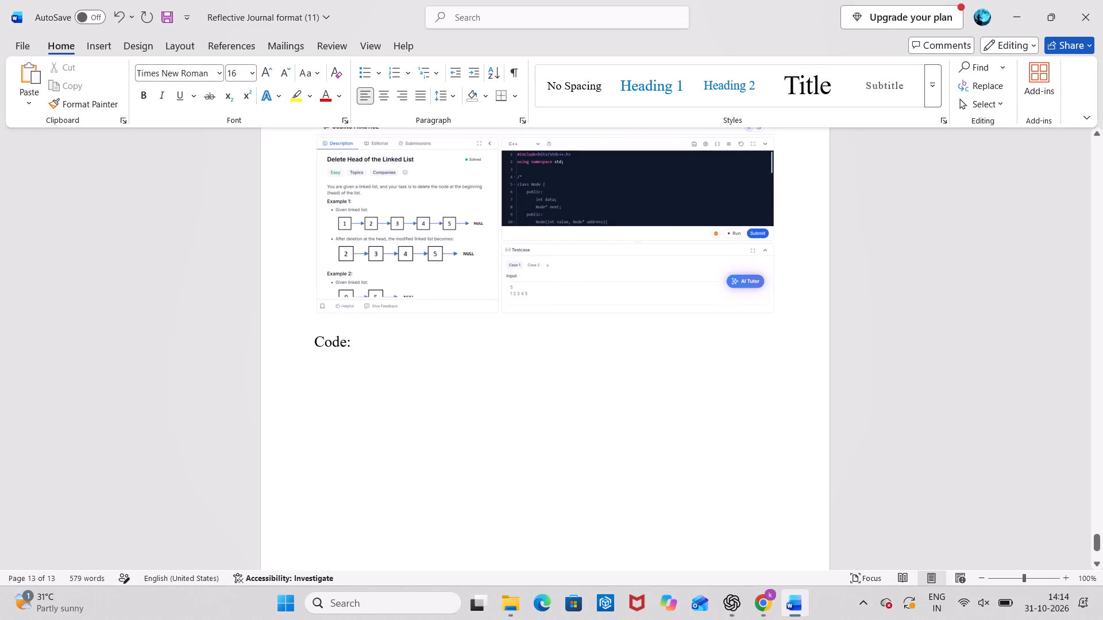
Copy the complete Delete Head of the Linked List C++ code from Chrome and paste it below "Code:" in the Word report.
{"action": "left_click", "coordinate": [770, 610]}
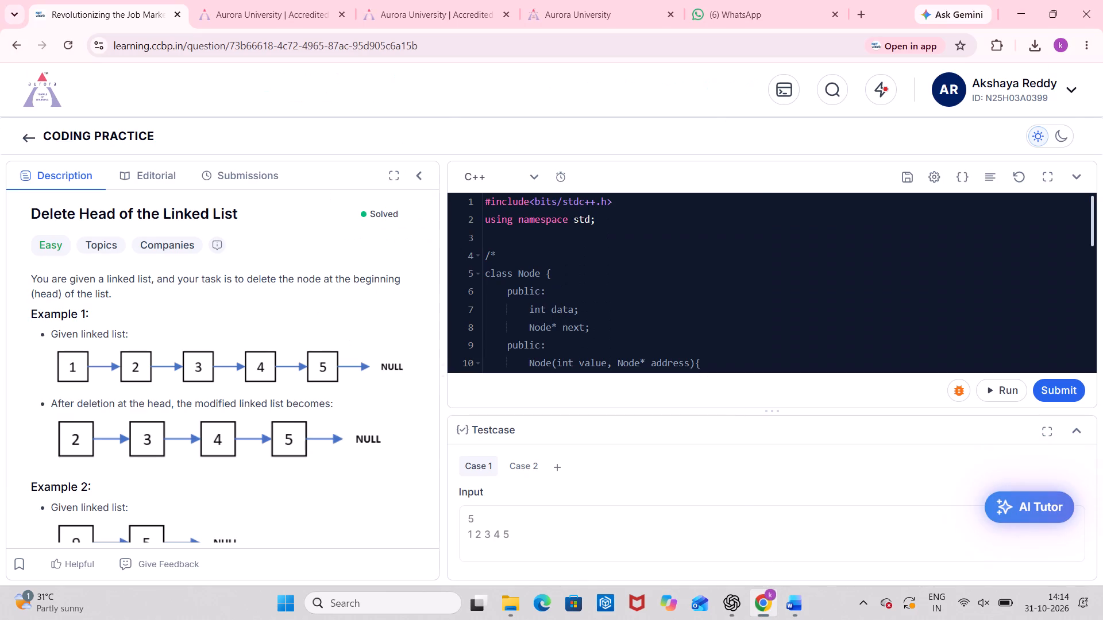
{"action": "left_click", "coordinate": [702, 334]}
{"action": "key", "text": "ctrl+a"}
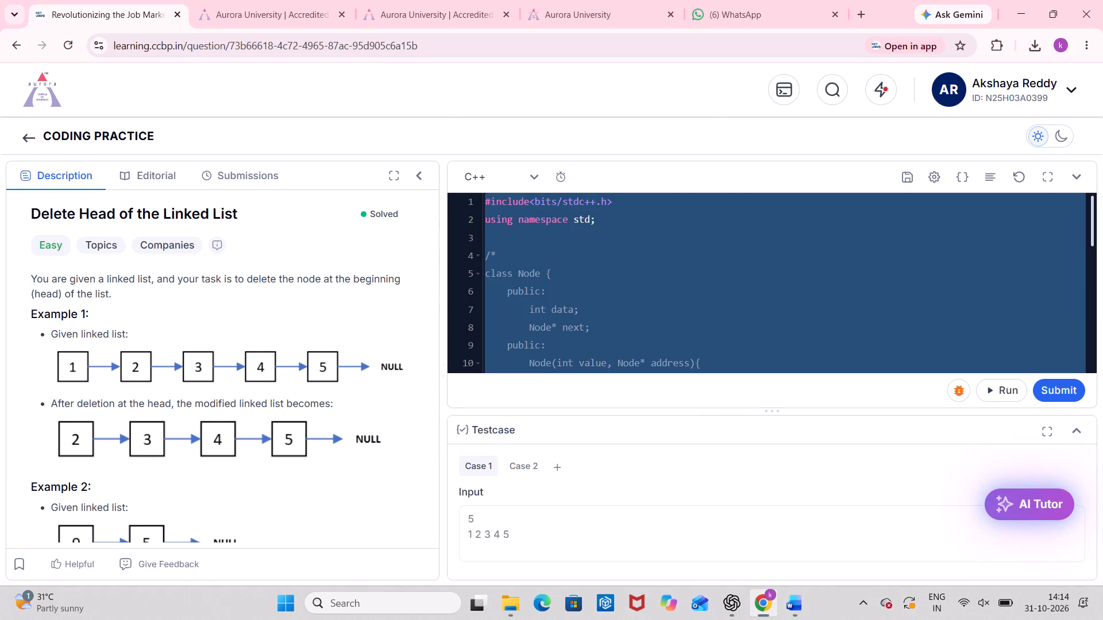
{"action": "key", "text": "ctrl+c"}
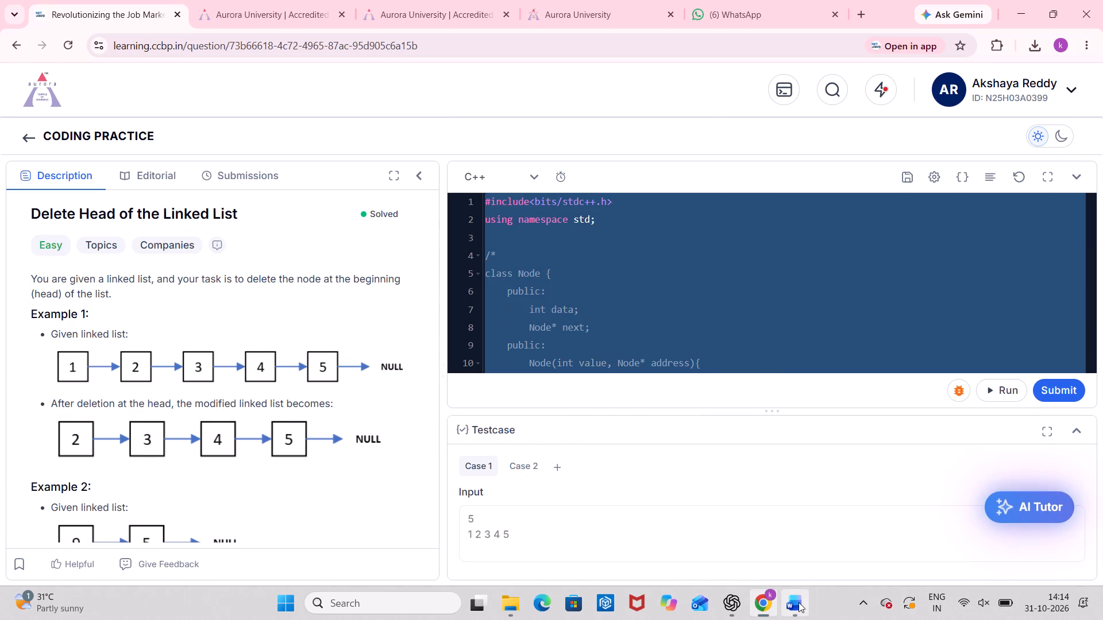
{"action": "left_click", "coordinate": [799, 602]}
{"action": "key", "text": "ctrl+v"}
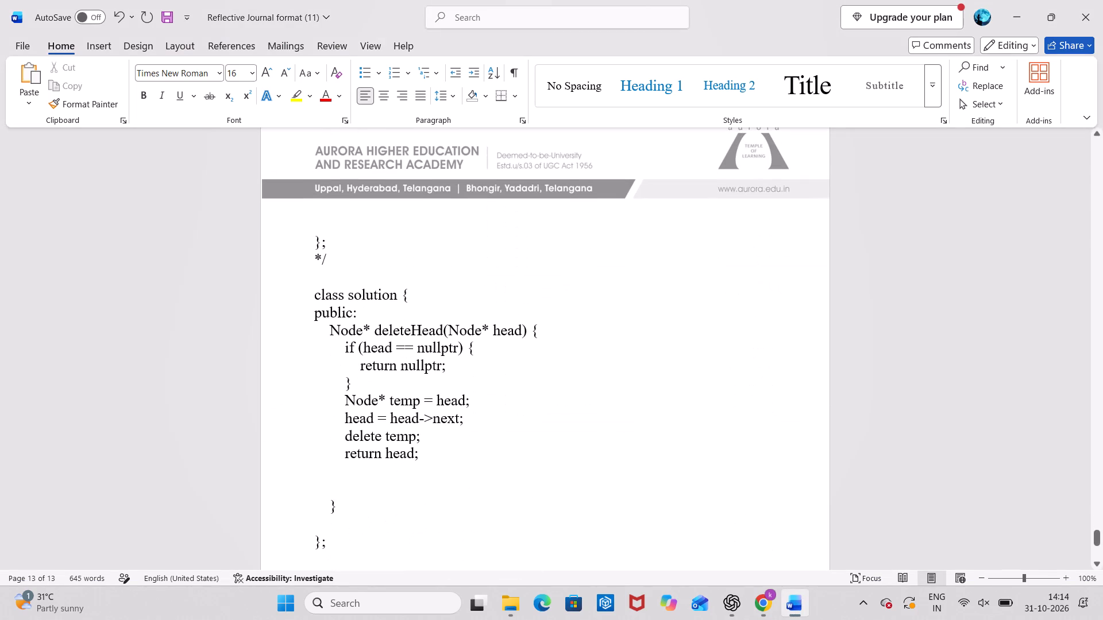
{"action": "key", "text": "Return"}
Run the Delete Head code in Chrome, capture the page with its test case result, and paste the screenshot below the code in Word.
{"action": "left_click", "coordinate": [753, 607]}
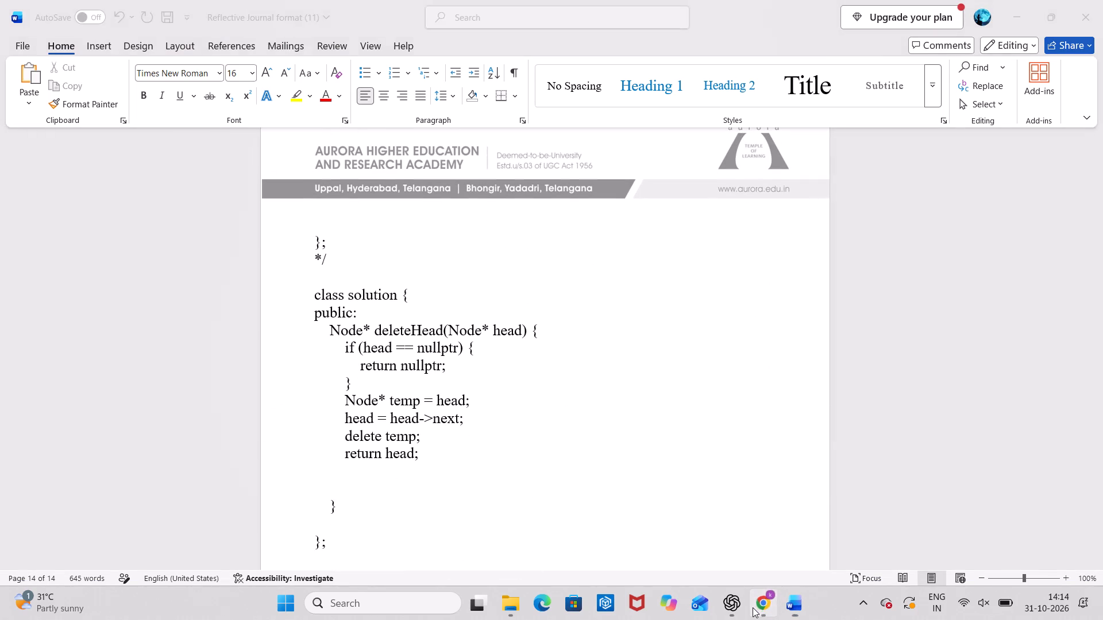
{"action": "left_click", "coordinate": [991, 386]}
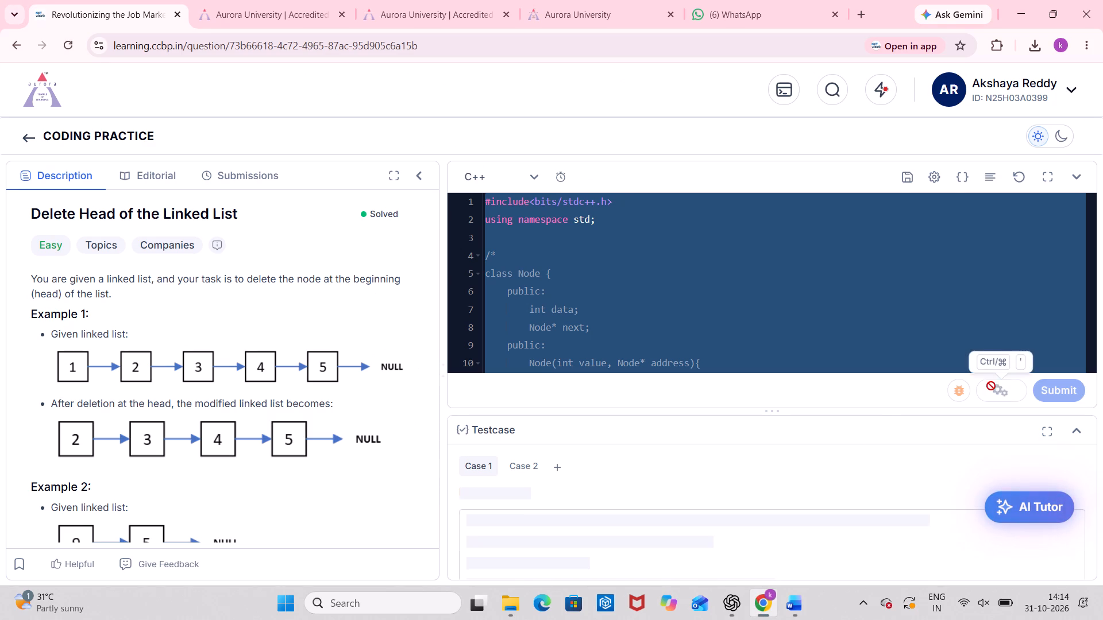
{"action": "left_click", "coordinate": [911, 312]}
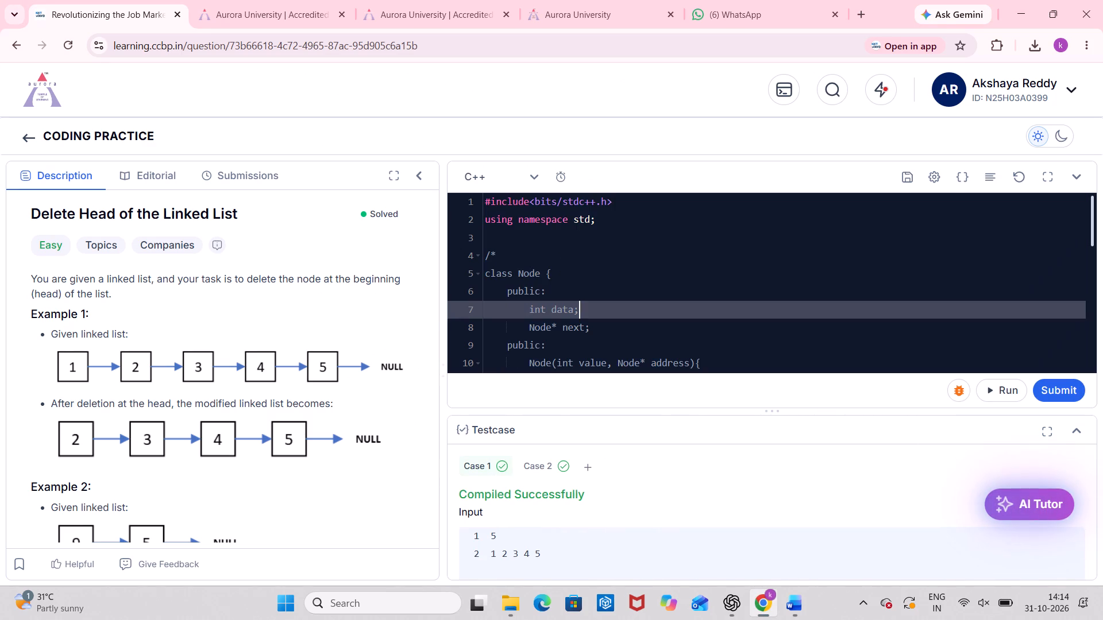
{"action": "key", "text": "shift+super+s"}
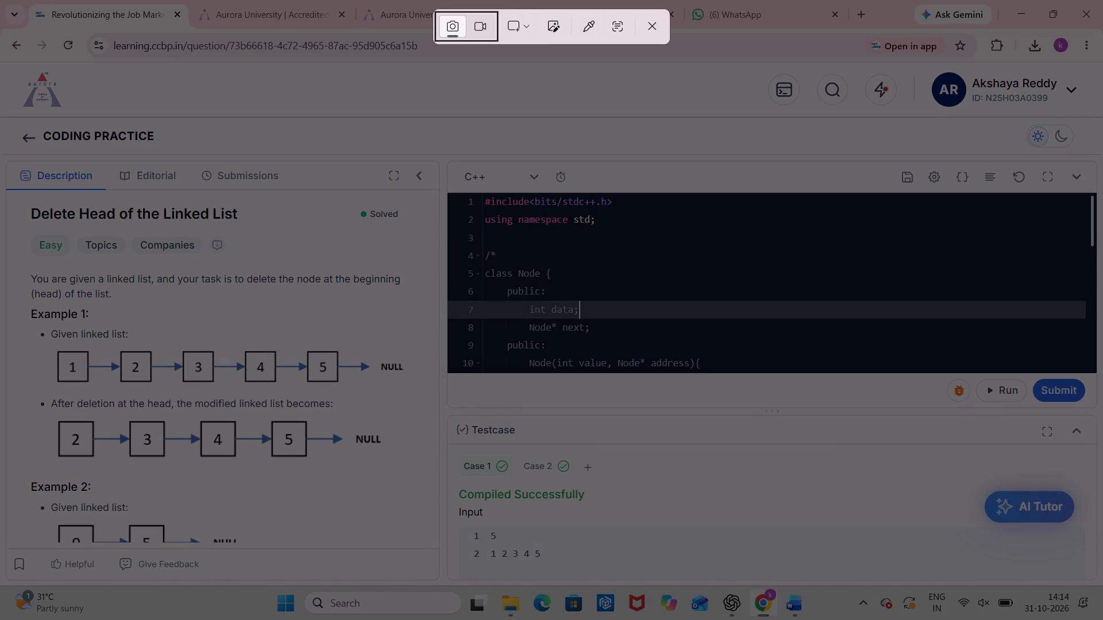
{"action": "left_click_drag", "start_coordinate": [0, 61], "coordinate": [1102, 583]}
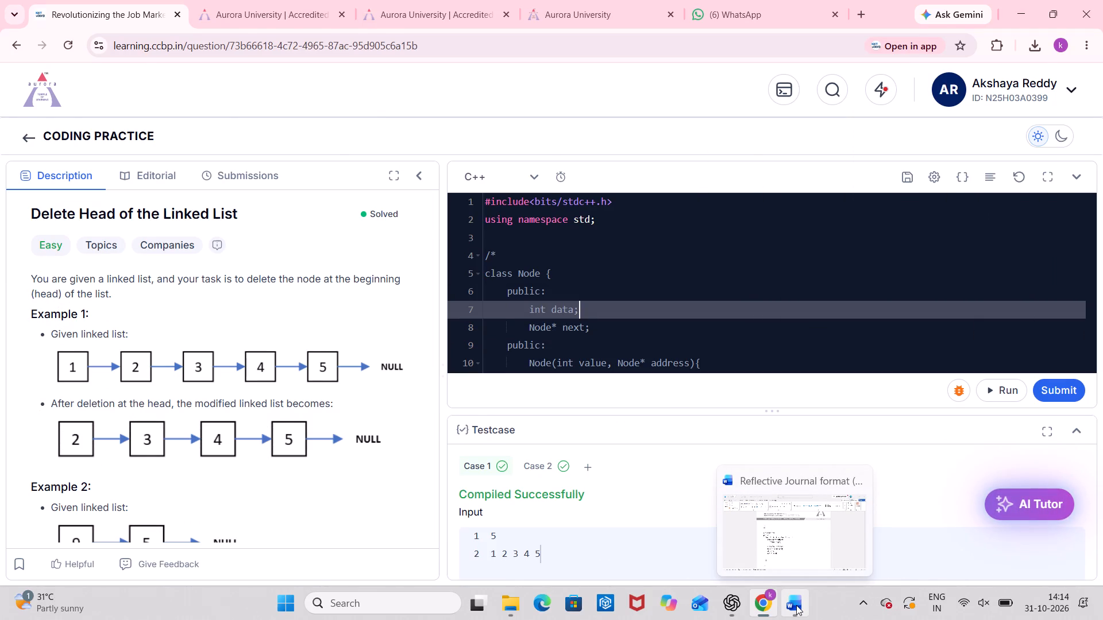
{"action": "left_click", "coordinate": [796, 605]}
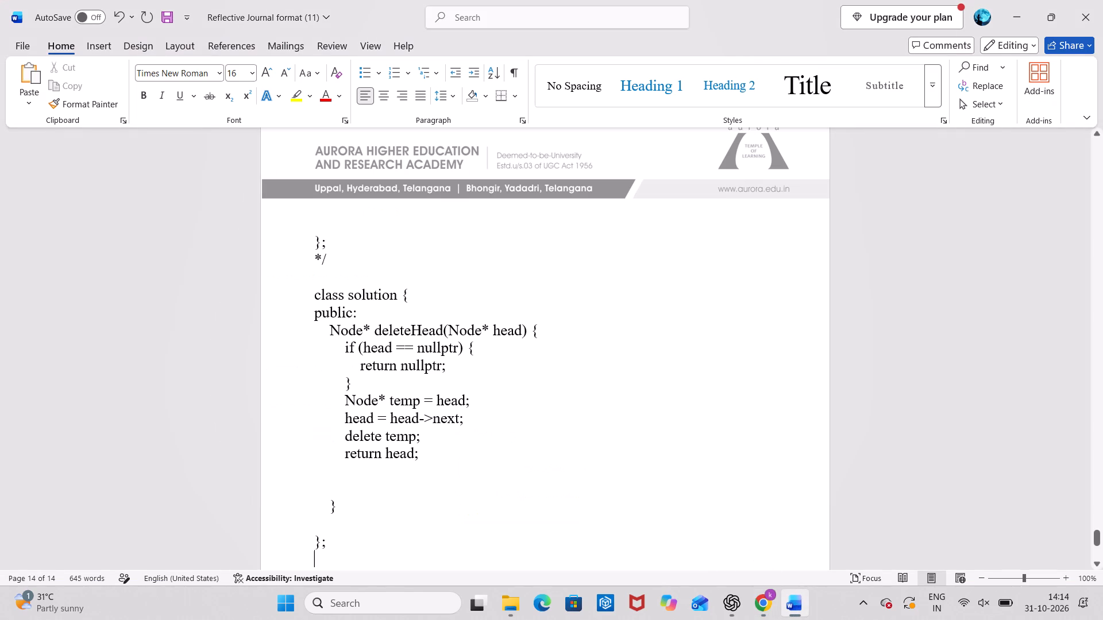
{"action": "key", "text": "ctrl+v"}
{"action": "key", "text": "Return"}
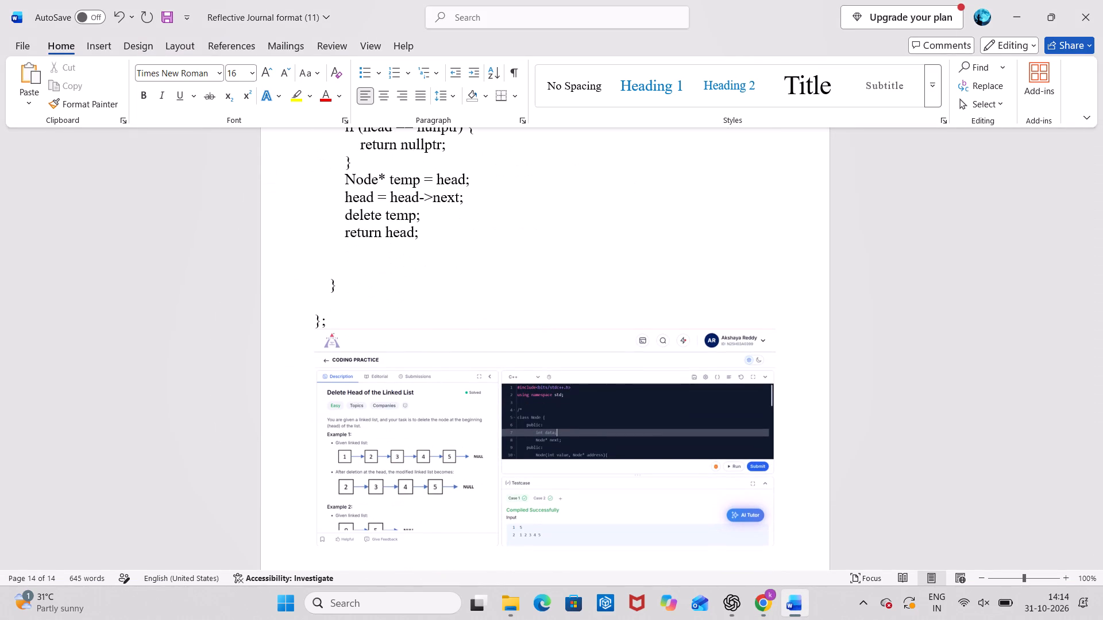
Capture the Delete Head page in Chrome showing Your Output and Expected, and paste it below the previous run screenshot in Word.
{"action": "left_click", "coordinate": [769, 614]}
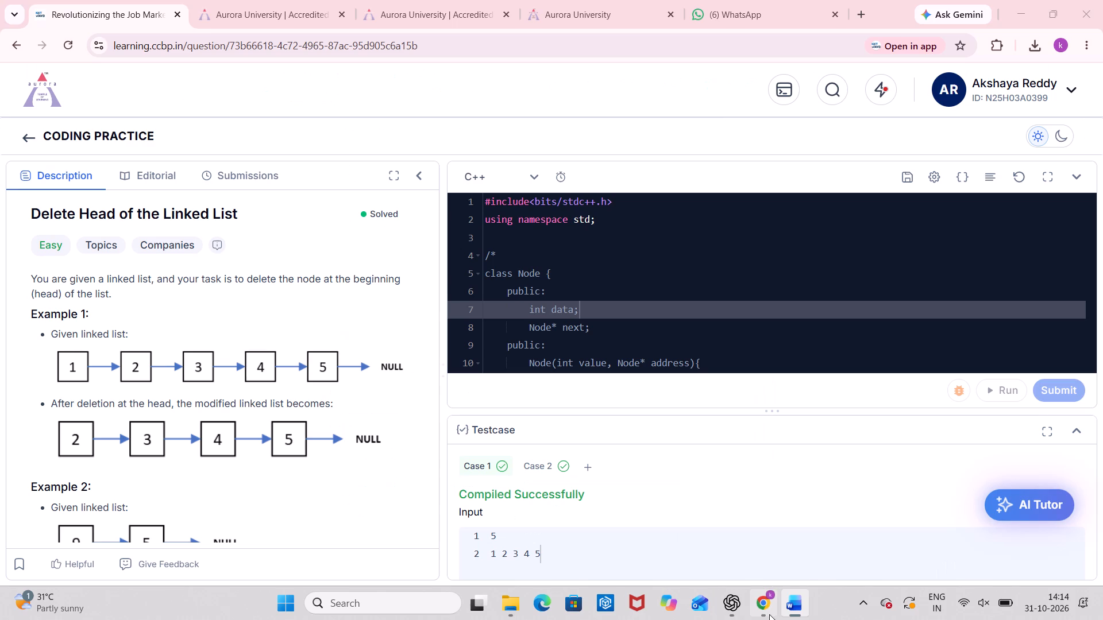
{"action": "scroll", "coordinate": [733, 497], "scroll_direction": "down", "scroll_amount": 5}
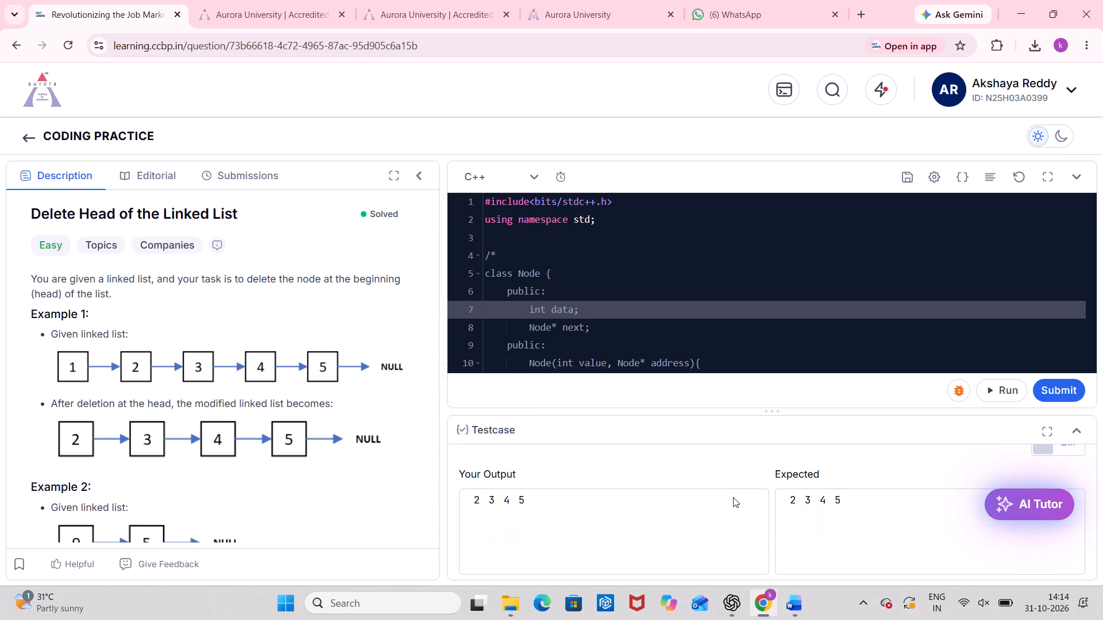
{"action": "scroll", "coordinate": [733, 497], "scroll_direction": "down", "scroll_amount": 1}
{"action": "key", "text": "shift+super+s"}
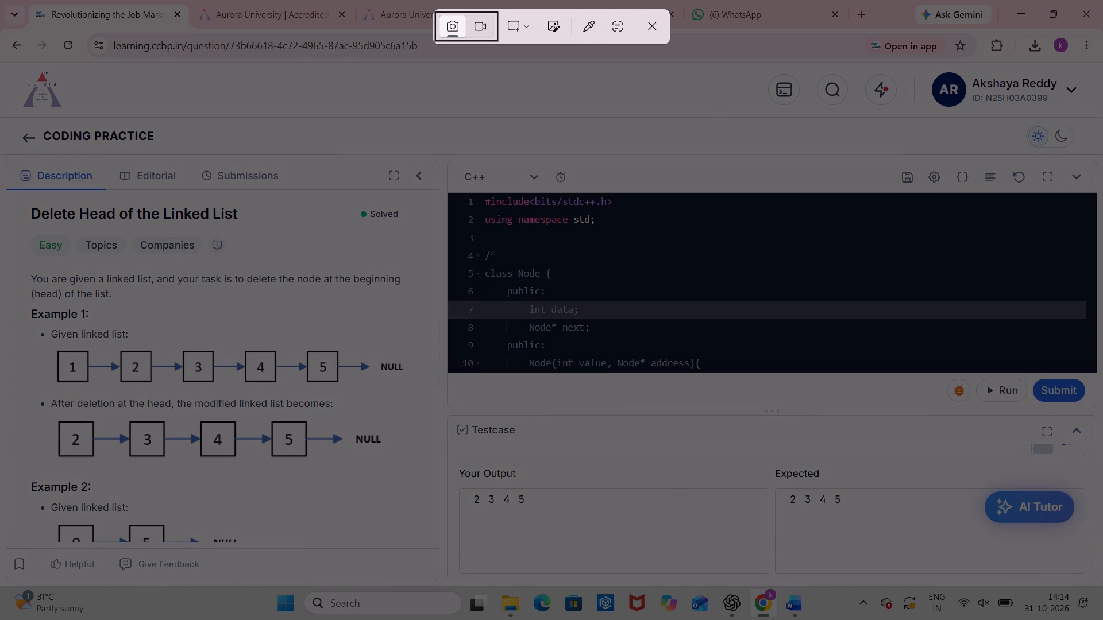
{"action": "left_click_drag", "start_coordinate": [0, 61], "coordinate": [1102, 551]}
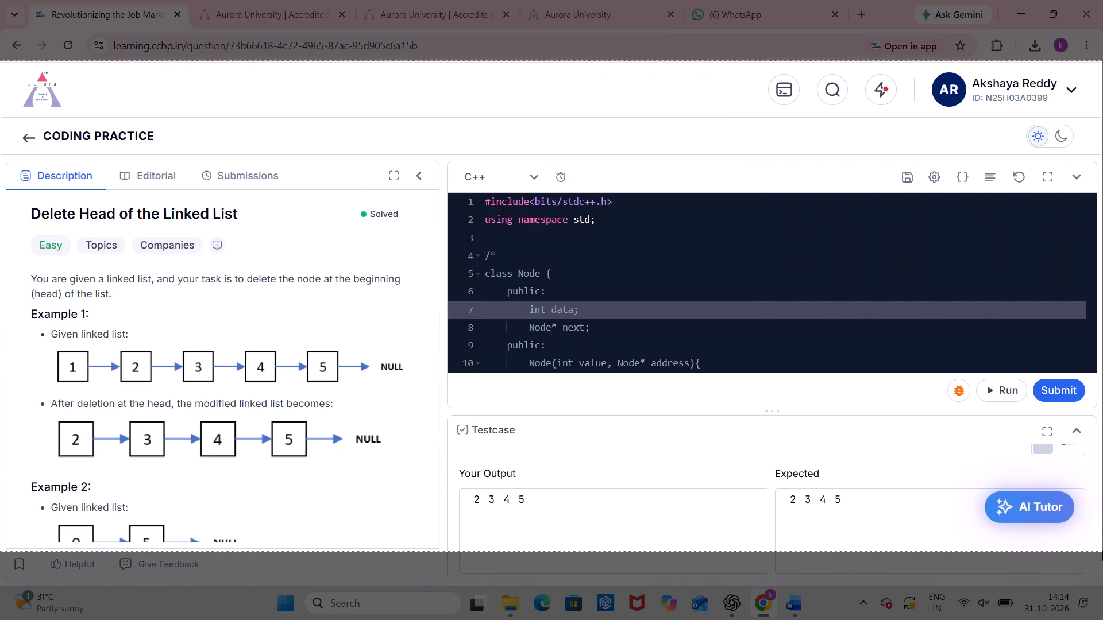
{"action": "left_click_drag", "start_coordinate": [1102, 551], "coordinate": [1102, 586]}
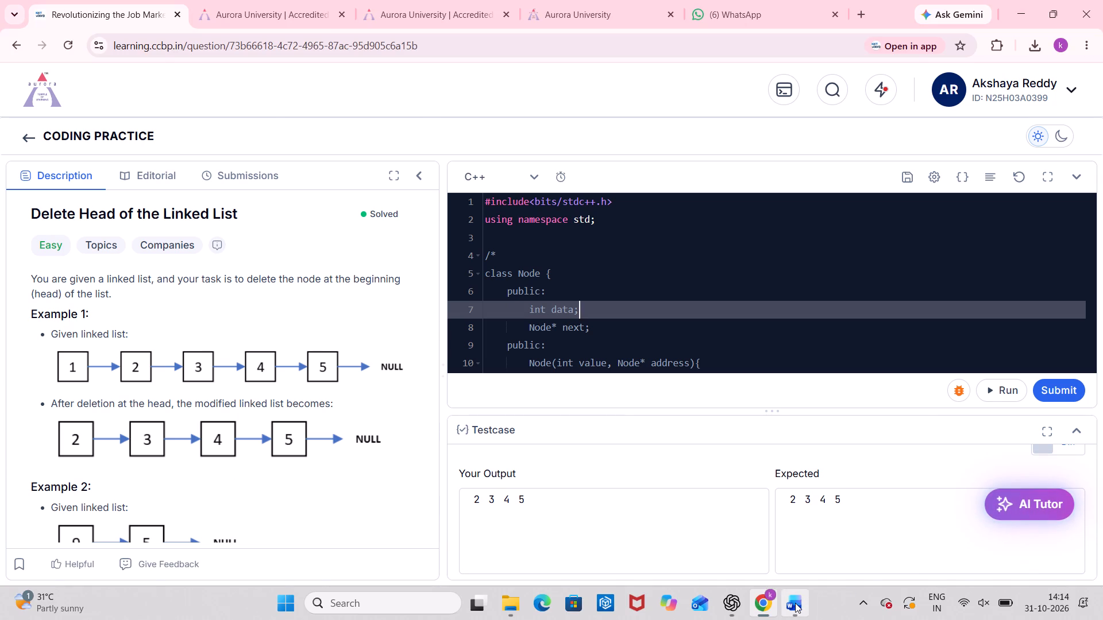
{"action": "left_click", "coordinate": [795, 603]}
{"action": "key", "text": "ctrl+v"}
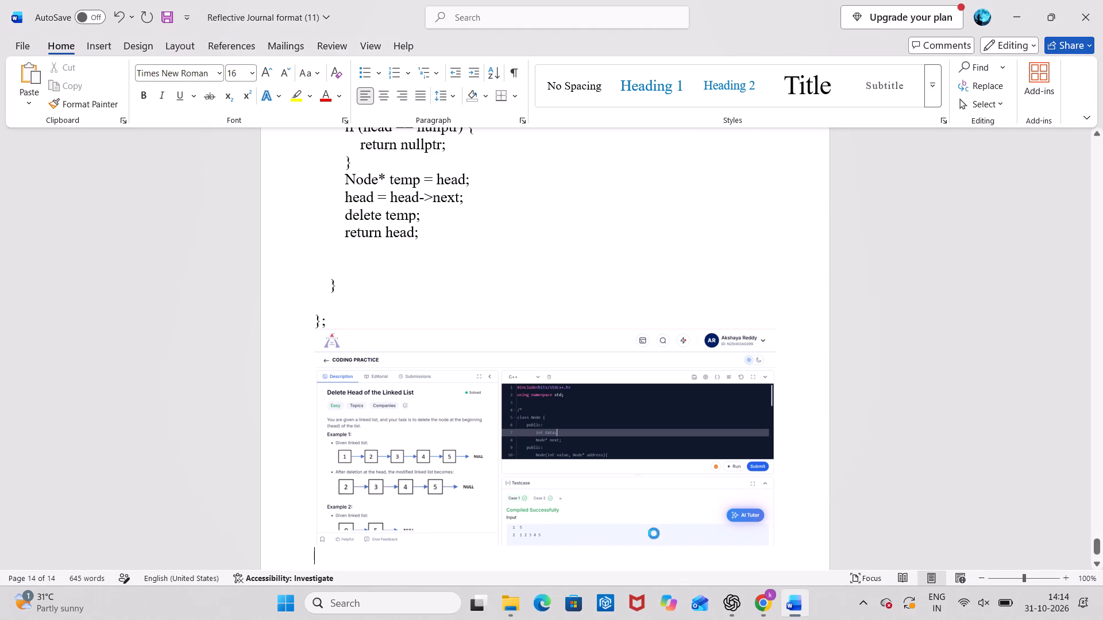
Add the problem number "6)" below the last Delete Head output screenshot and start a new line after it.
{"action": "scroll", "coordinate": [654, 533], "scroll_direction": "down", "scroll_amount": 4}
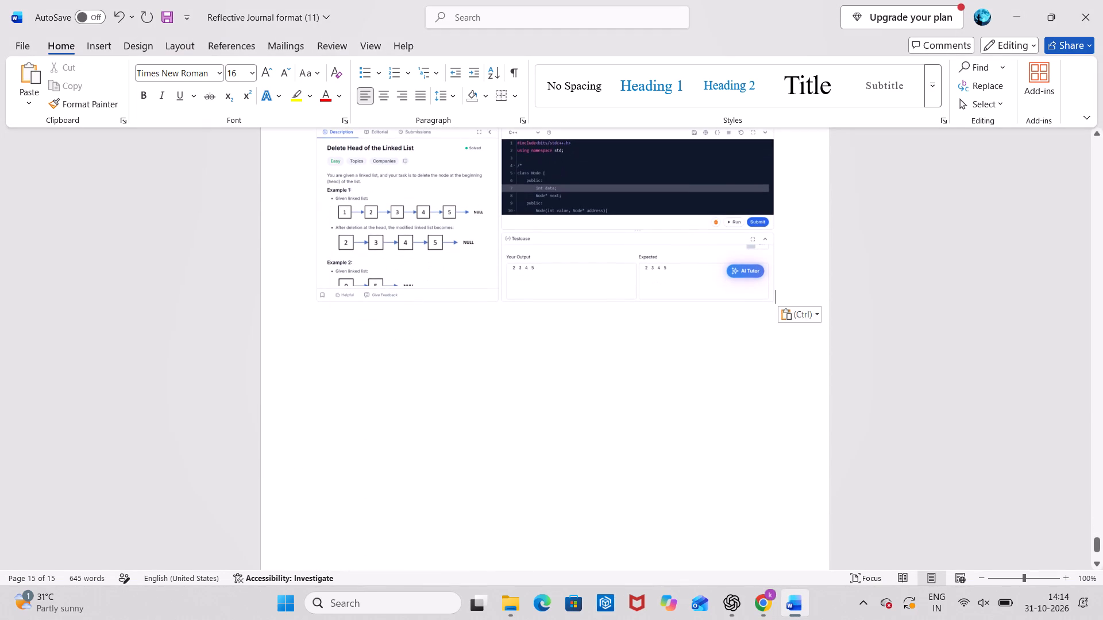
{"action": "key", "text": "Return"}
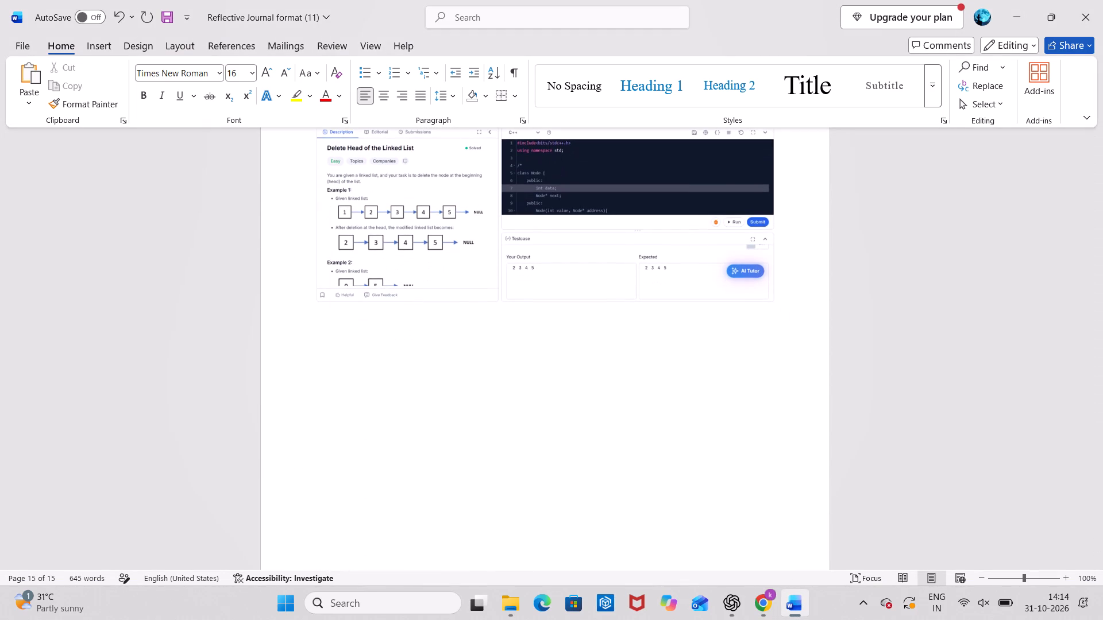
{"action": "key", "text": "Return"}
{"action": "scroll", "coordinate": [654, 533], "scroll_direction": "up", "scroll_amount": 3}
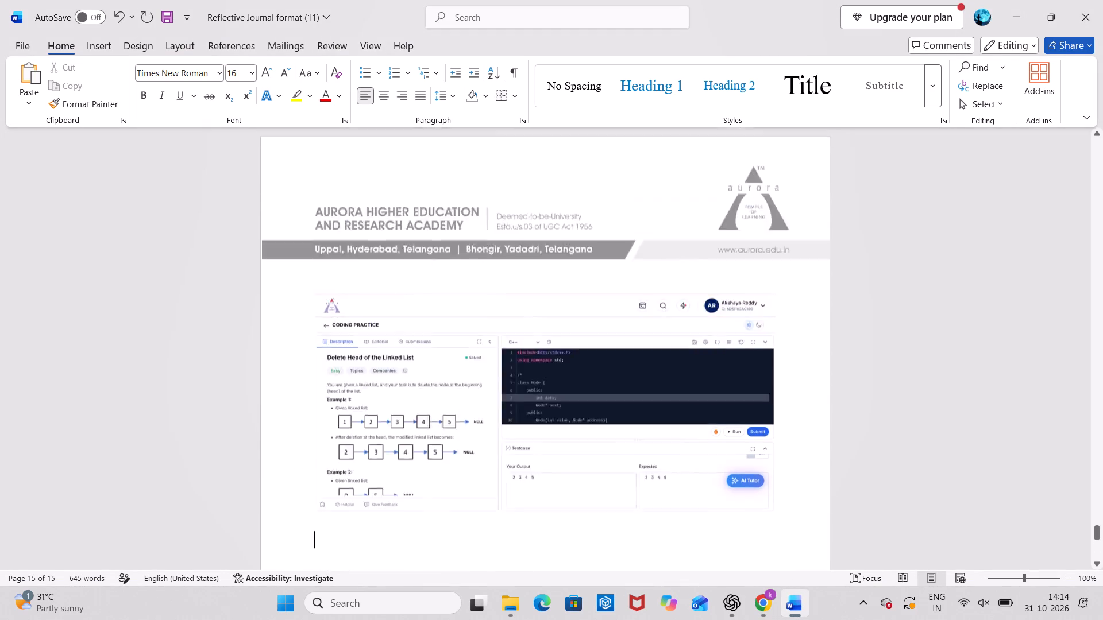
{"action": "scroll", "coordinate": [654, 533], "scroll_direction": "up", "scroll_amount": 2}
{"action": "scroll", "coordinate": [654, 533], "scroll_direction": "down", "scroll_amount": 1}
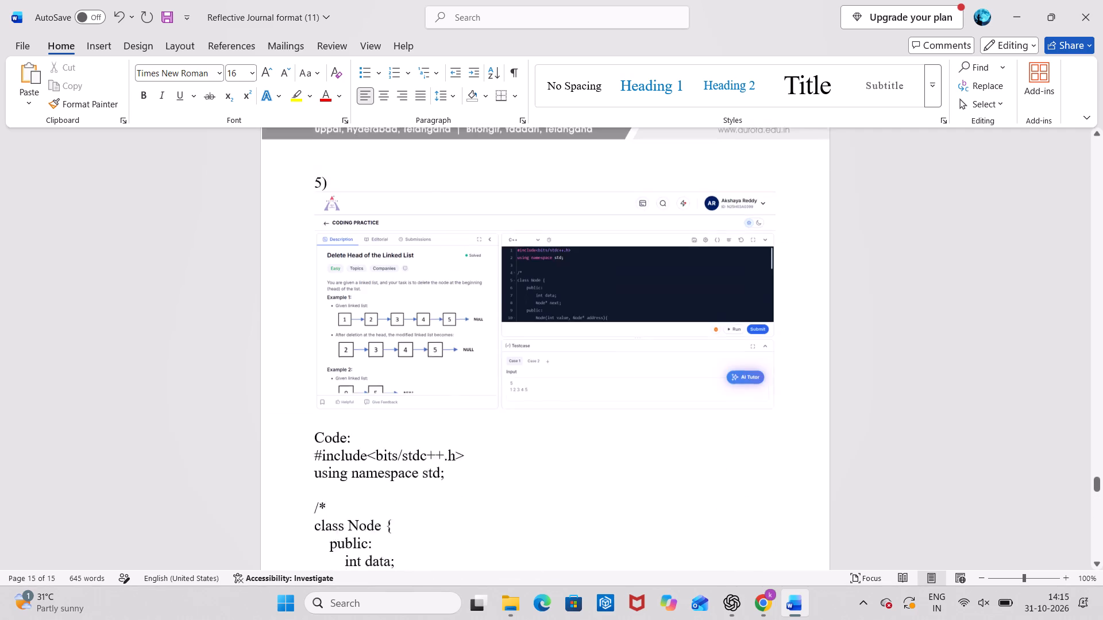
{"action": "scroll", "coordinate": [654, 533], "scroll_direction": "down", "scroll_amount": 1}
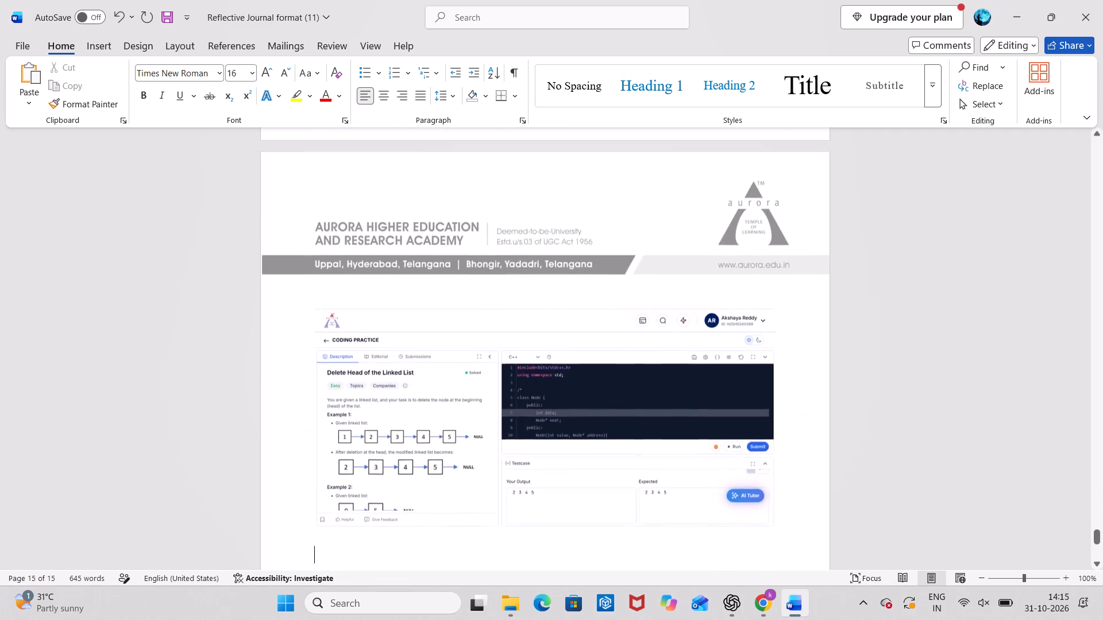
{"action": "scroll", "coordinate": [654, 533], "scroll_direction": "down", "scroll_amount": 1}
{"action": "key", "text": "6"}
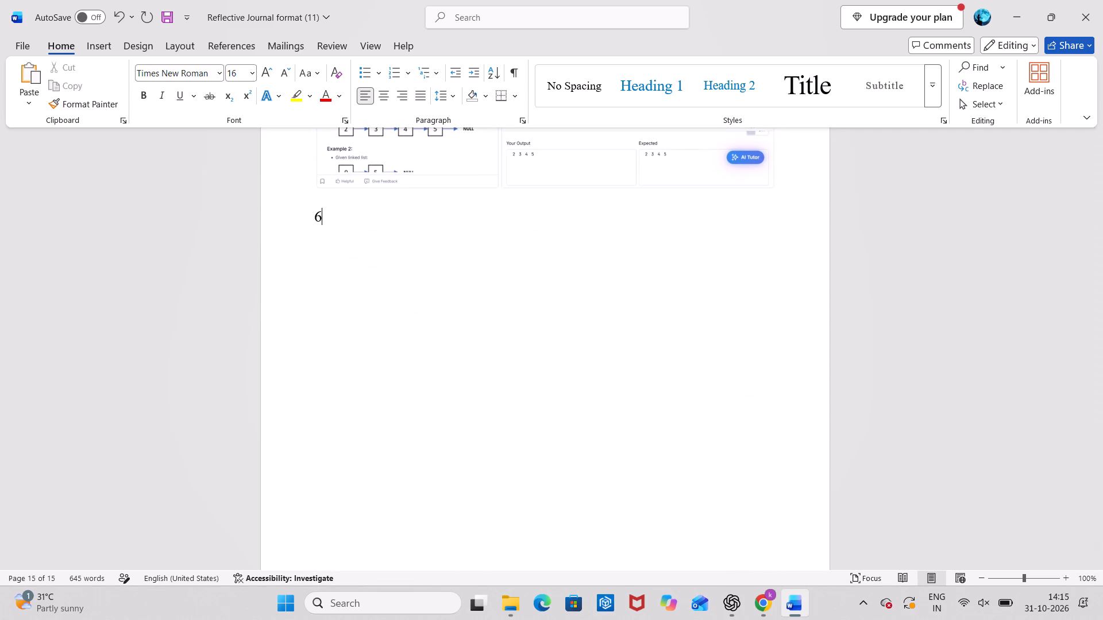
{"action": "key", "text": "shift+parenright"}
{"action": "key", "text": "Return"}
Switch to Chrome, return to the Coding Practice question list and open the Delete Tail of the Linked List problem.
{"action": "left_click", "coordinate": [762, 619]}
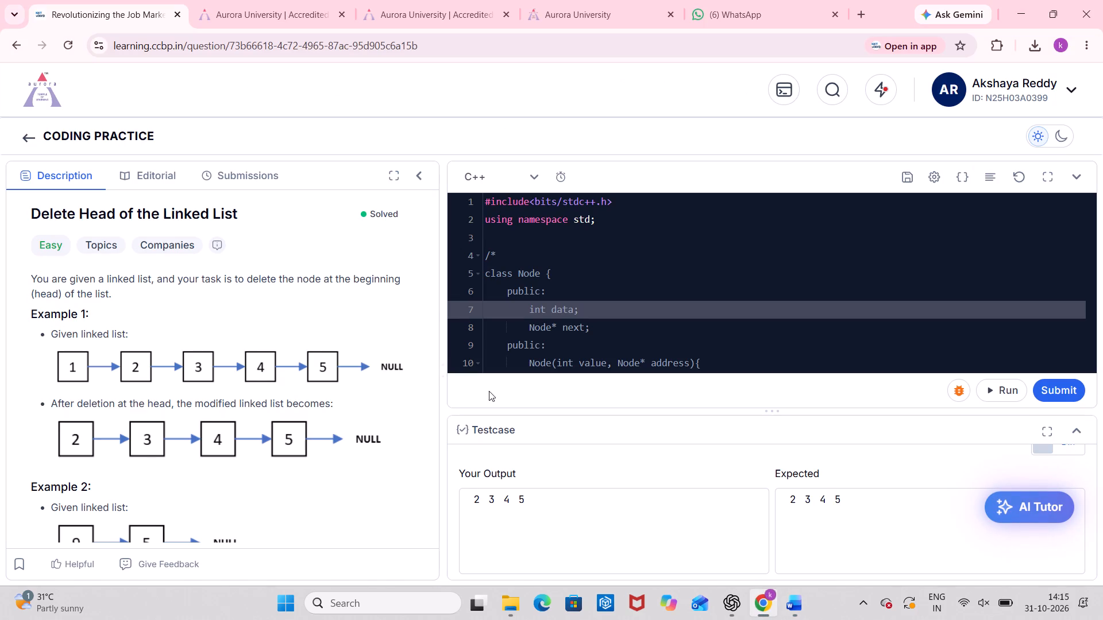
{"action": "left_click", "coordinate": [30, 136]}
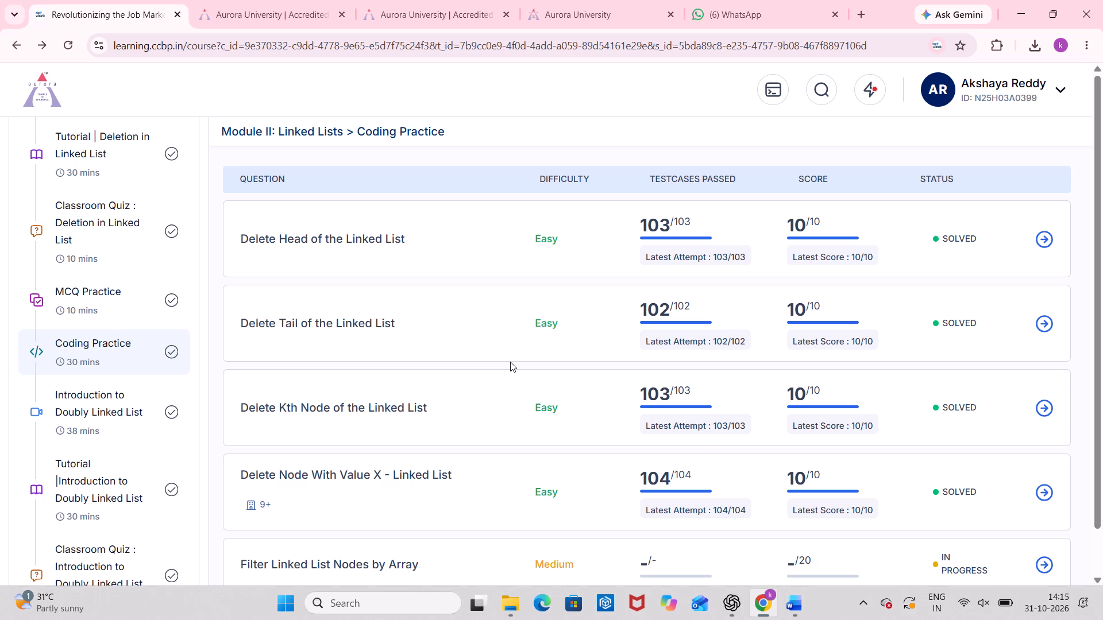
{"action": "left_click", "coordinate": [794, 595]}
{"action": "scroll", "coordinate": [621, 348], "scroll_direction": "up", "scroll_amount": 2}
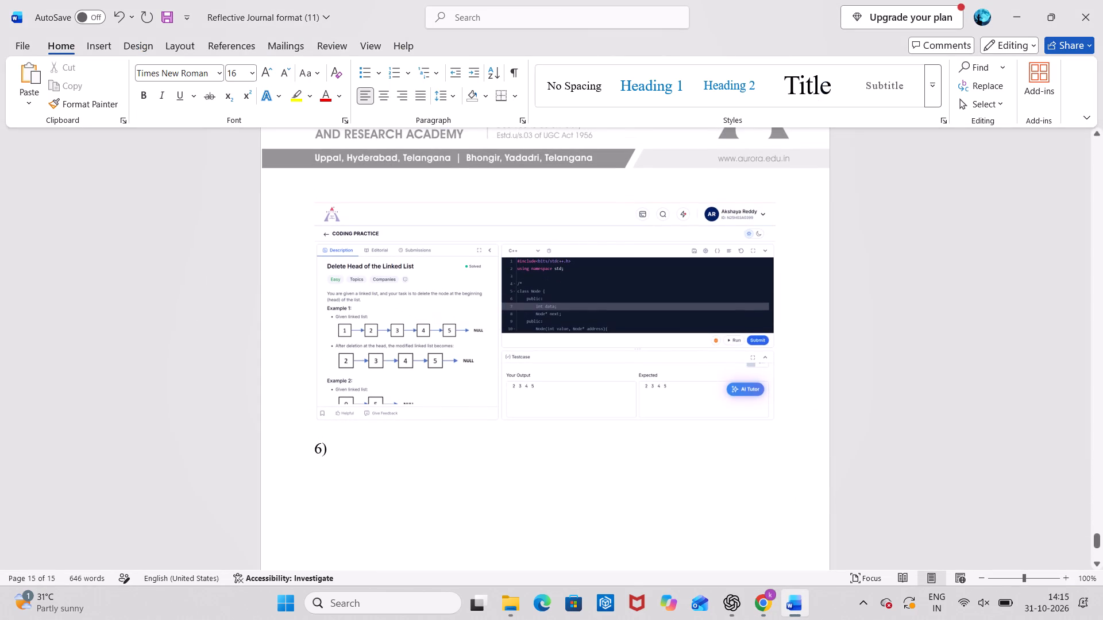
{"action": "left_click", "coordinate": [770, 605]}
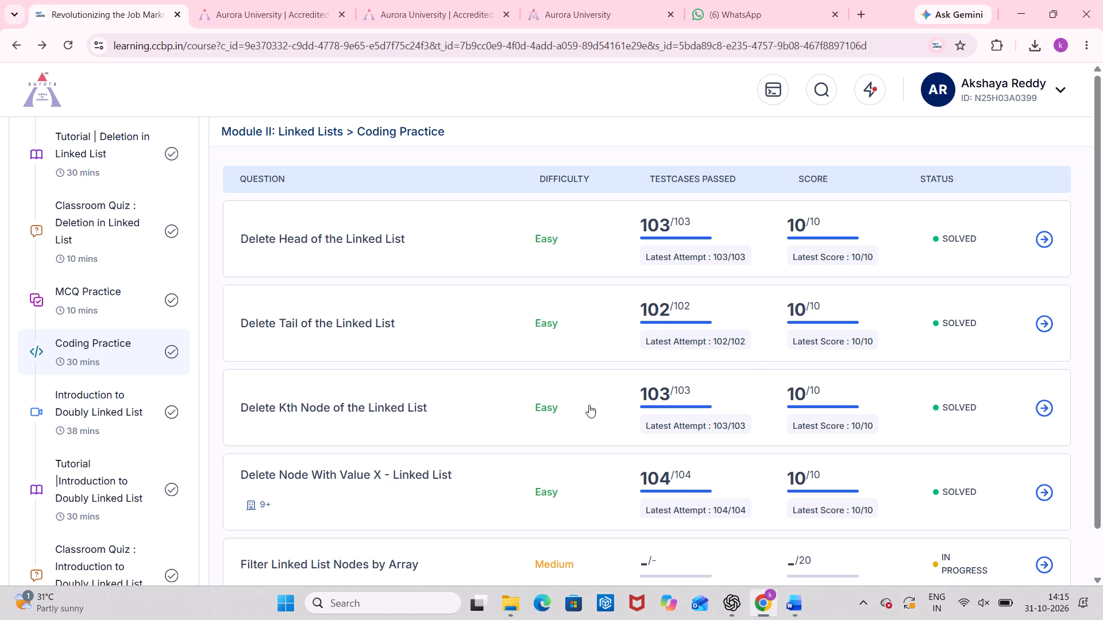
{"action": "left_click", "coordinate": [789, 609]}
{"action": "left_click", "coordinate": [759, 609]}
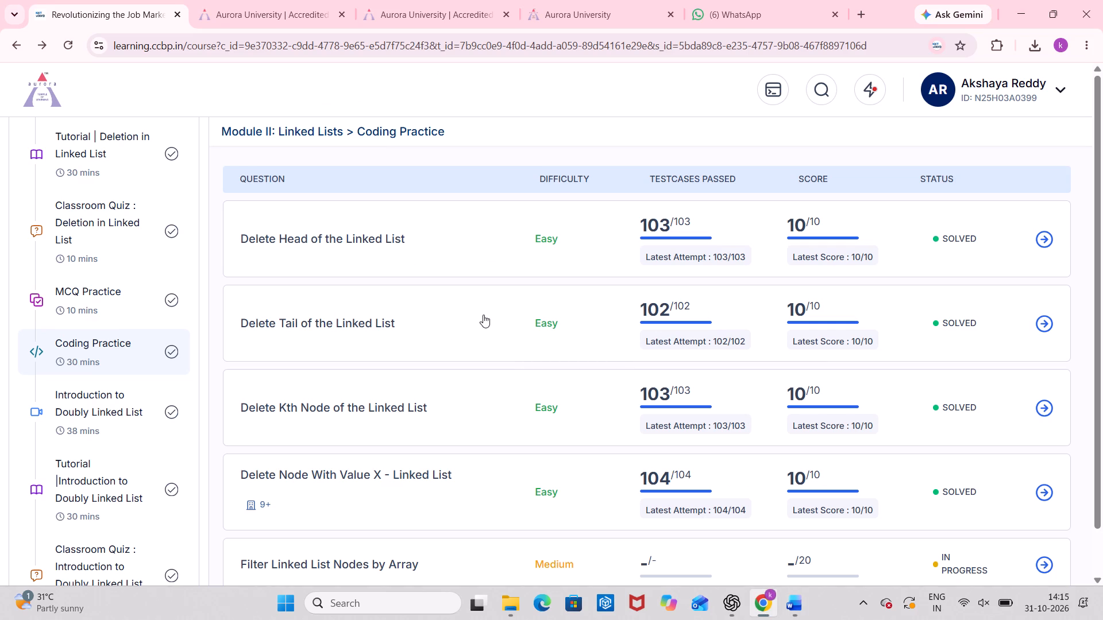
{"action": "left_click", "coordinate": [483, 315]}
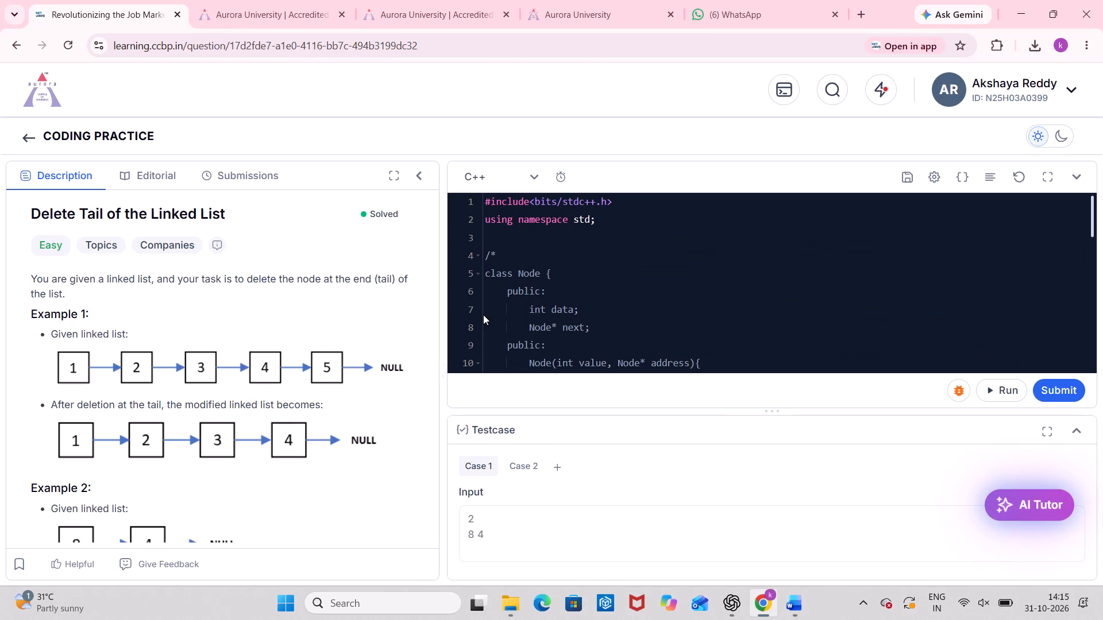
Capture the Delete Tail of the Linked List problem page in Chrome and paste the screenshot below "6)" in the Word report.
{"action": "key", "text": "shift+super+s"}
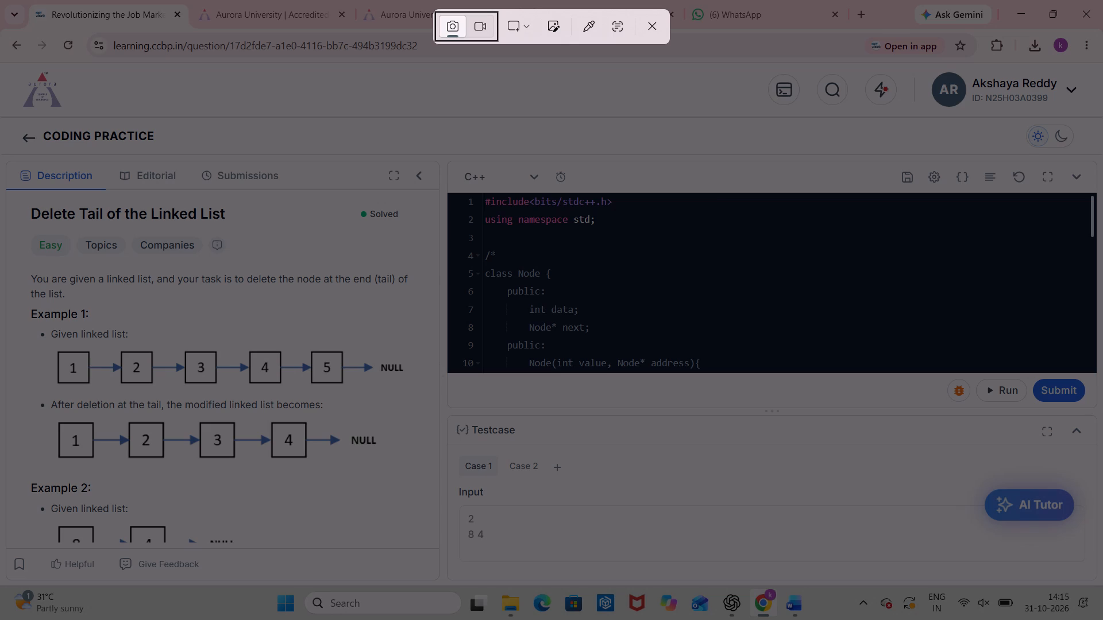
{"action": "left_click_drag", "start_coordinate": [0, 63], "coordinate": [1102, 545]}
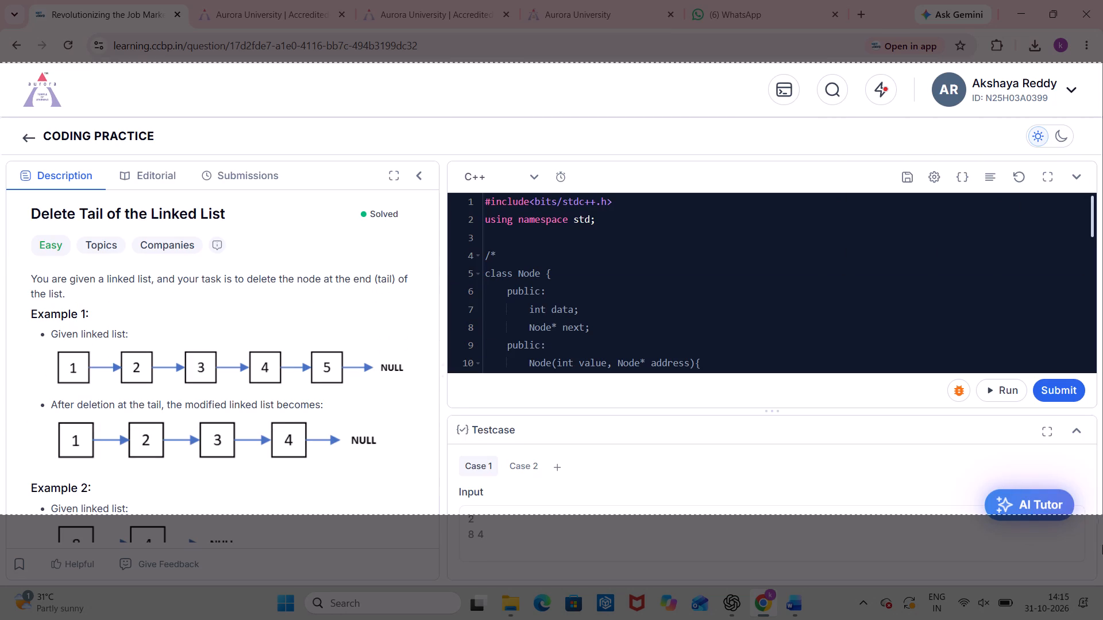
{"action": "left_click_drag", "start_coordinate": [1102, 545], "coordinate": [1102, 580]}
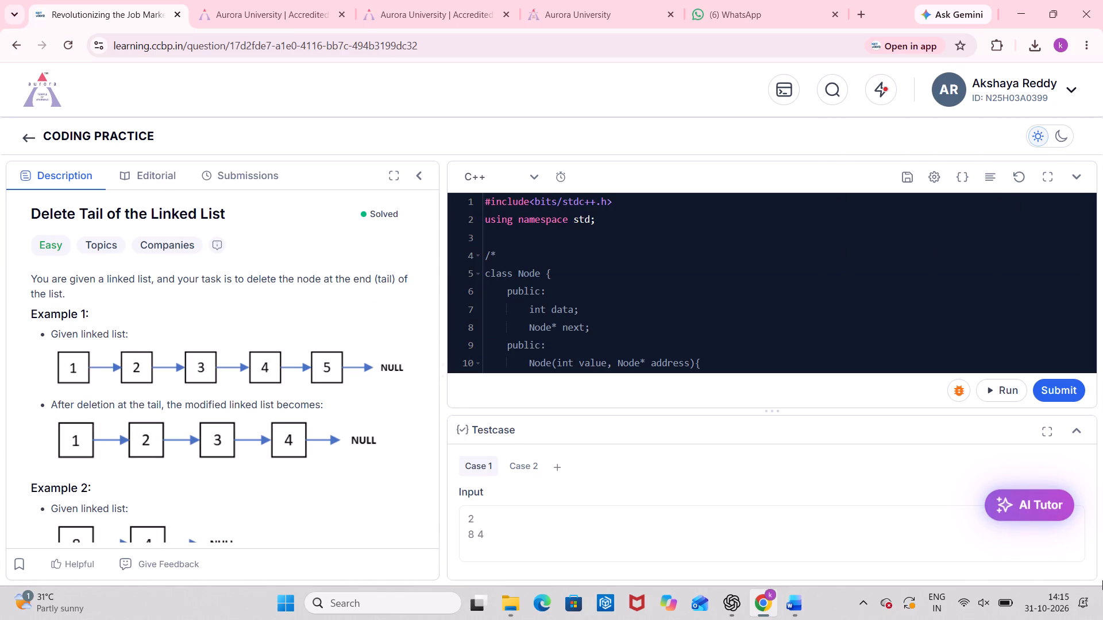
{"action": "left_click", "coordinate": [789, 603]}
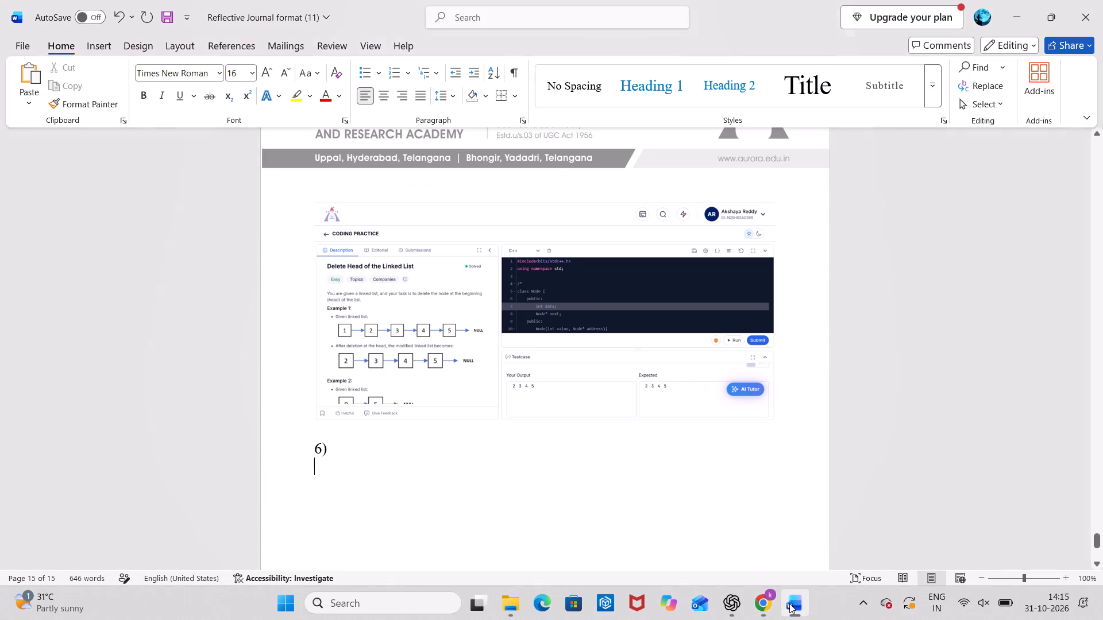
{"action": "key", "text": "ctrl+v"}
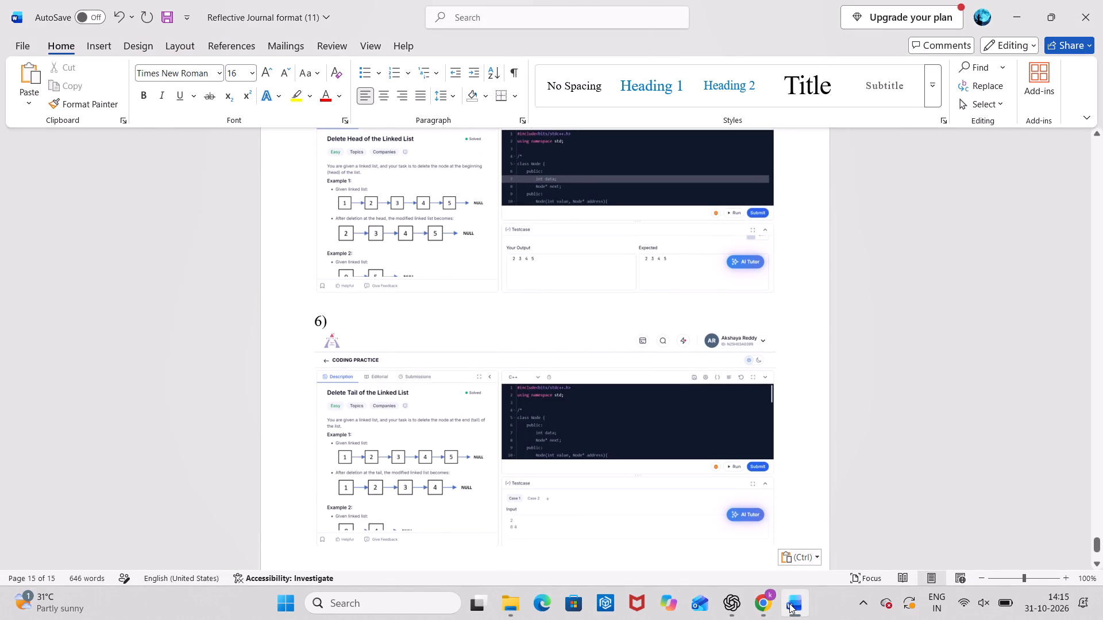
Add the label "Code:" below the Delete Tail problem screenshot and start a new line after it.
{"action": "key", "text": "Return"}
{"action": "key", "text": "Return"}
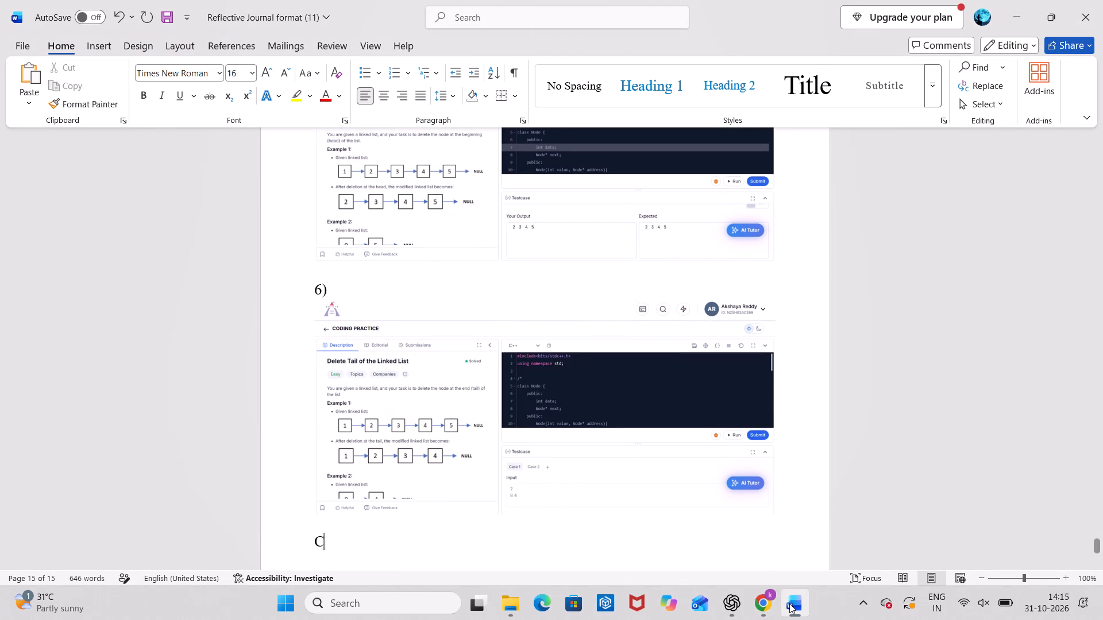
{"action": "type", "text": "ode:"}
{"action": "key", "text": "Return"}
{"action": "key", "text": "backslash"}
{"action": "key", "text": "BackSpace"}
Copy the complete Delete Tail C++ code from Chrome, run it there, and paste the code below "Code:" in Word, followed by a new line.
{"action": "left_click", "coordinate": [773, 601]}
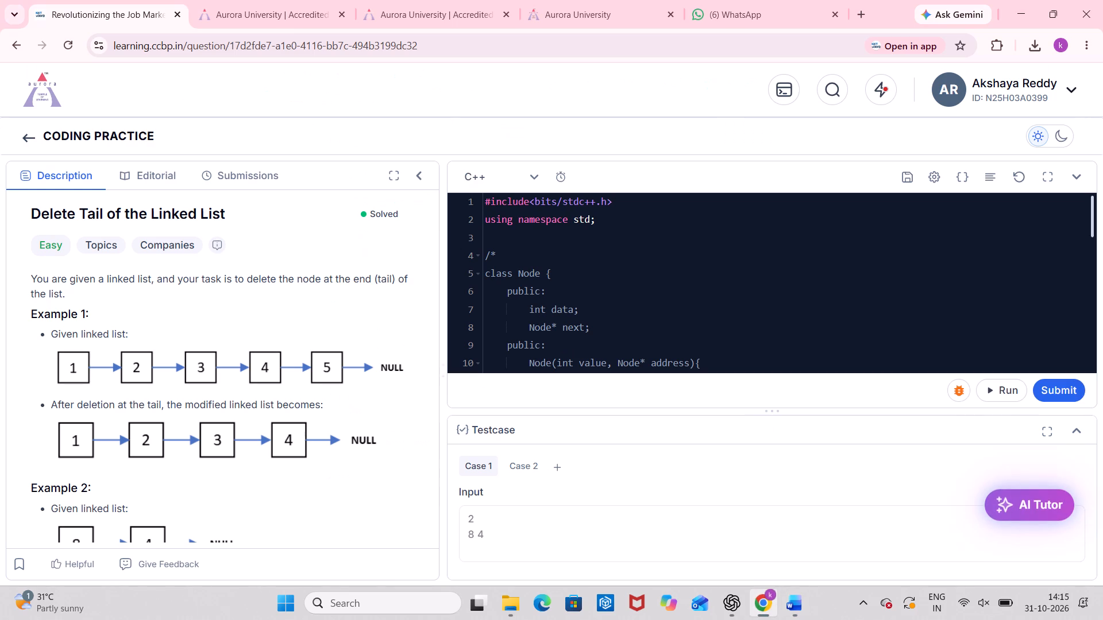
{"action": "left_click", "coordinate": [738, 347]}
{"action": "key", "text": "ctrl+a"}
{"action": "key", "text": "ctrl+c"}
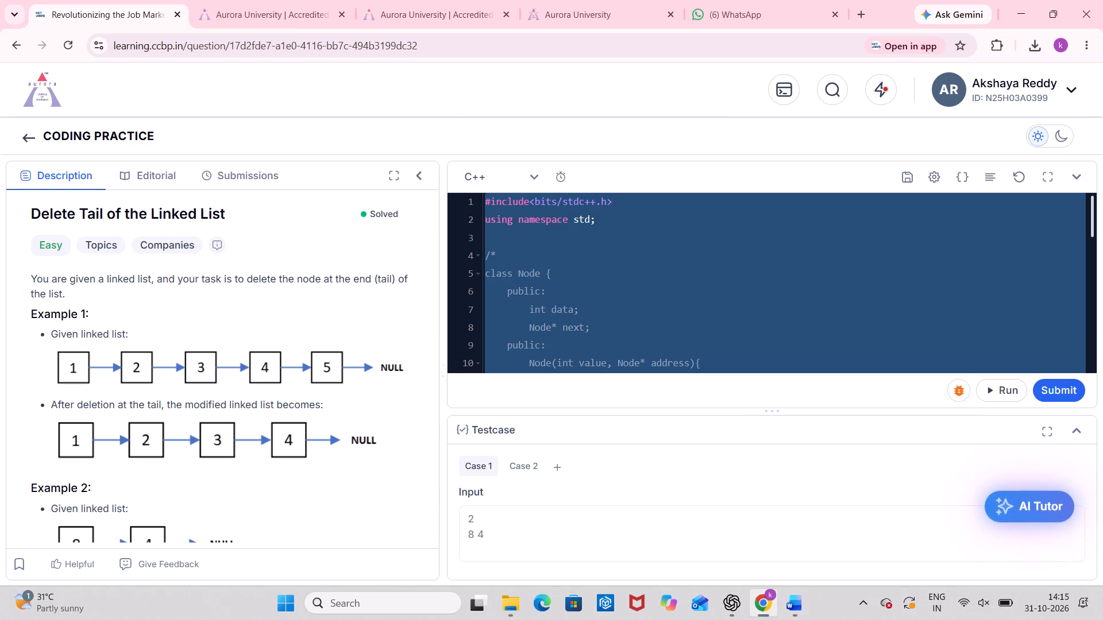
{"action": "left_click", "coordinate": [723, 282]}
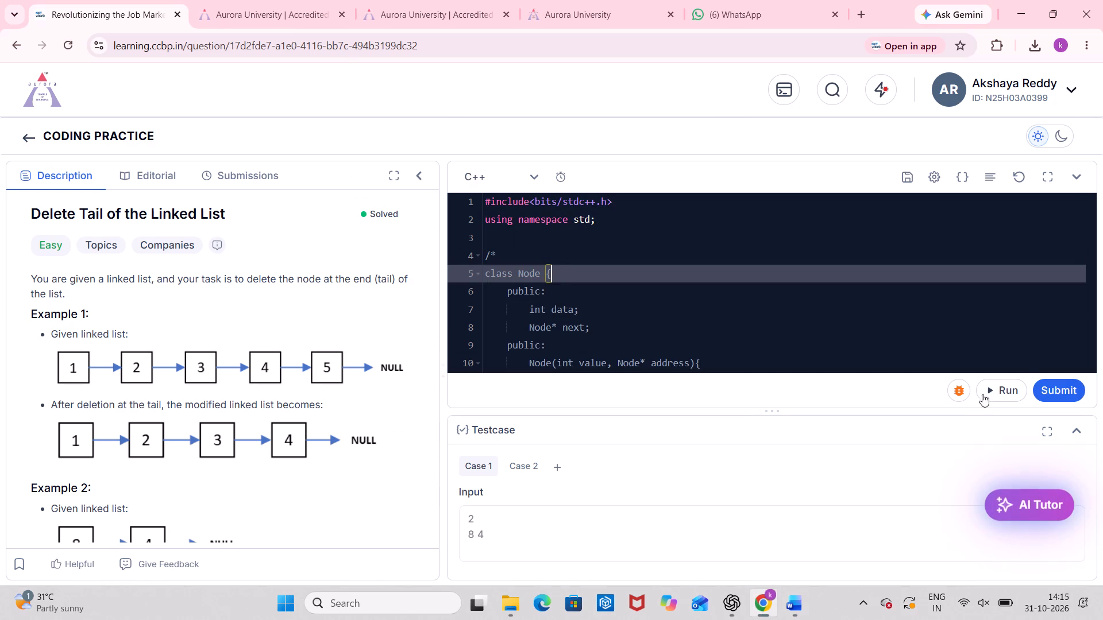
{"action": "left_click", "coordinate": [992, 393]}
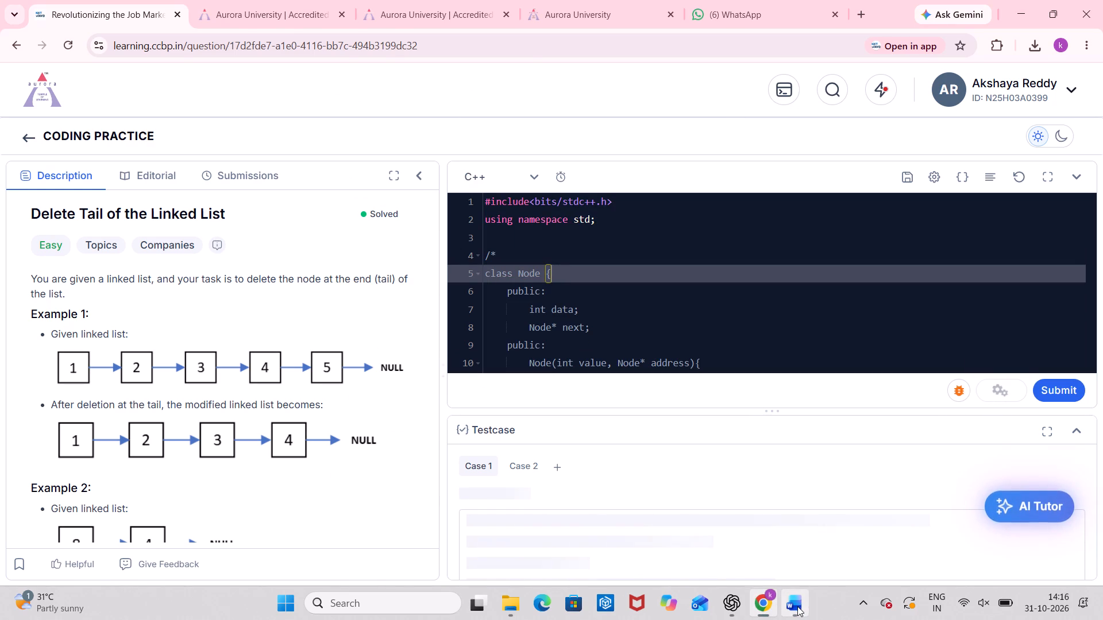
{"action": "left_click", "coordinate": [797, 606]}
{"action": "key", "text": "ctrl+v"}
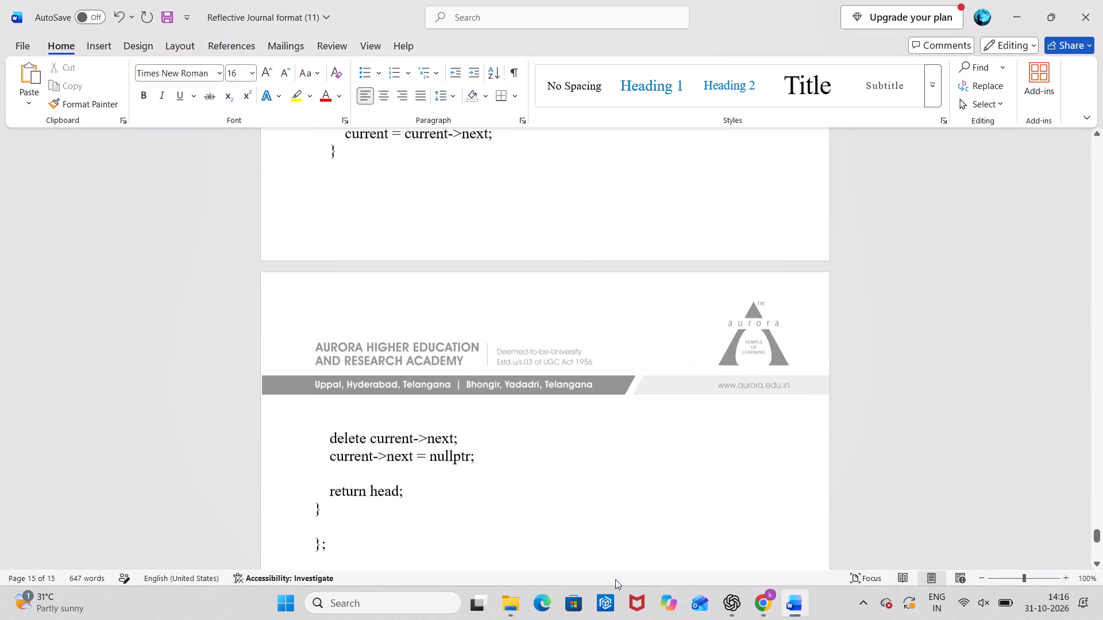
{"action": "key", "text": "Return"}
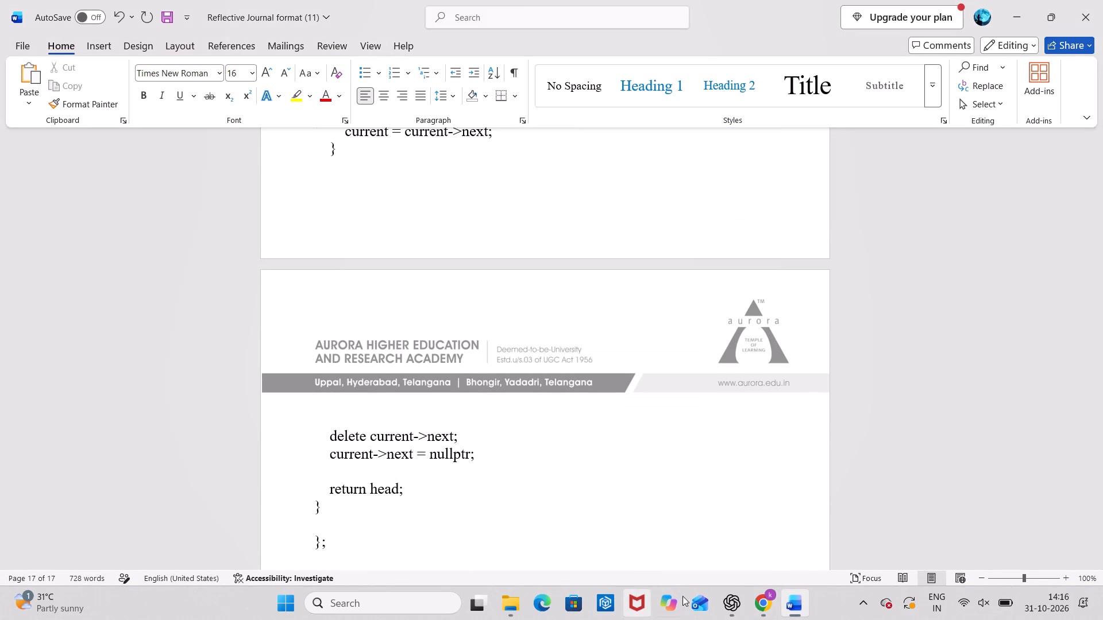
Capture the Delete Tail page in Chrome with its test case result, and paste the screenshot below the code in Word.
{"action": "left_click", "coordinate": [751, 611]}
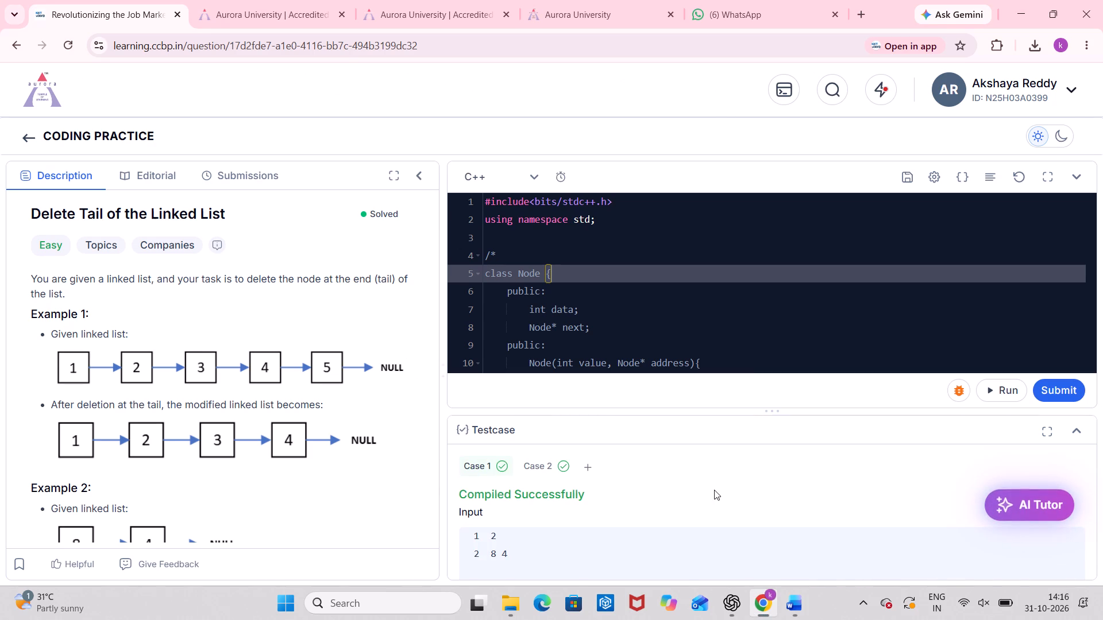
{"action": "key", "text": "shift+super+s"}
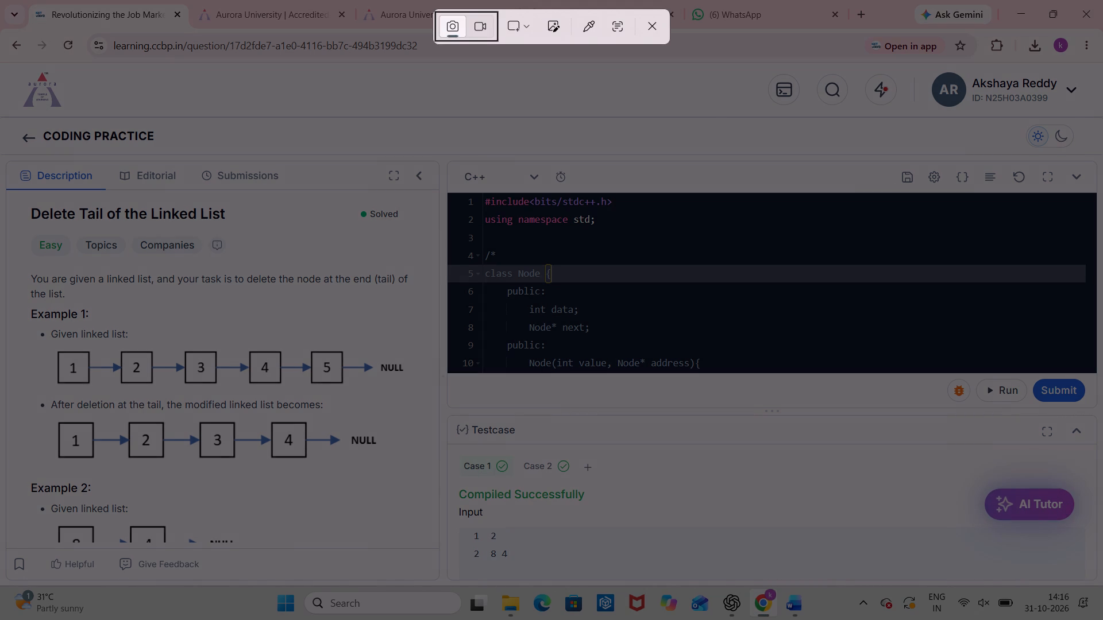
{"action": "left_click_drag", "start_coordinate": [0, 63], "coordinate": [179, 80]}
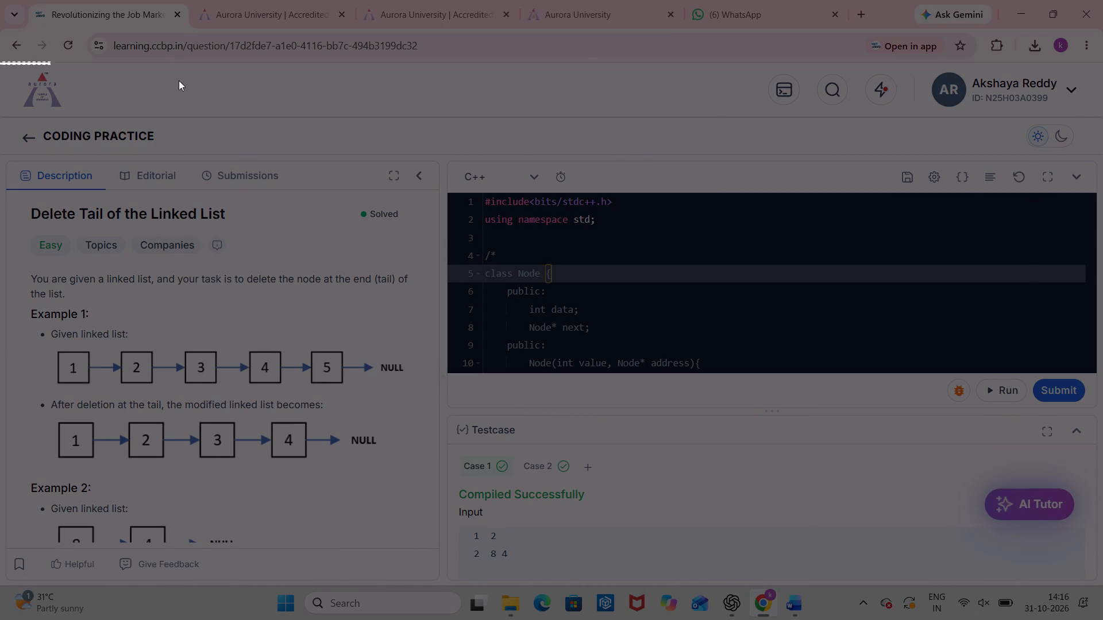
{"action": "left_click_drag", "start_coordinate": [179, 80], "coordinate": [1102, 587]}
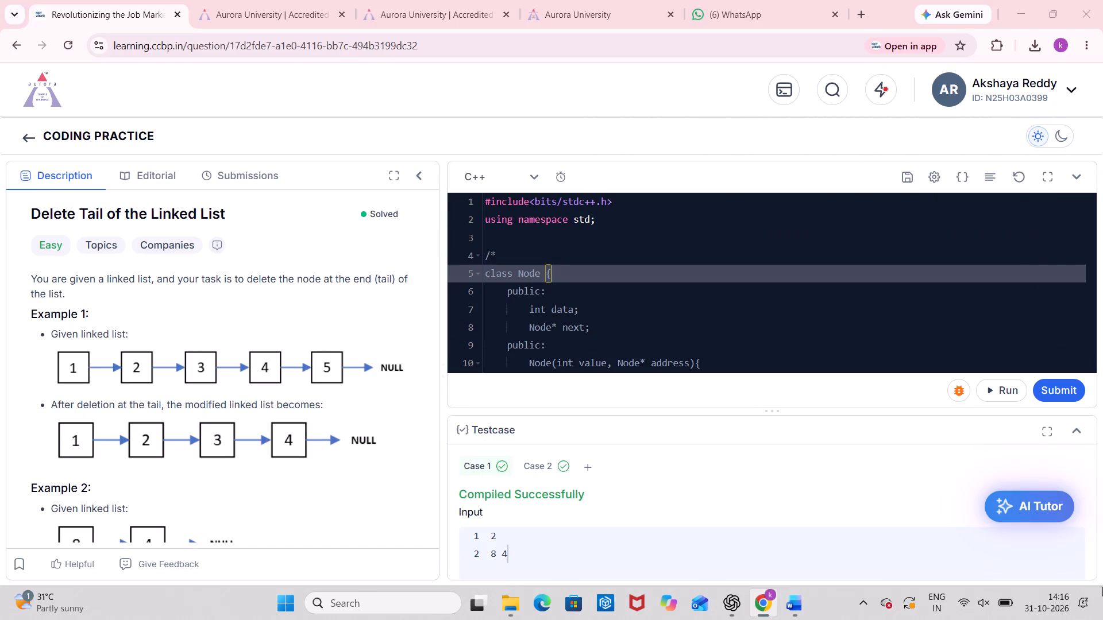
{"action": "left_click", "coordinate": [789, 608]}
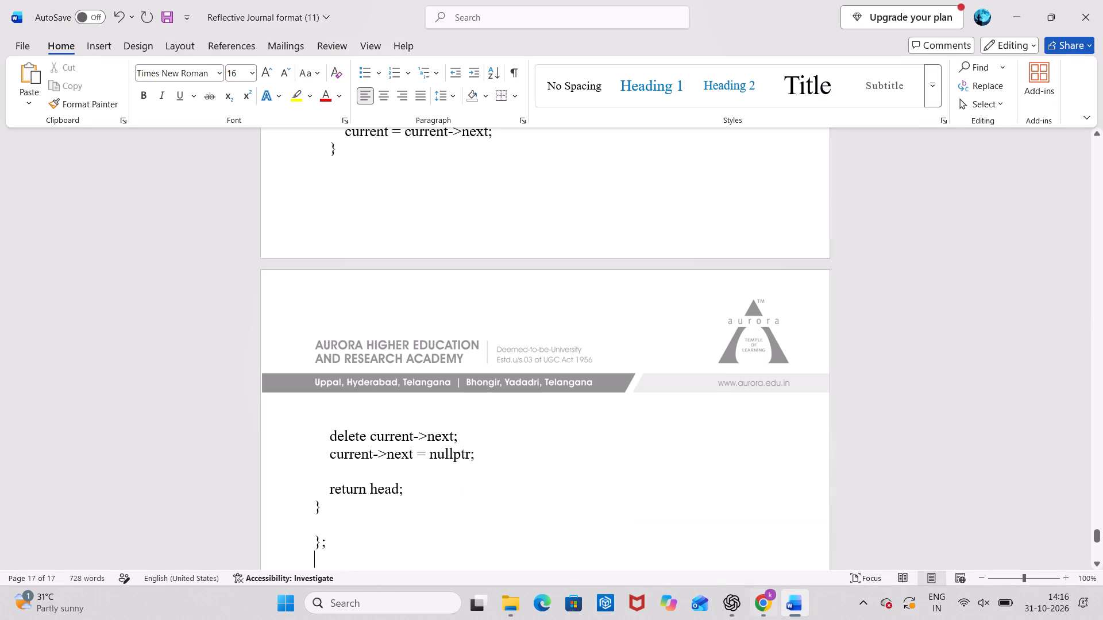
{"action": "key", "text": "ctrl+v"}
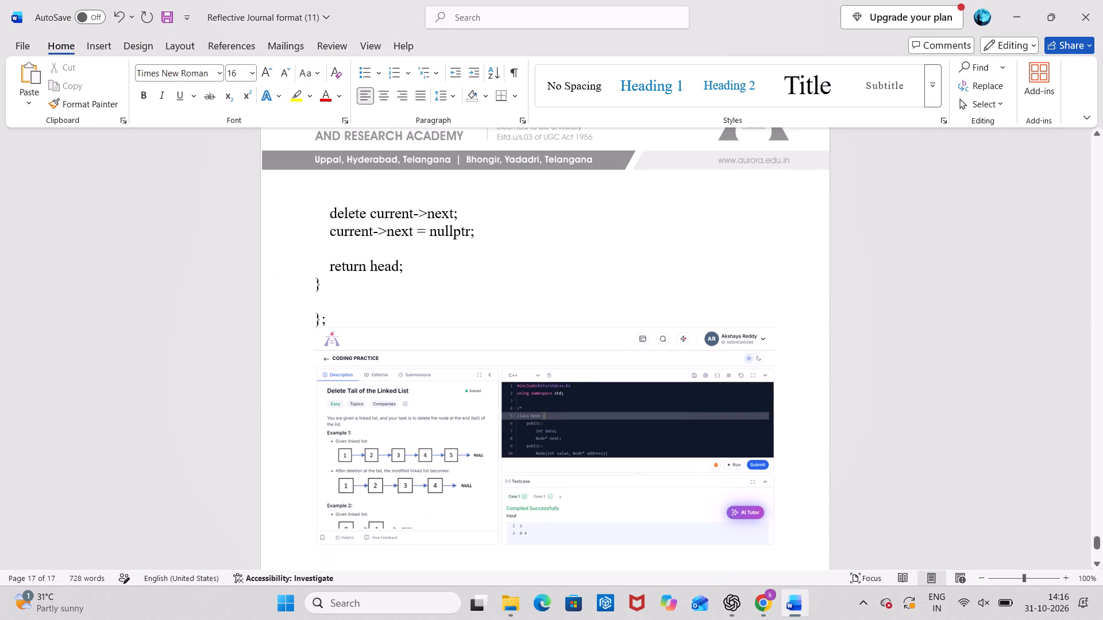
{"action": "key", "text": "Return"}
Capture the Delete Tail page in Chrome showing Your Output and Expected, and paste it below the previous run screenshot in Word.
{"action": "left_click", "coordinate": [758, 604]}
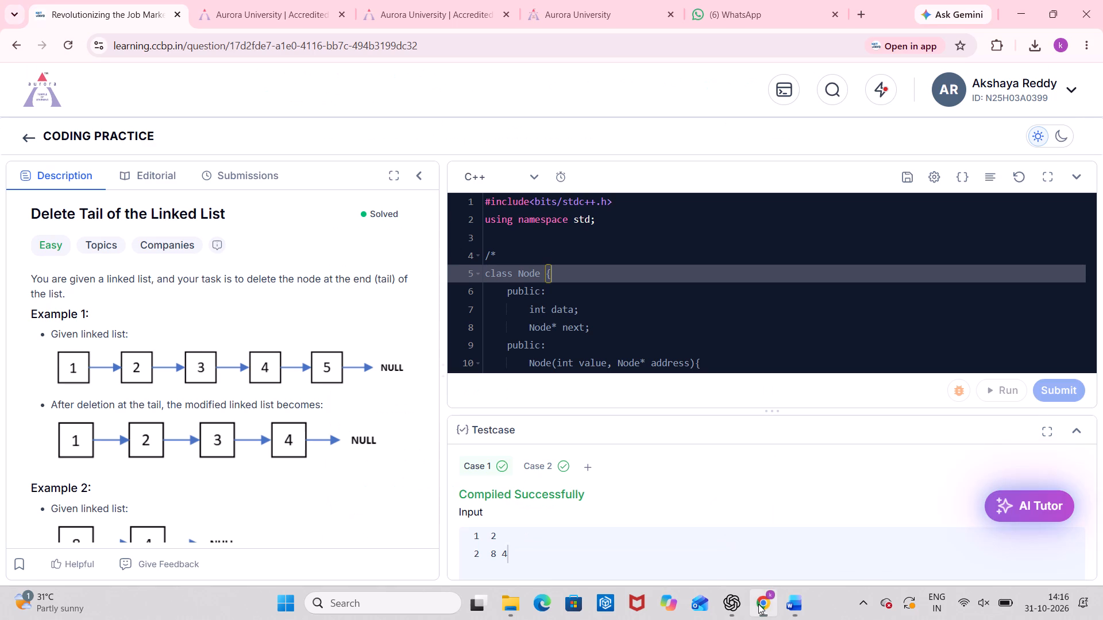
{"action": "scroll", "coordinate": [733, 502], "scroll_direction": "down", "scroll_amount": 3}
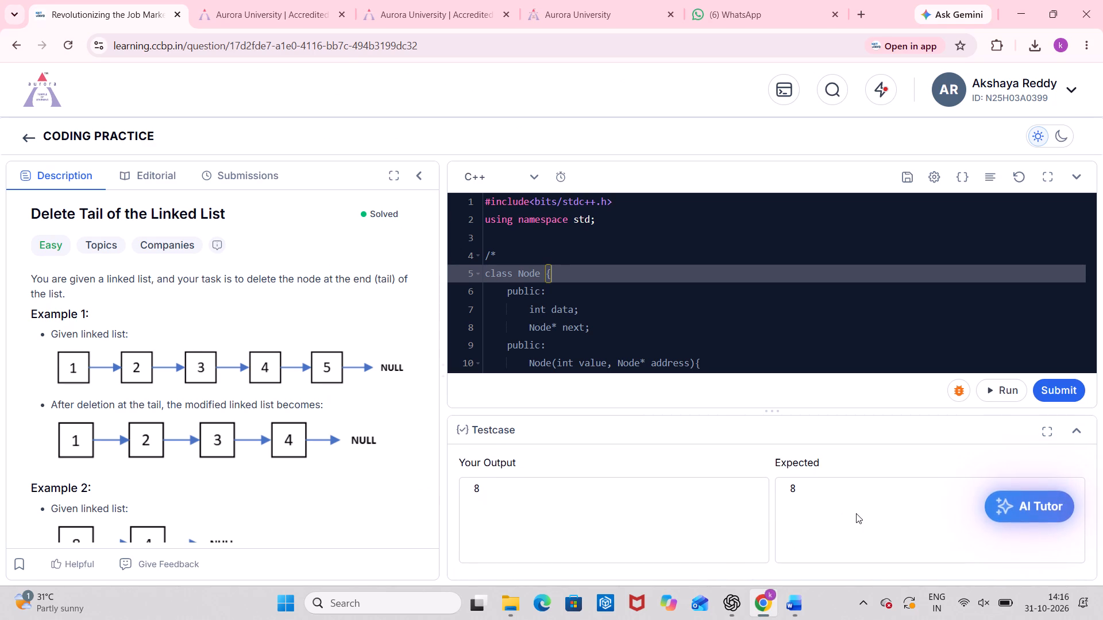
{"action": "key", "text": "shift+super+s"}
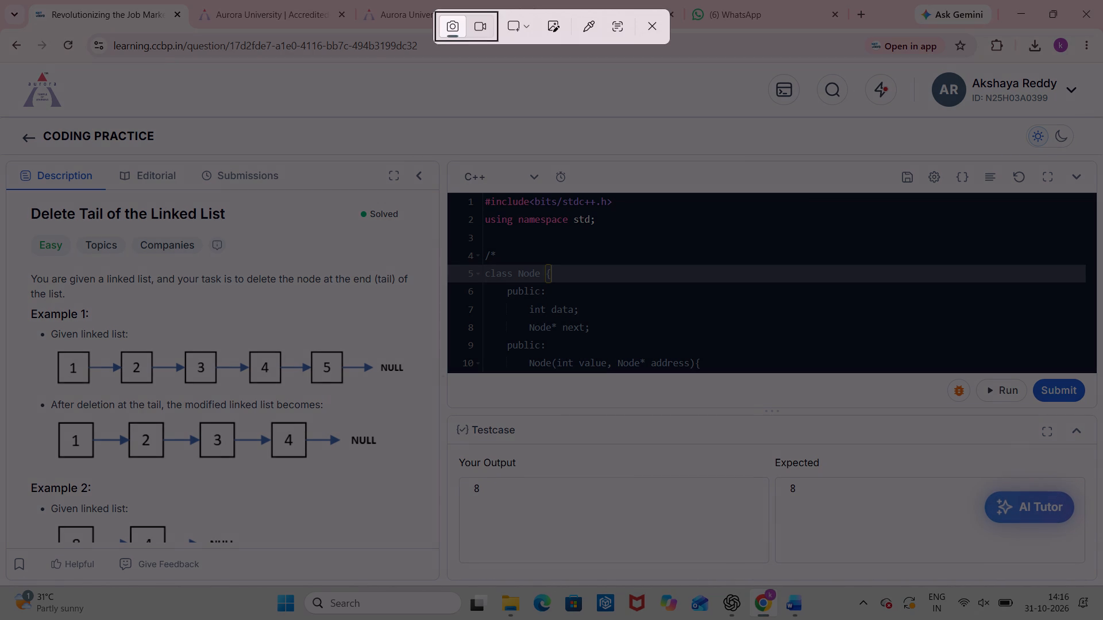
{"action": "left_click_drag", "start_coordinate": [0, 63], "coordinate": [1102, 579]}
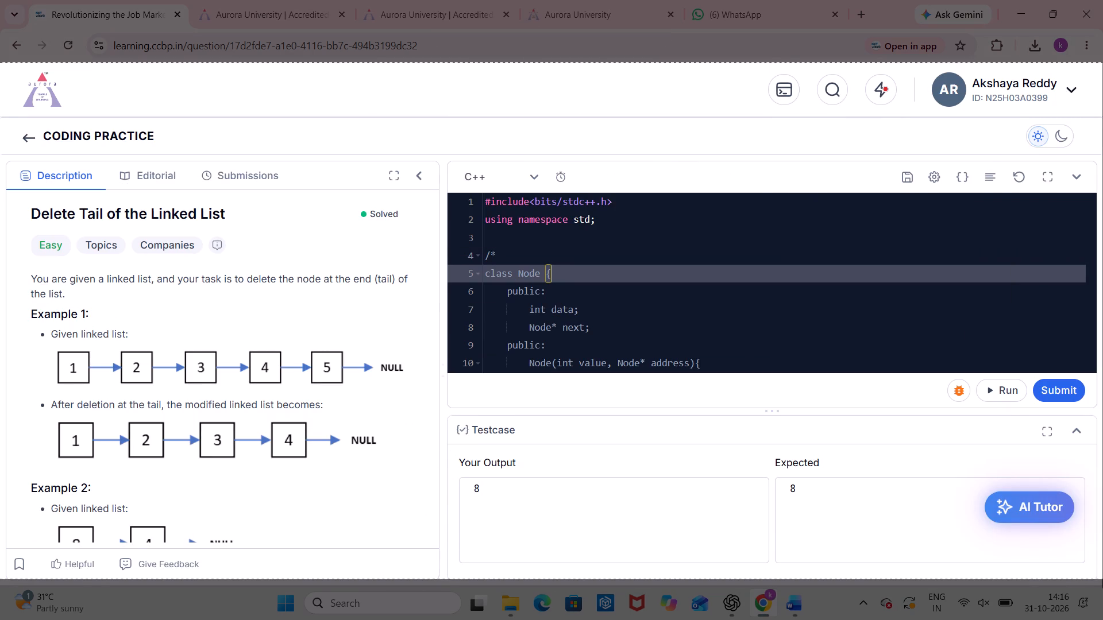
{"action": "left_click_drag", "start_coordinate": [1102, 579], "coordinate": [1102, 580]}
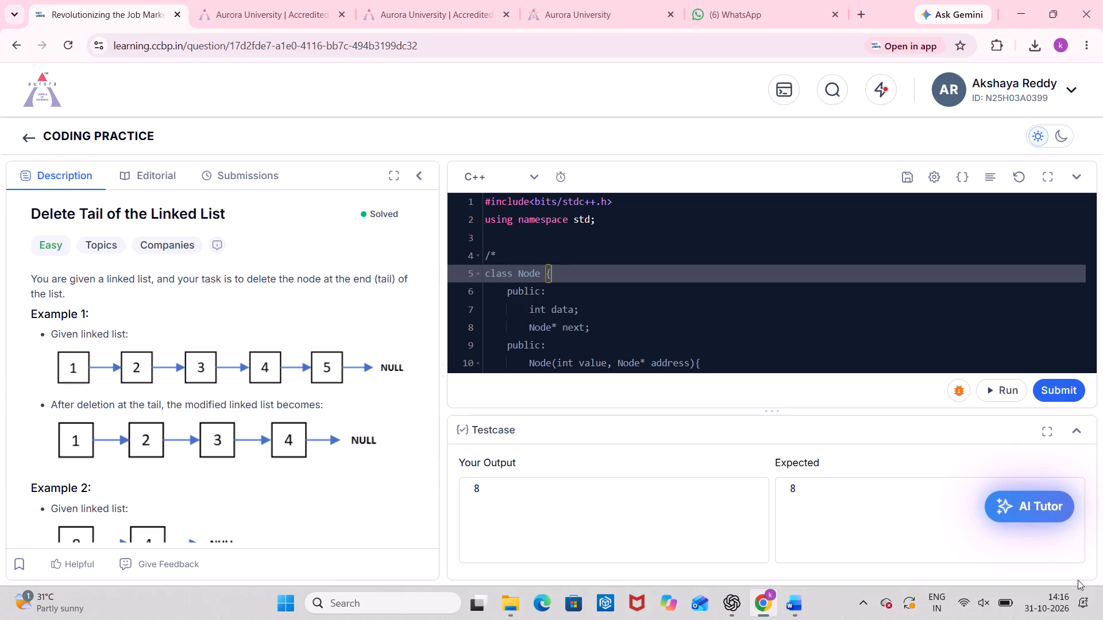
{"action": "left_click", "coordinate": [804, 610]}
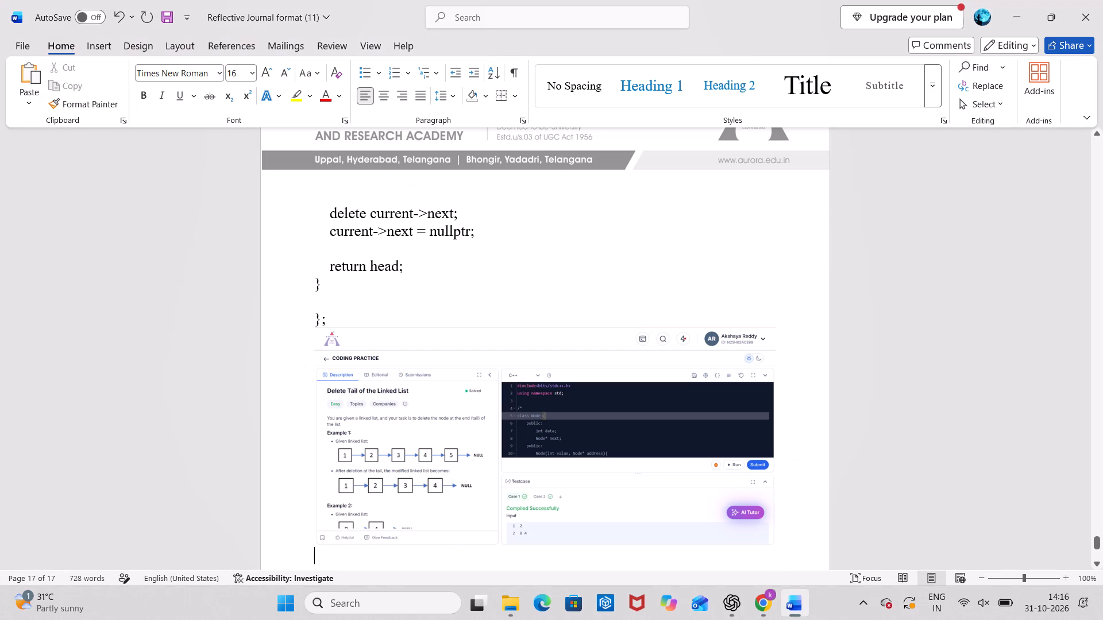
{"action": "key", "text": "ctrl+v"}
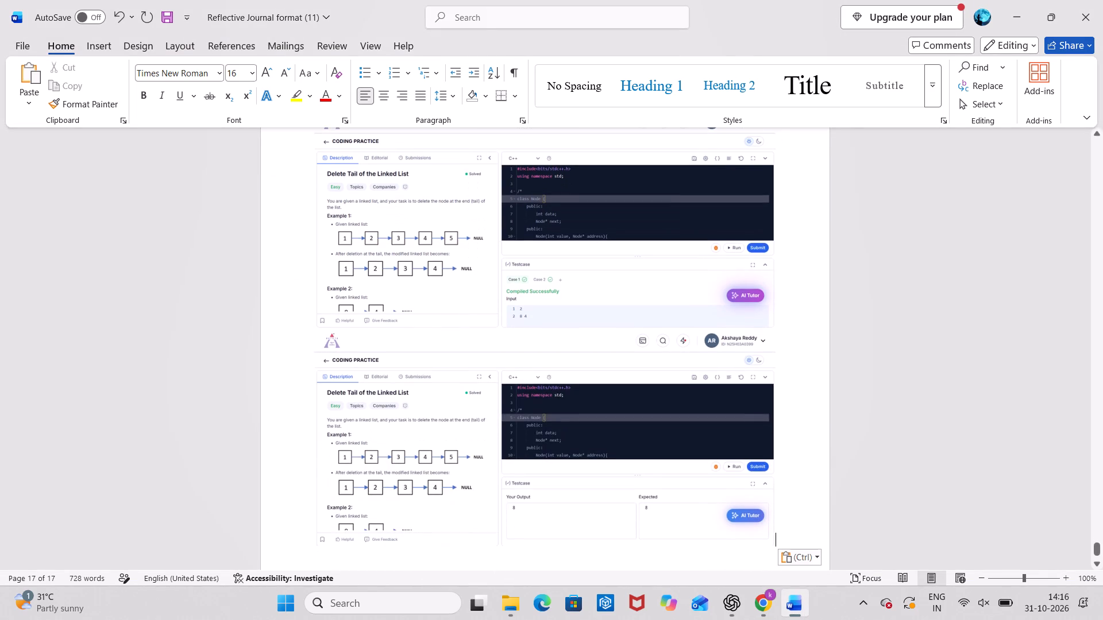
Add the item number "7)" on a new page after the last Delete Tail screenshot, followed by a new line.
{"action": "scroll", "coordinate": [693, 493], "scroll_direction": "down", "scroll_amount": 2}
{"action": "key", "text": "Return"}
{"action": "key", "text": "Return"}
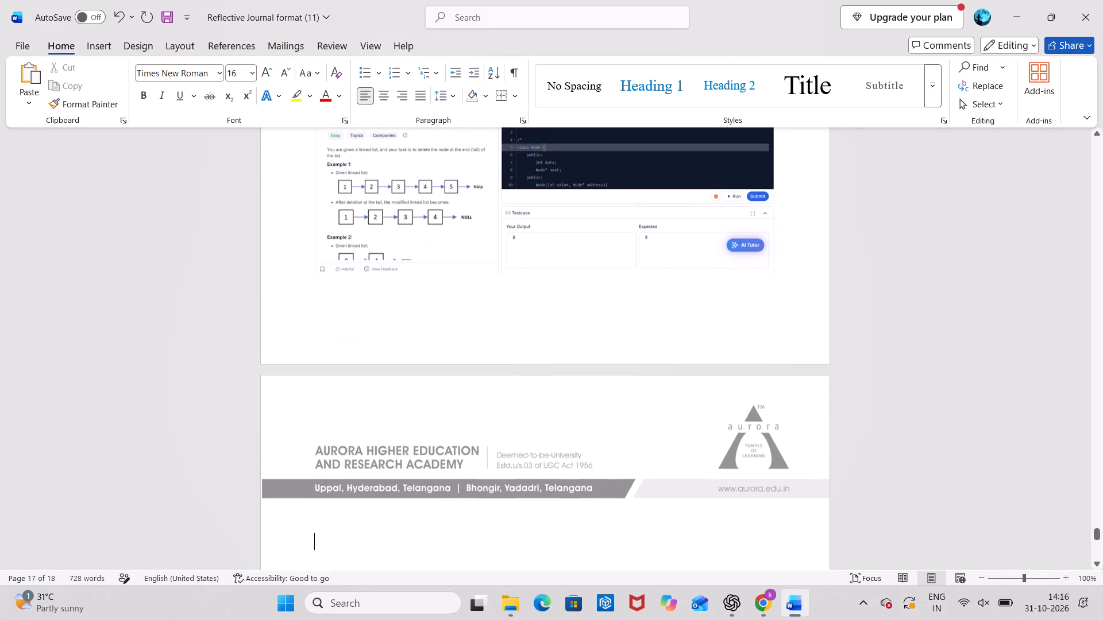
{"action": "key", "text": "7"}
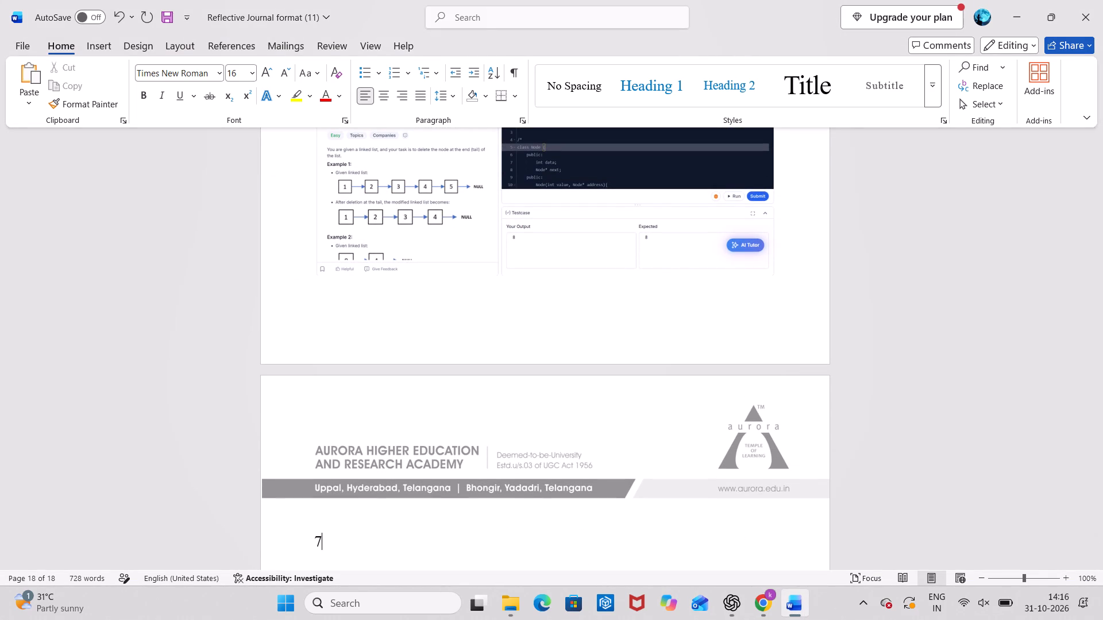
{"action": "key", "text": "shift+parenright"}
{"action": "key", "text": "Return"}
Open the Delete Kth Node of the Linked List problem in Chrome, capture its page, and paste the screenshot below "7)" in Word.
{"action": "left_click", "coordinate": [759, 605]}
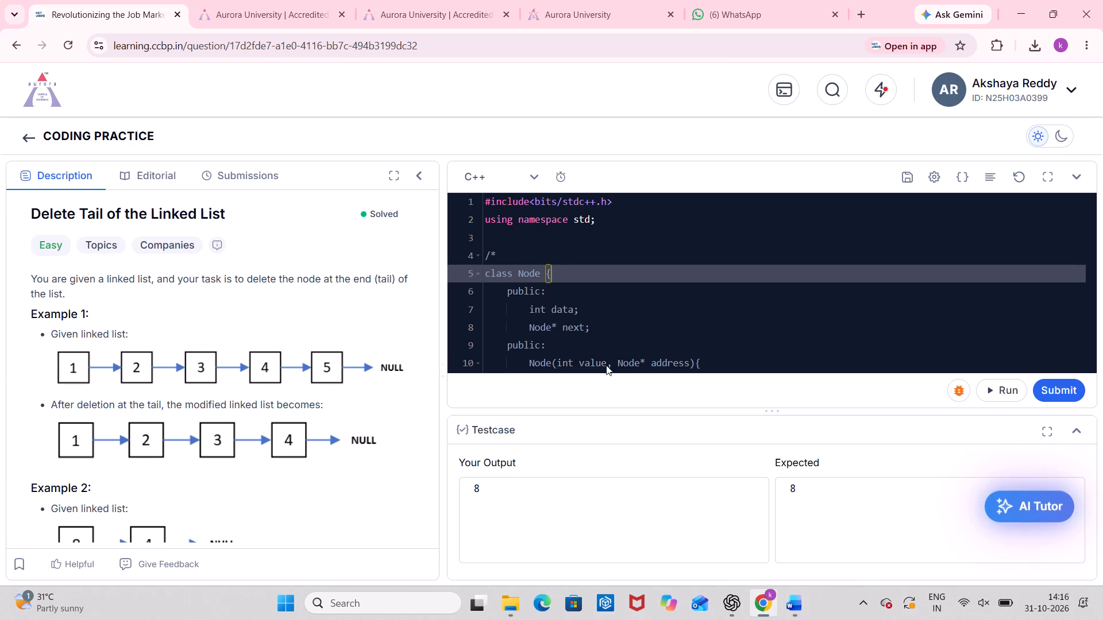
{"action": "left_click", "coordinate": [34, 141]}
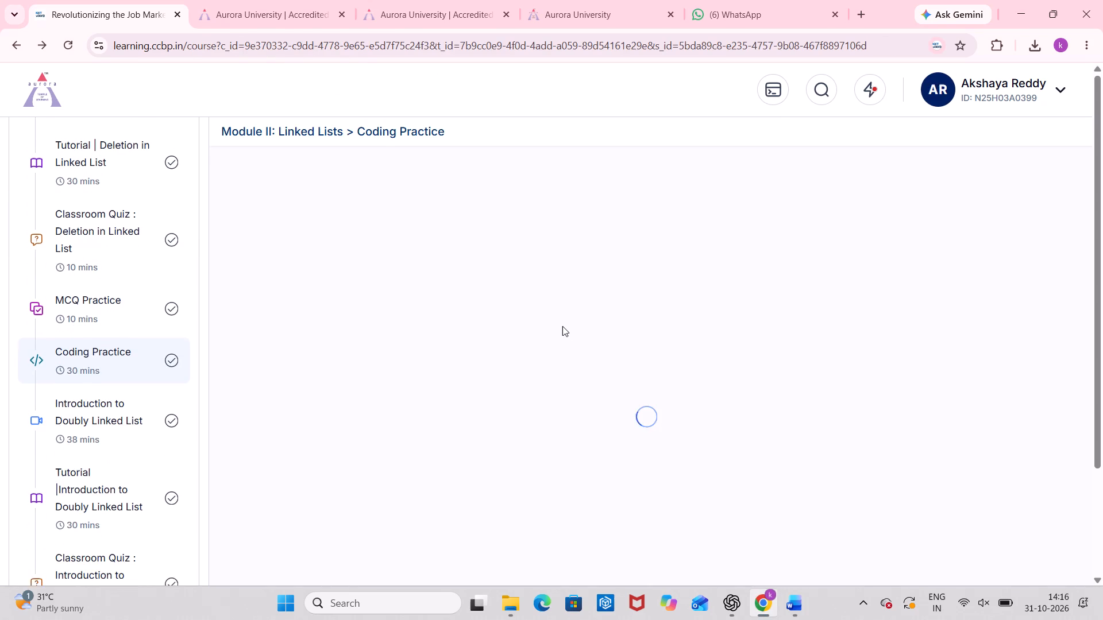
{"action": "left_click", "coordinate": [515, 428]}
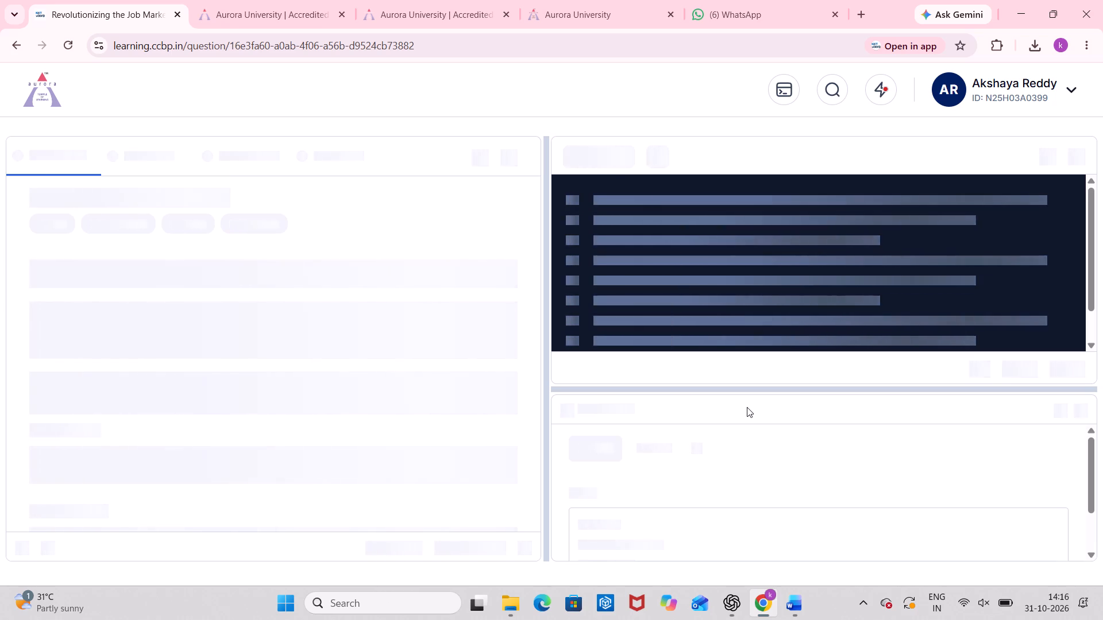
{"action": "key", "text": "shift+super+s"}
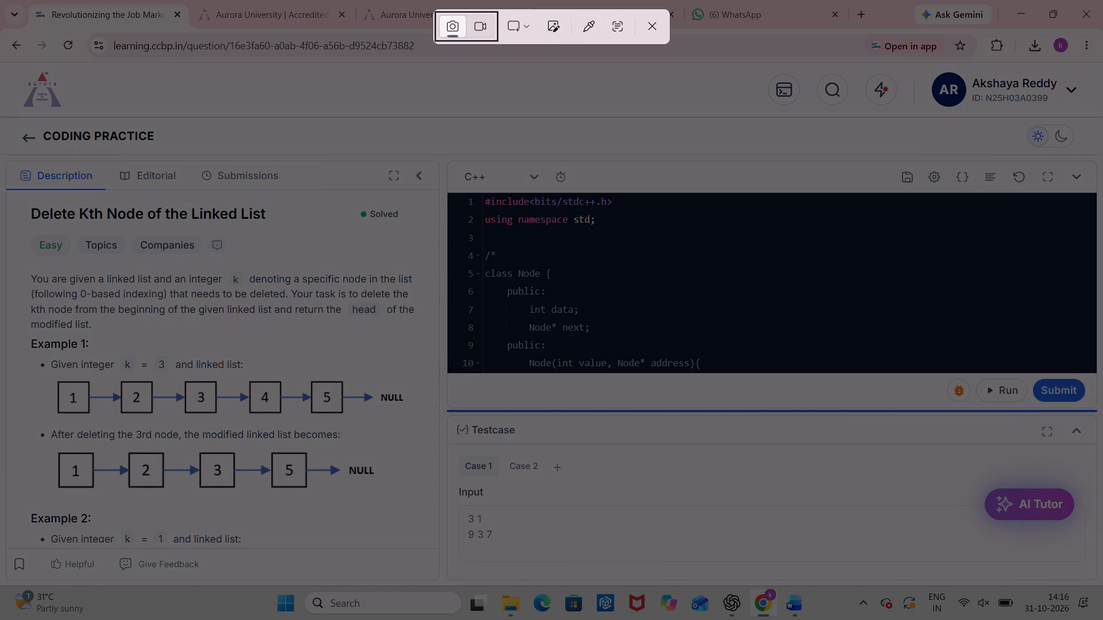
{"action": "left_click_drag", "start_coordinate": [0, 63], "coordinate": [1102, 497]}
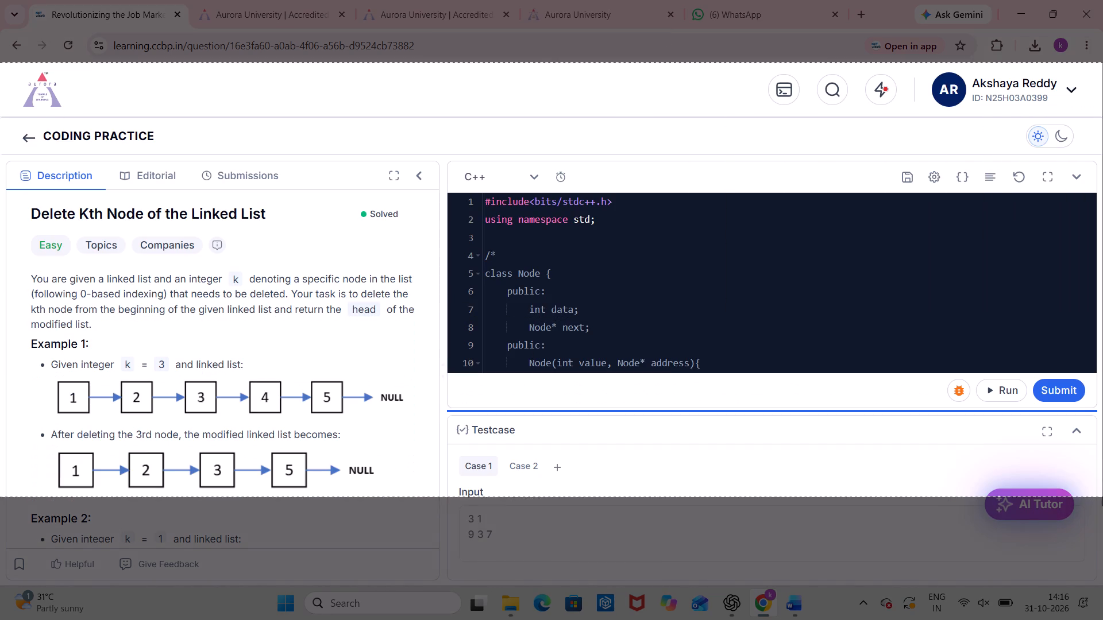
{"action": "left_click_drag", "start_coordinate": [1102, 497], "coordinate": [1102, 584]}
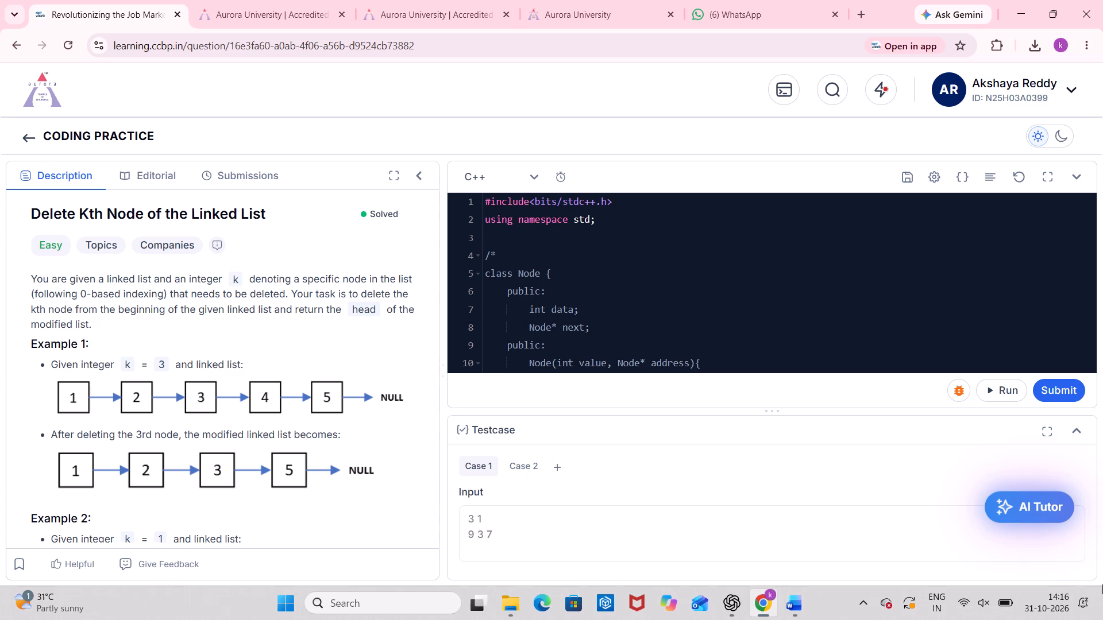
{"action": "left_click", "coordinate": [792, 599]}
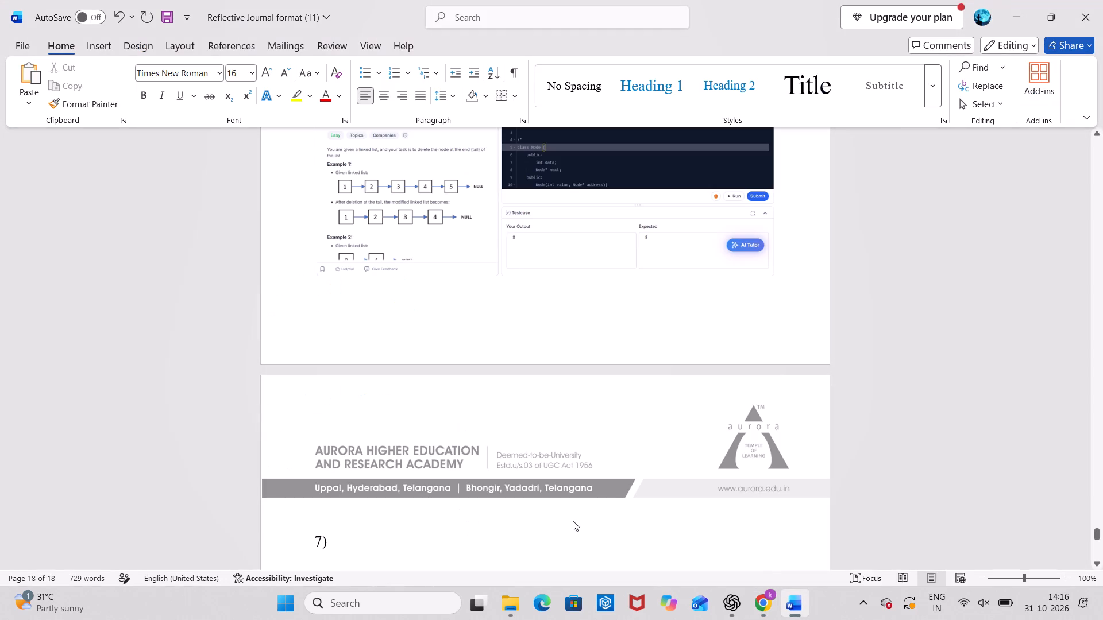
{"action": "key", "text": "ctrl+v"}
Add the label "Code:" below the Delete Kth Node problem screenshot and start a new line after it.
{"action": "key", "text": "Return"}
{"action": "key", "text": "Return"}
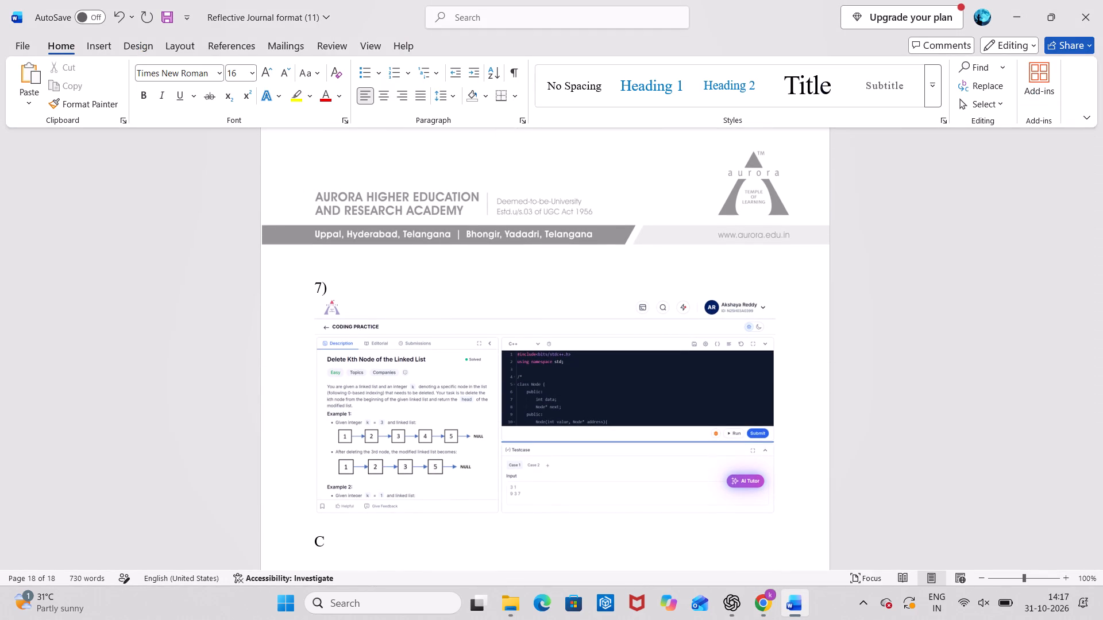
{"action": "type", "text": "ode"}
{"action": "key", "text": "shift+colon"}
{"action": "key", "text": "Return"}
Copy the complete Delete Kth Node C++ code from Chrome and paste it below "Code:" in Word, followed by a new line.
{"action": "left_click", "coordinate": [768, 606]}
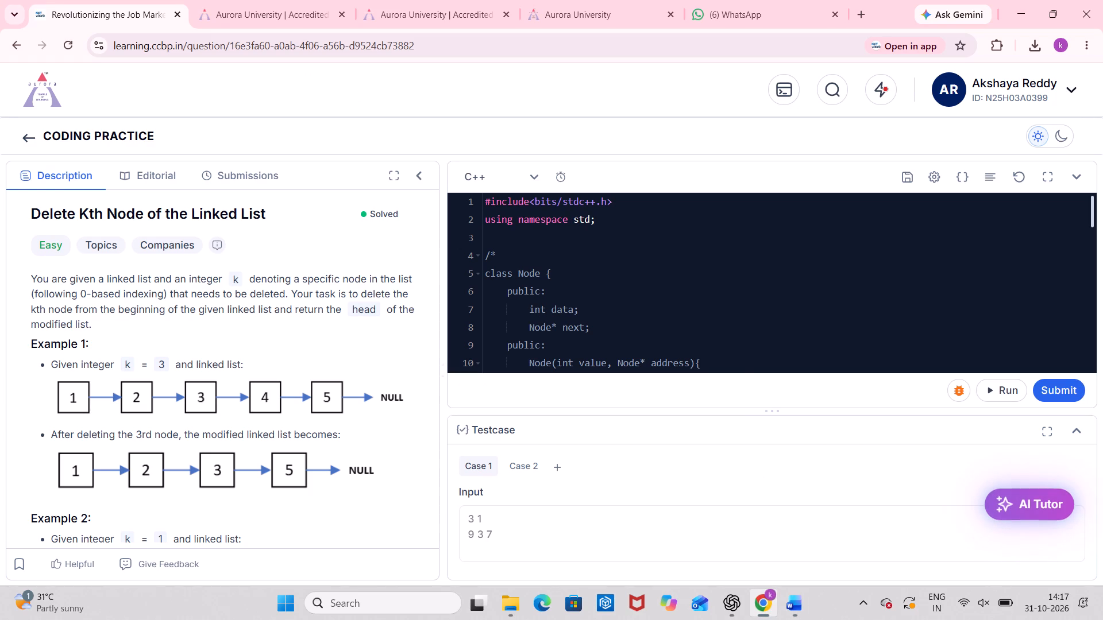
{"action": "left_click", "coordinate": [727, 320]}
{"action": "key", "text": "ctrl+a"}
{"action": "key", "text": "ctrl+c"}
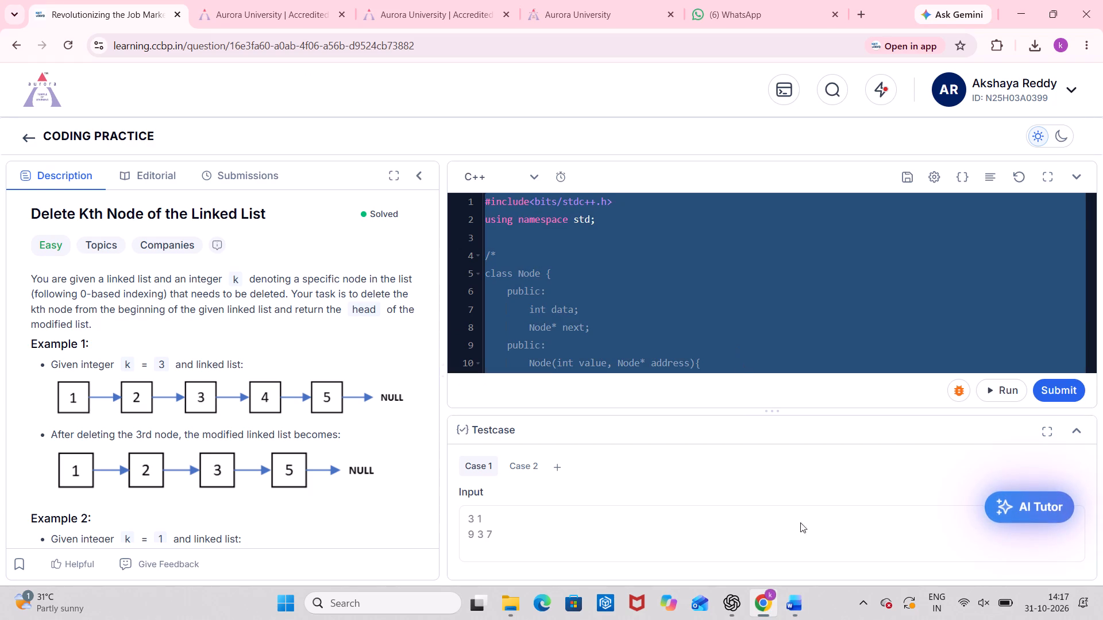
{"action": "left_click", "coordinate": [796, 598]}
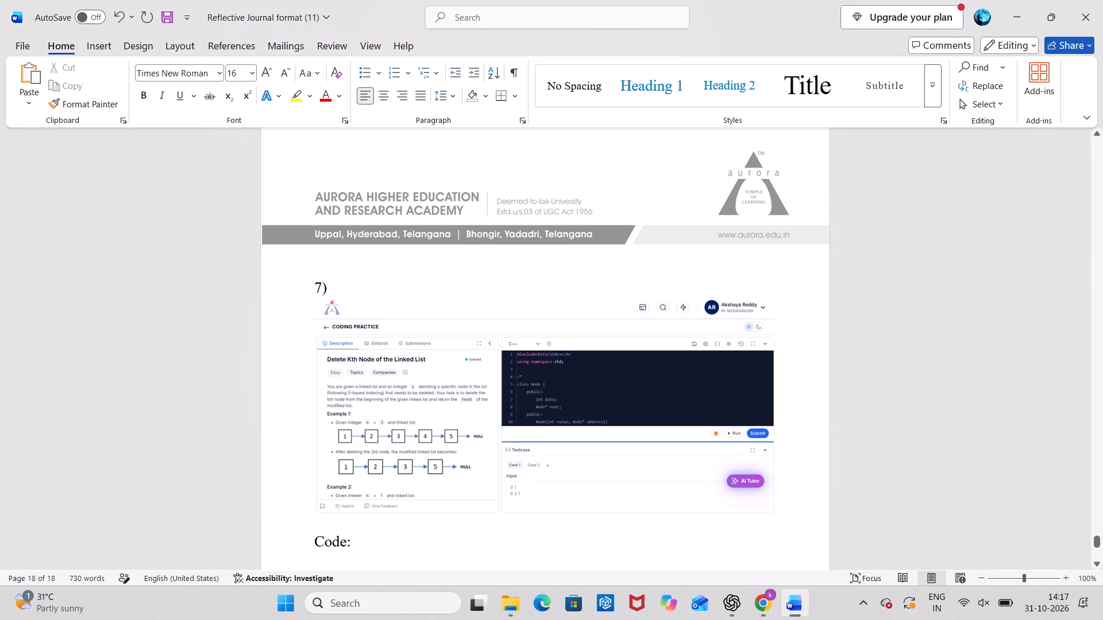
{"action": "key", "text": "ctrl+v"}
{"action": "key", "text": "Return"}
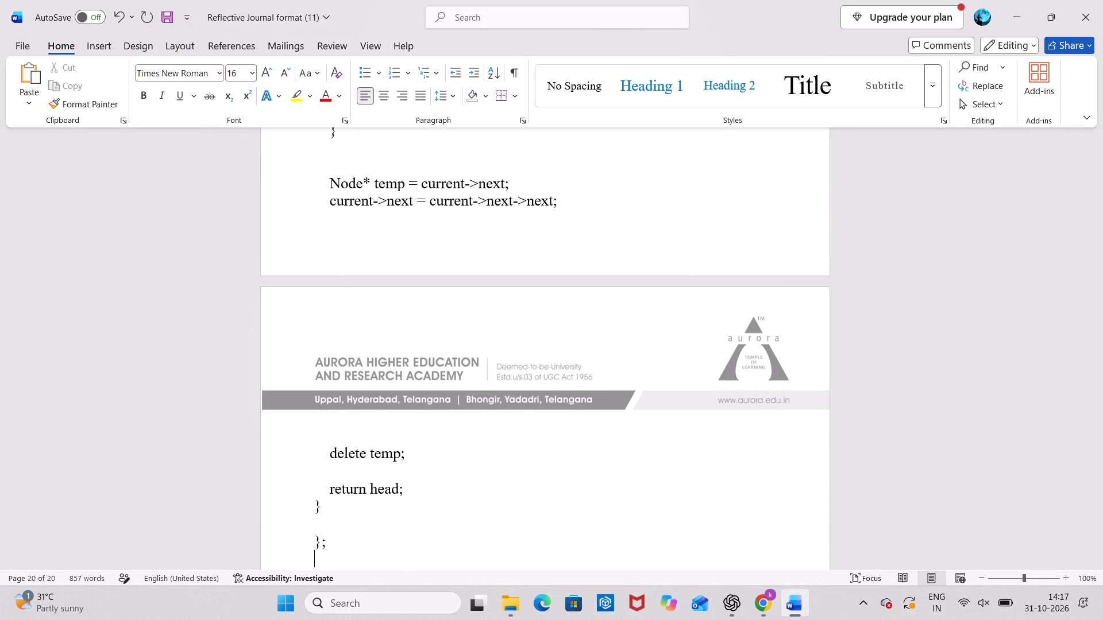
Run the Delete Kth Node code in Chrome, capture the page with its test case result, and paste the screenshot below the code in Word.
{"action": "left_click", "coordinate": [763, 600]}
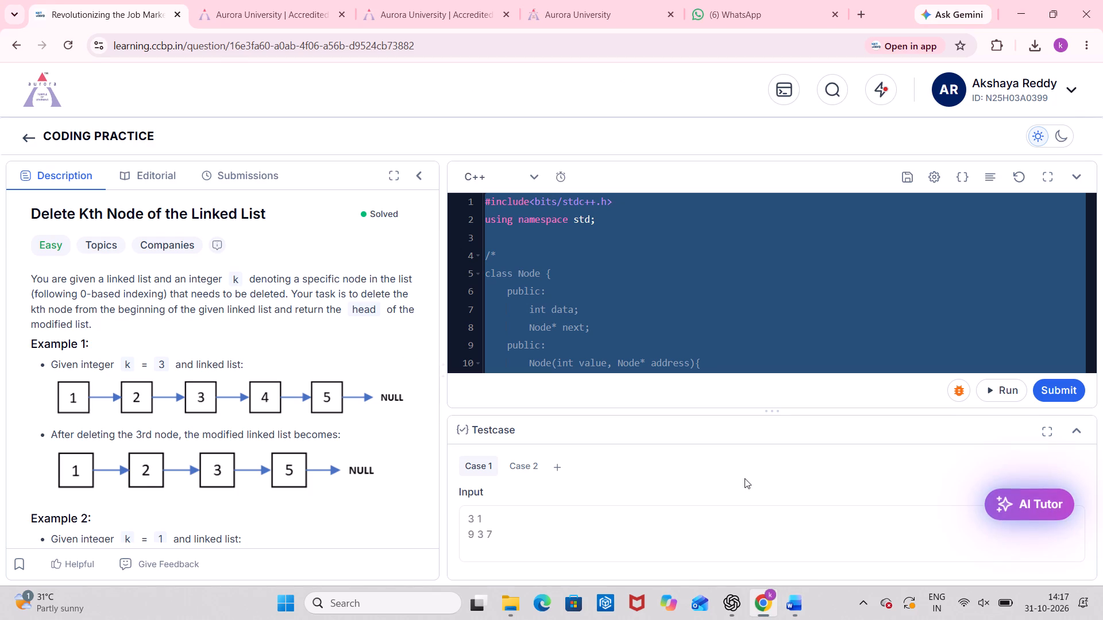
{"action": "left_click", "coordinate": [735, 321]}
{"action": "left_click", "coordinate": [988, 388]}
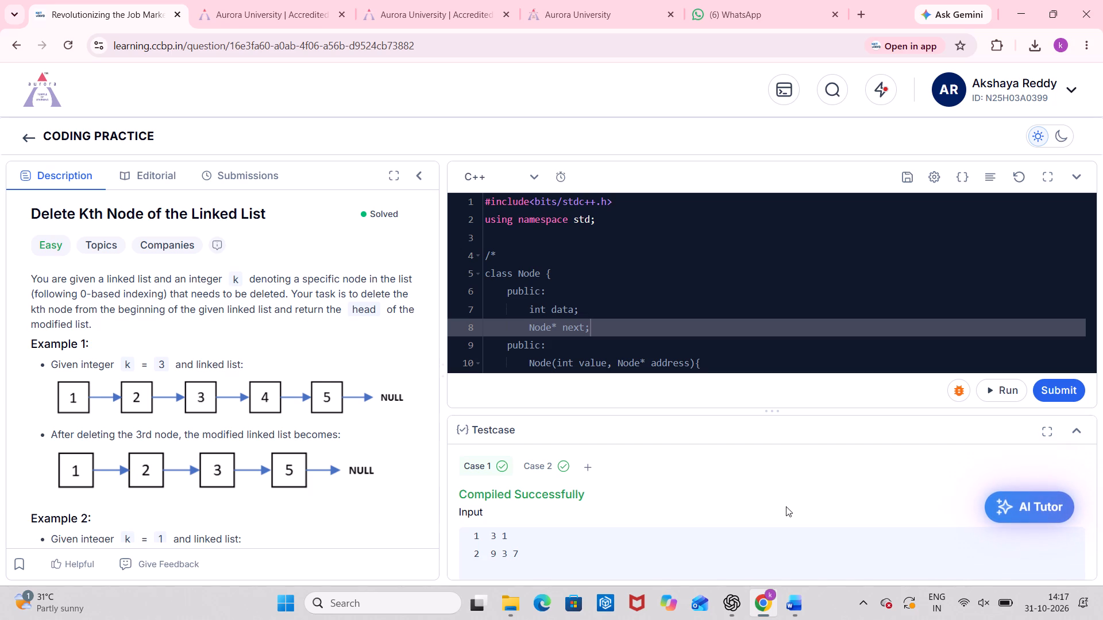
{"action": "key", "text": "shift+super+s"}
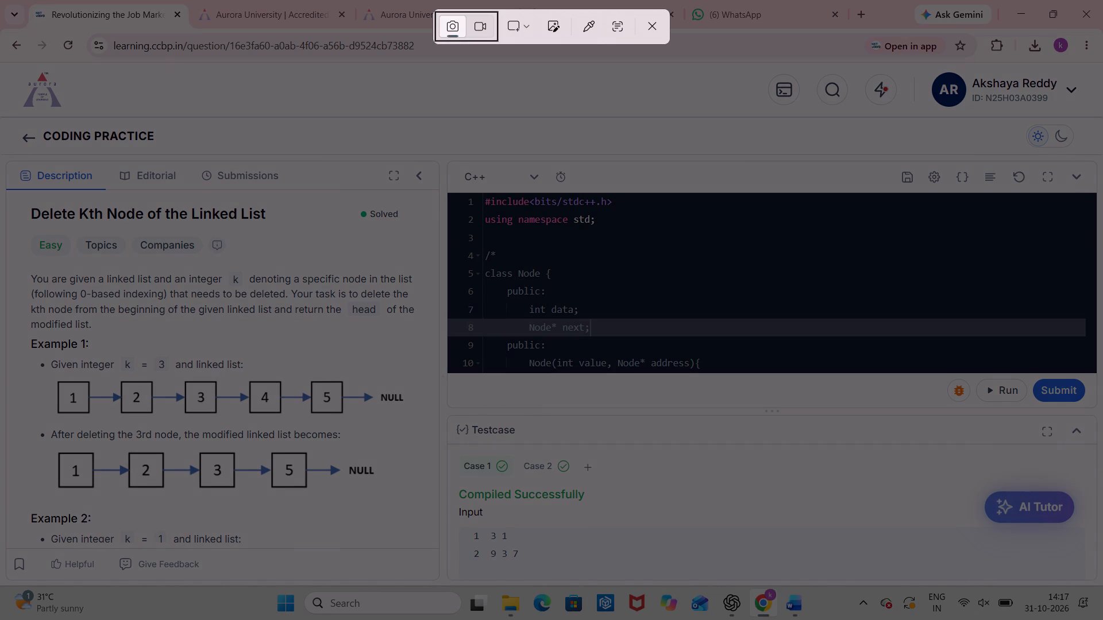
{"action": "left_click_drag", "start_coordinate": [1, 63], "coordinate": [1102, 407]}
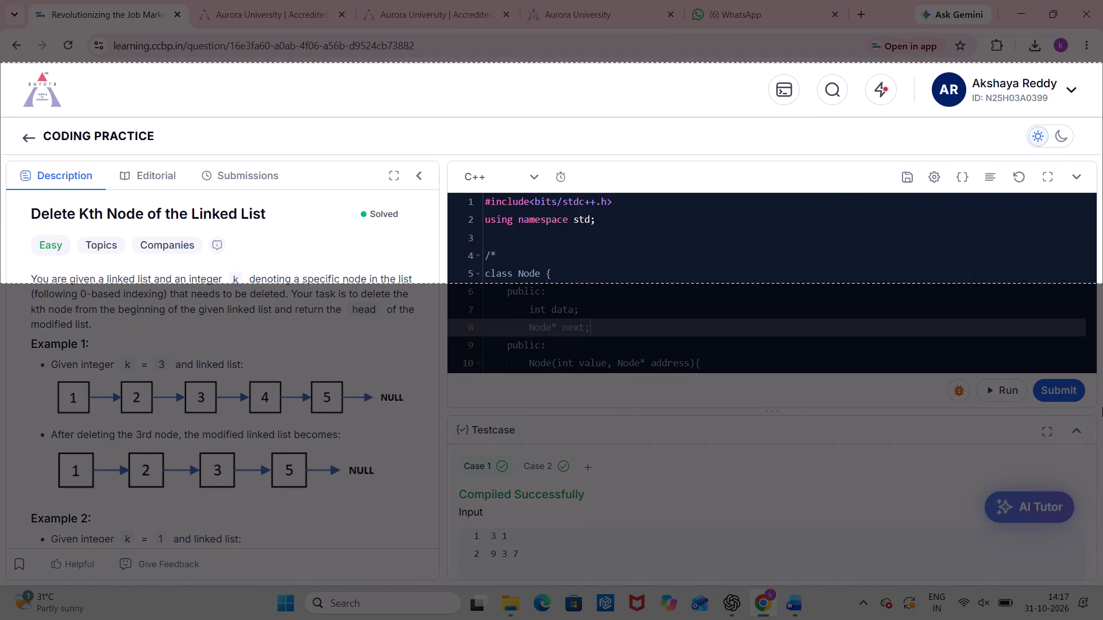
{"action": "left_click_drag", "start_coordinate": [1102, 407], "coordinate": [1102, 583]}
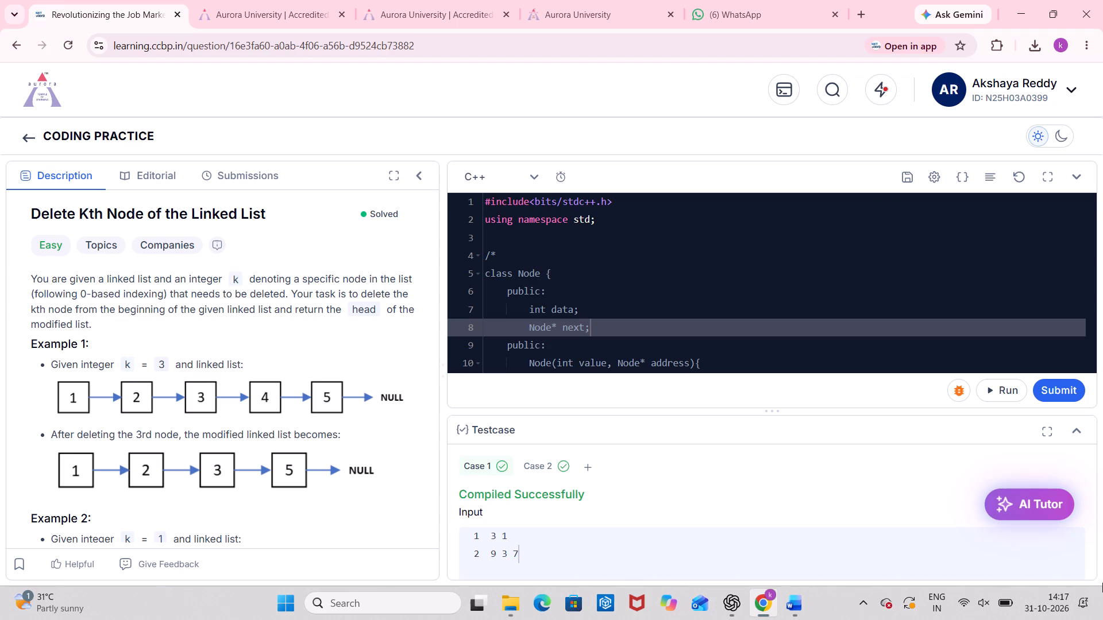
{"action": "left_click", "coordinate": [800, 609]}
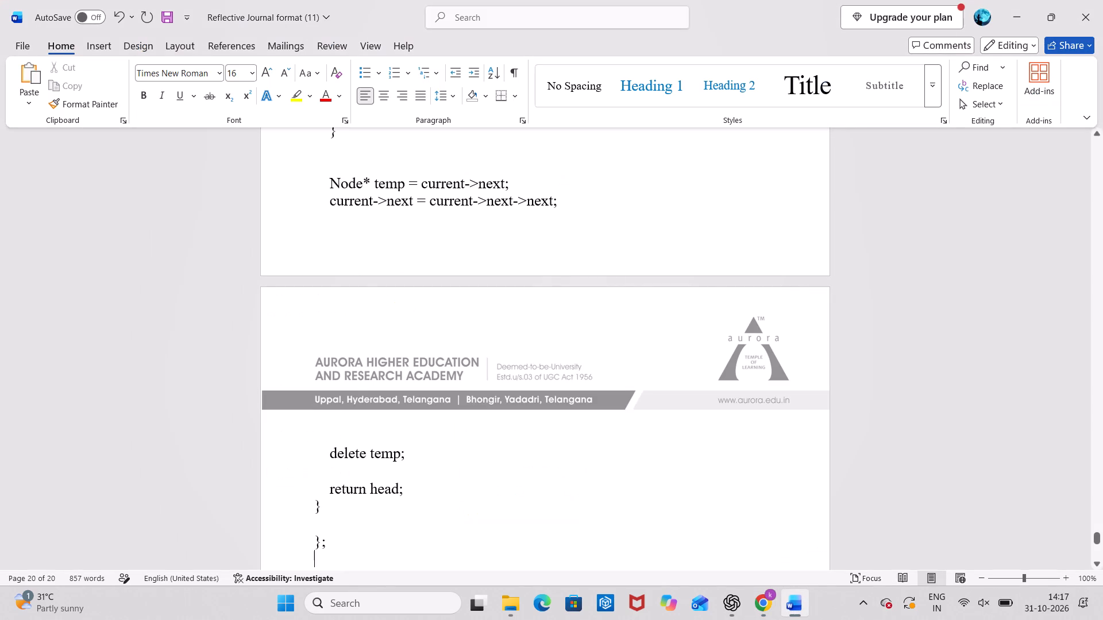
{"action": "key", "text": "ctrl+v"}
{"action": "key", "text": "Return"}
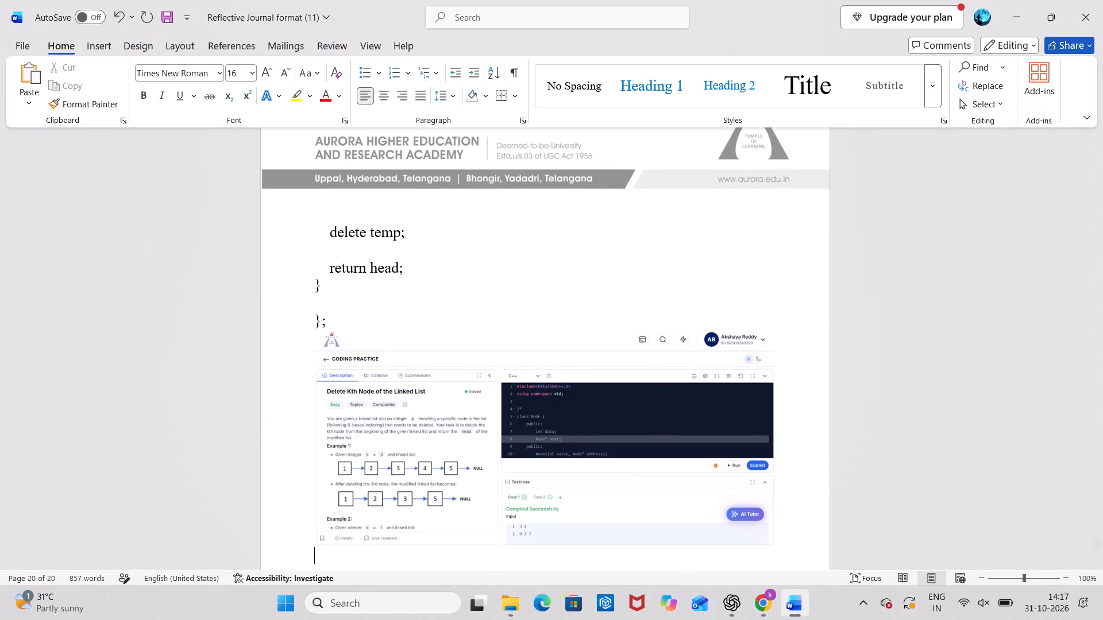
Capture the Delete Kth Node page in Chrome showing Your Output and Expected, and paste it below the previous run screenshot in Word.
{"action": "left_click", "coordinate": [759, 609]}
{"action": "scroll", "coordinate": [722, 484], "scroll_direction": "down", "scroll_amount": 1}
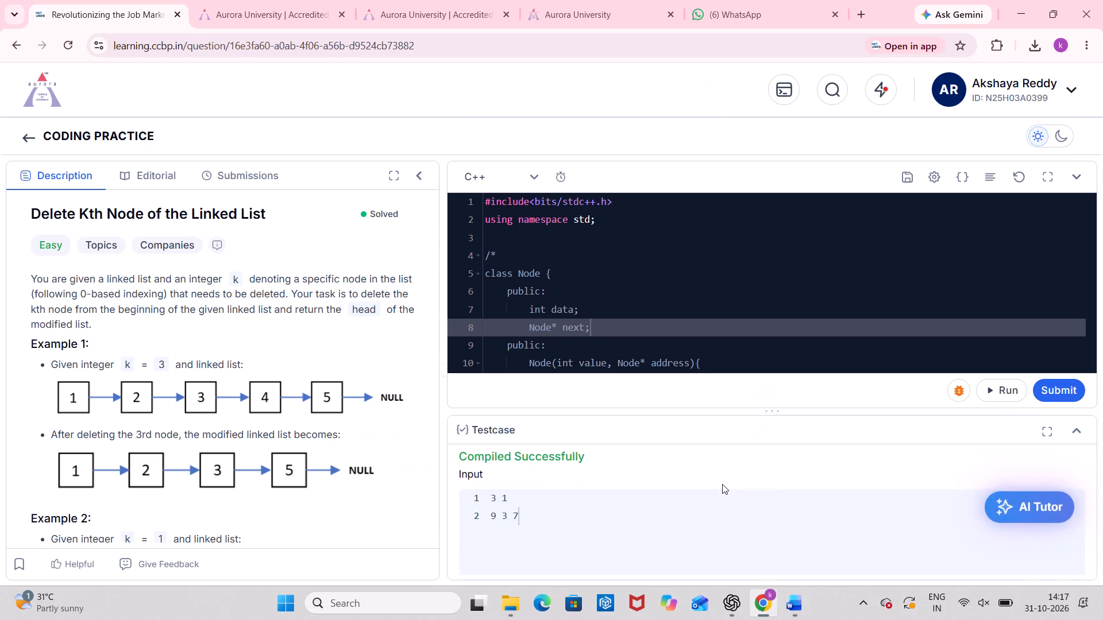
{"action": "scroll", "coordinate": [722, 484], "scroll_direction": "down", "scroll_amount": 2}
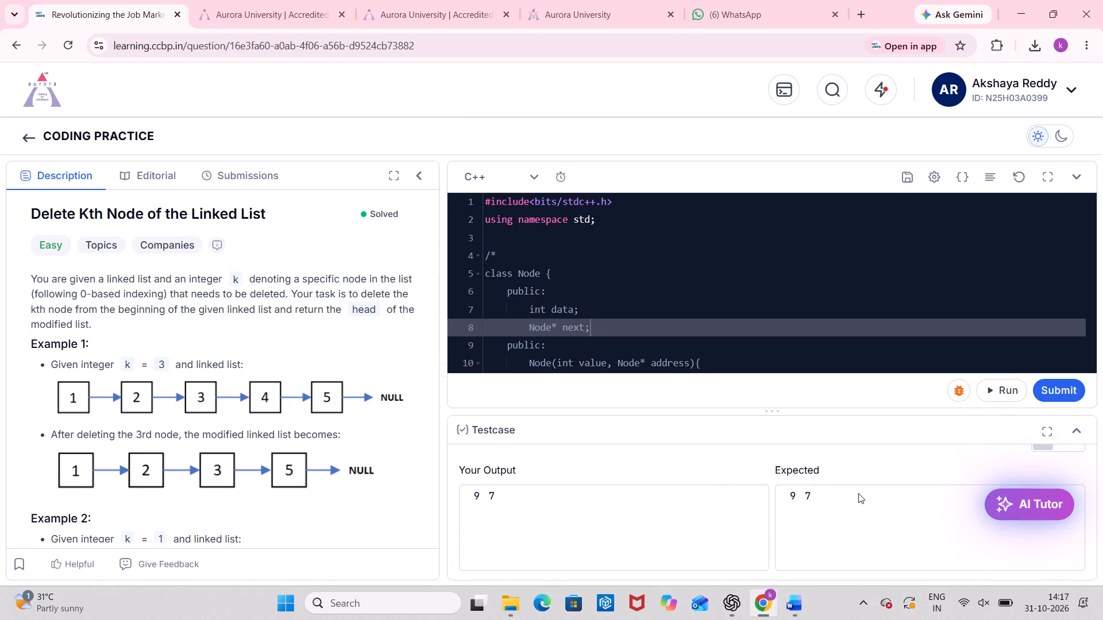
{"action": "key", "text": "shift+super+s"}
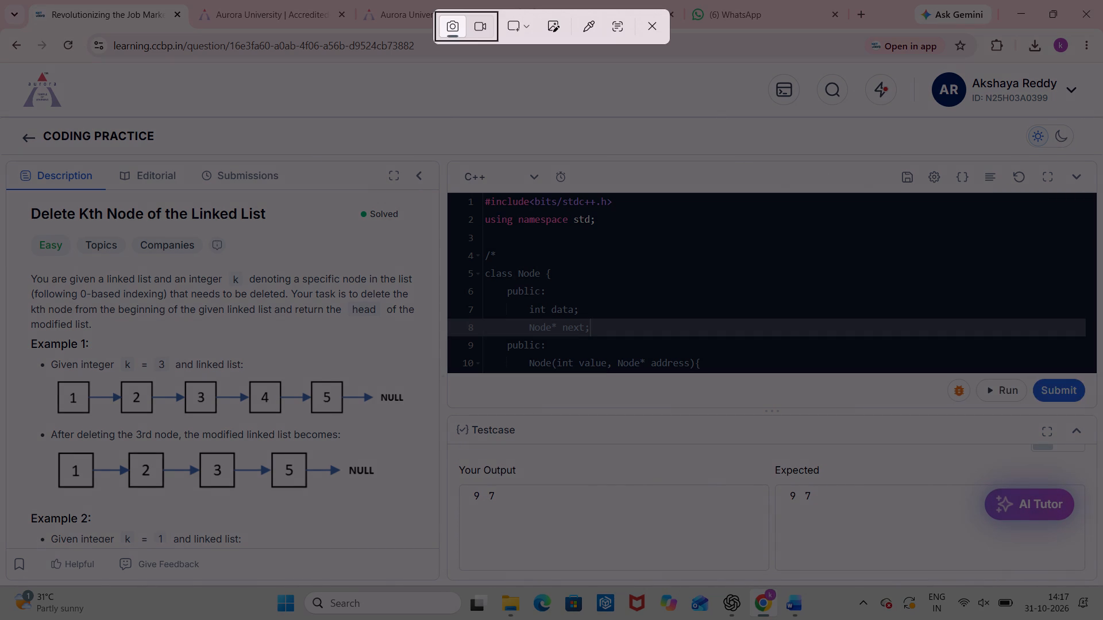
{"action": "left_click_drag", "start_coordinate": [0, 63], "coordinate": [884, 241]}
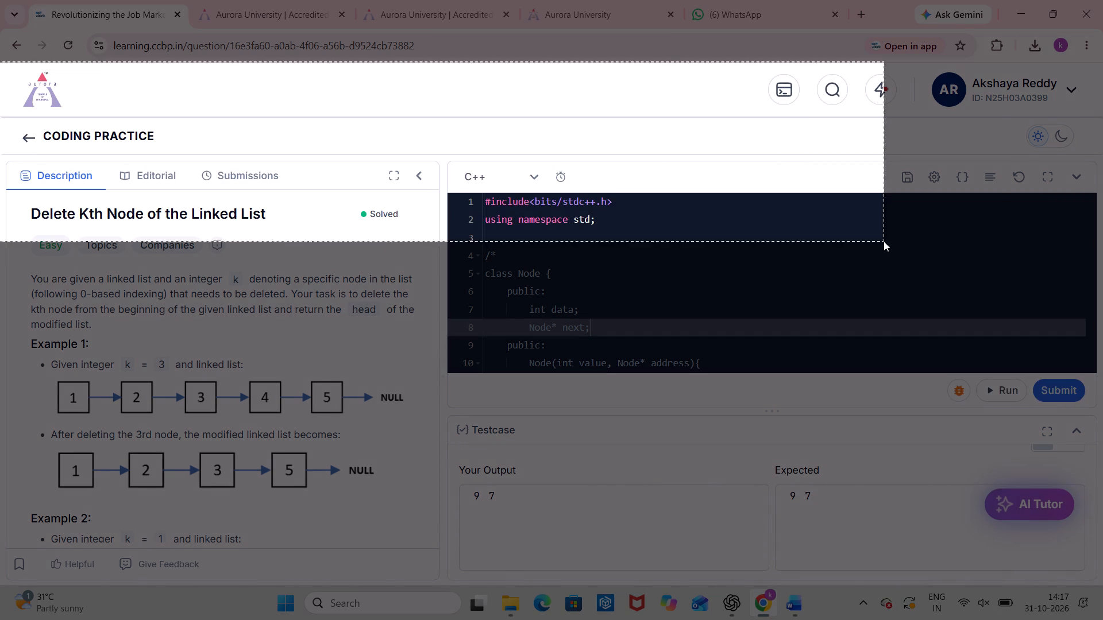
{"action": "left_click_drag", "start_coordinate": [884, 241], "coordinate": [1102, 582]}
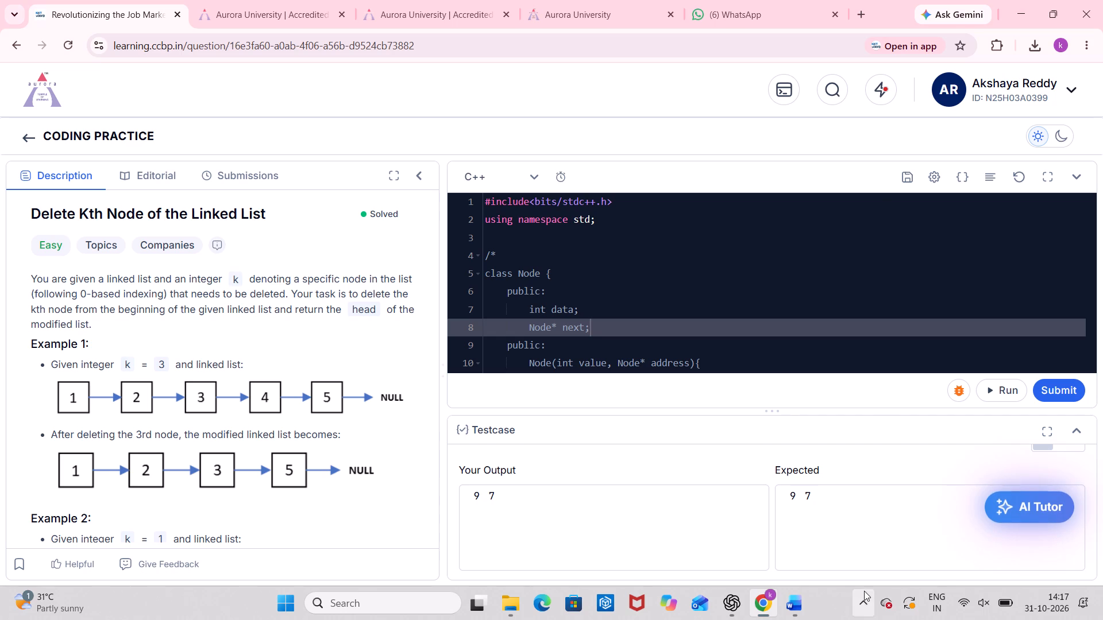
{"action": "left_click", "coordinate": [803, 609]}
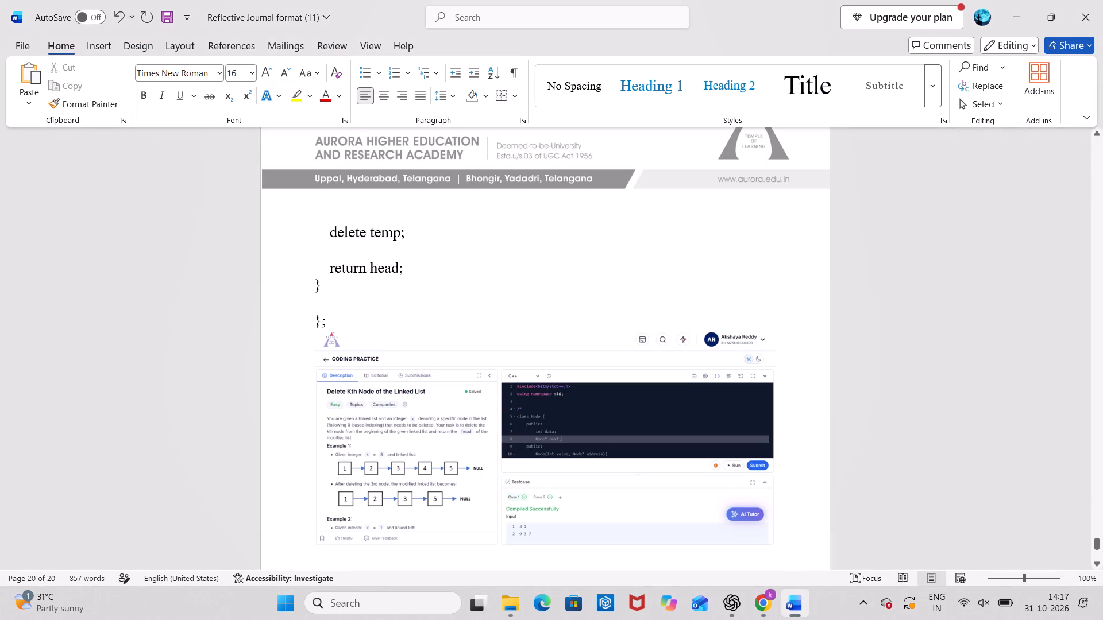
{"action": "key", "text": "ctrl+v"}
{"action": "key", "text": "Return"}
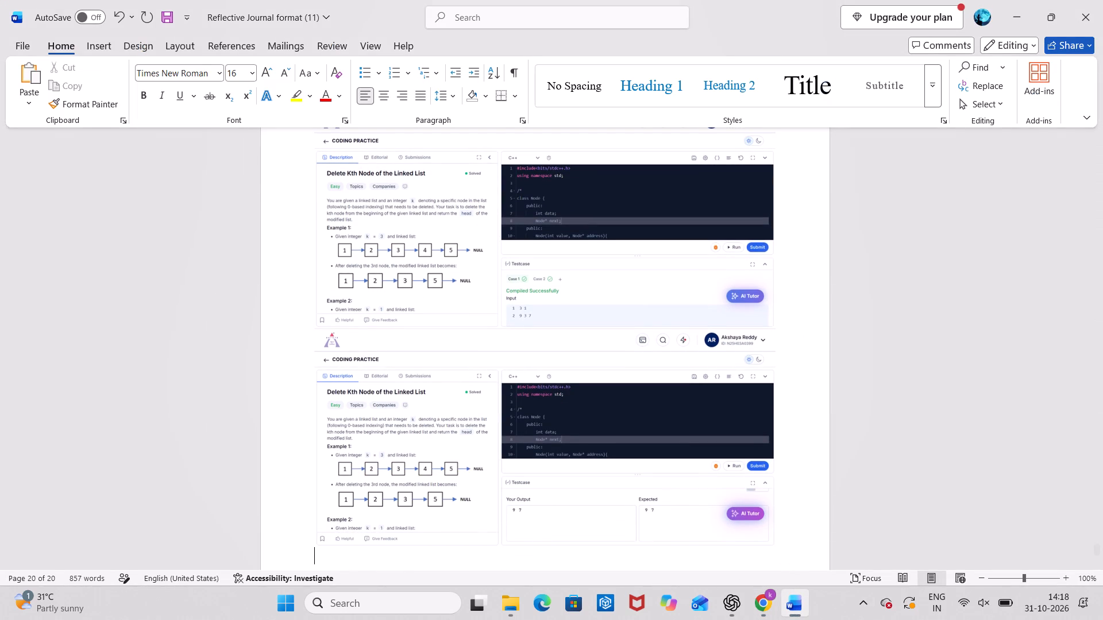
{"action": "key", "text": "Return"}
Look back through the Word report's preceding Delete Kth Node, Delete Tail and Delete Head sections, checking their numbering and content.
{"action": "scroll", "coordinate": [683, 451], "scroll_direction": "up", "scroll_amount": 4}
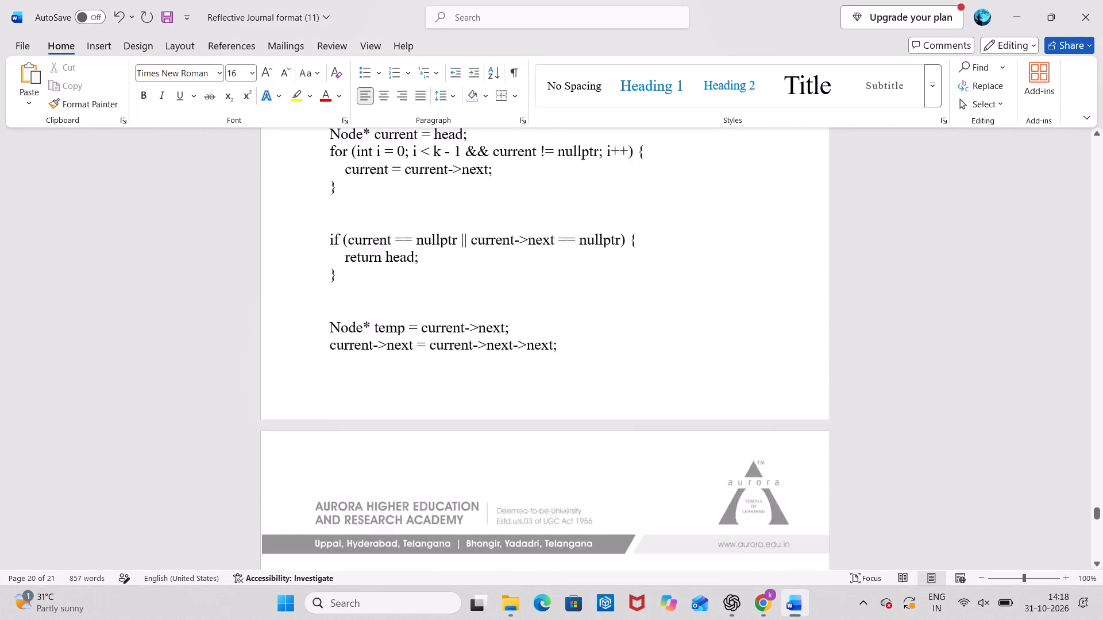
{"action": "scroll", "coordinate": [683, 451], "scroll_direction": "up", "scroll_amount": 6}
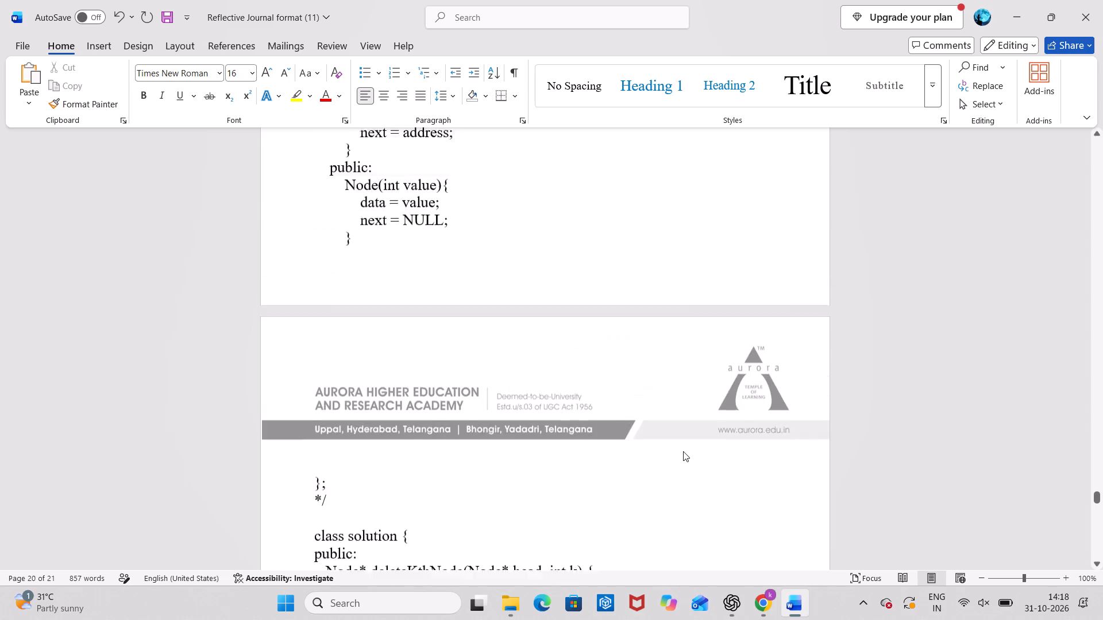
{"action": "scroll", "coordinate": [683, 451], "scroll_direction": "up", "scroll_amount": 5}
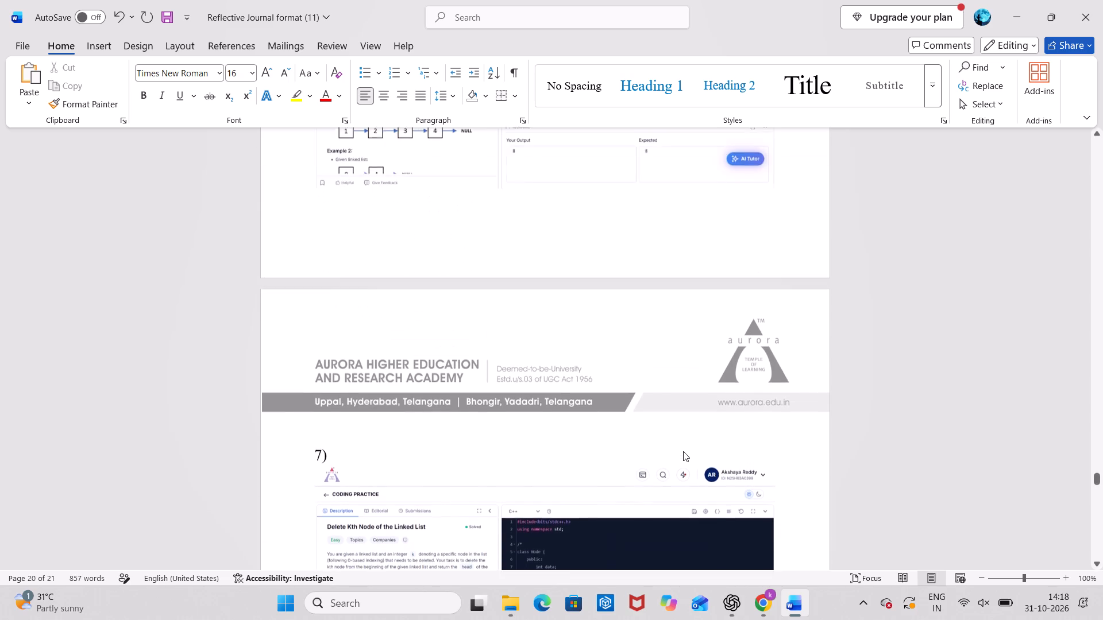
{"action": "scroll", "coordinate": [683, 451], "scroll_direction": "up", "scroll_amount": 6}
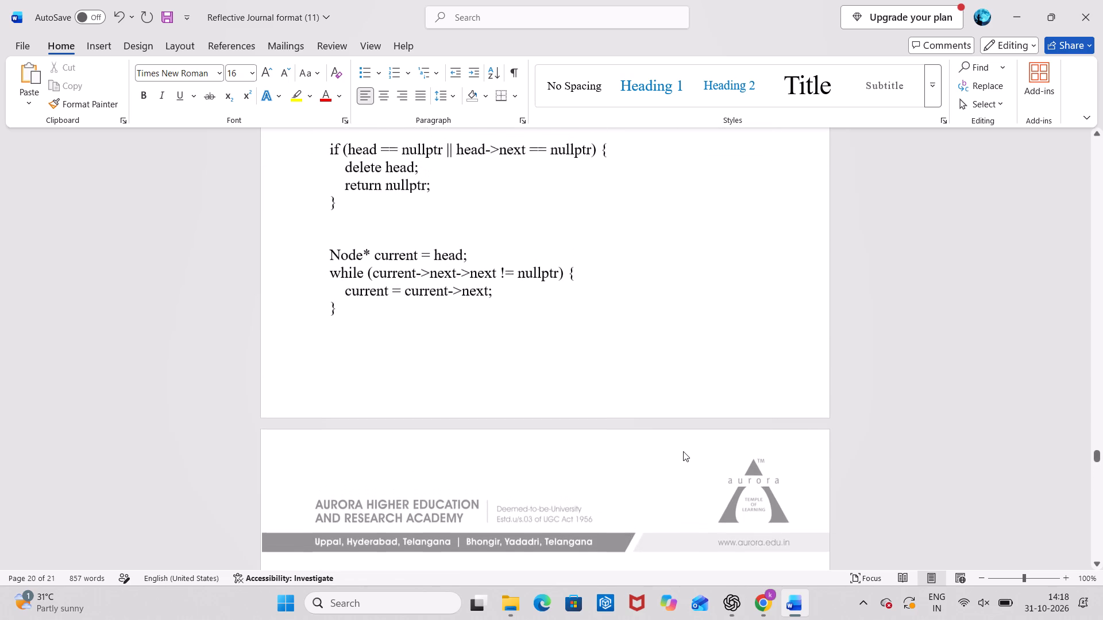
{"action": "scroll", "coordinate": [683, 451], "scroll_direction": "up", "scroll_amount": 4}
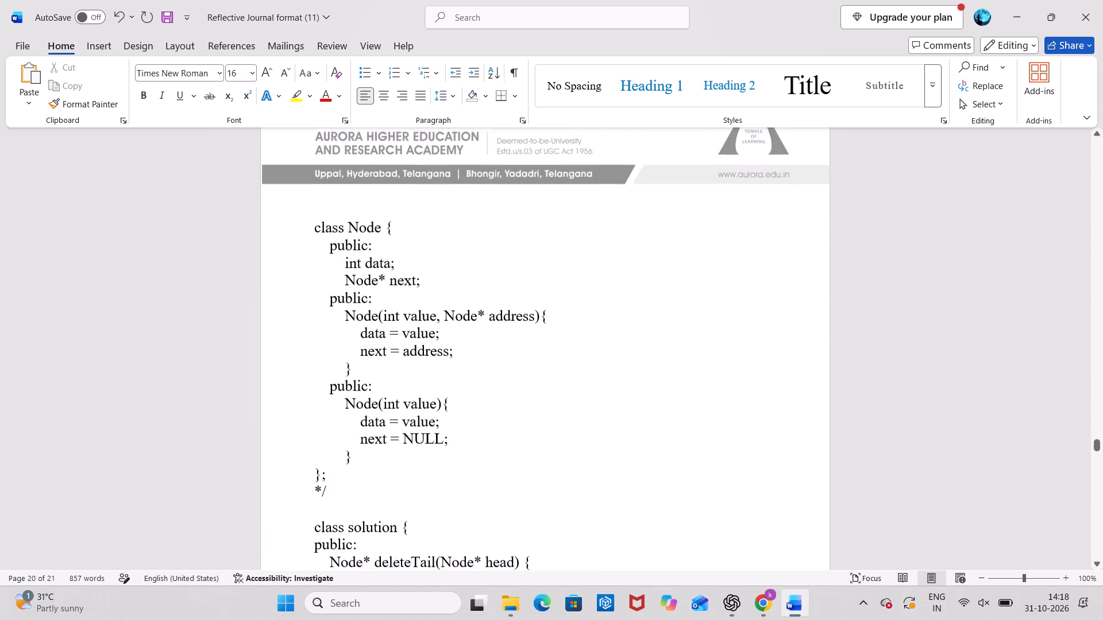
{"action": "scroll", "coordinate": [683, 451], "scroll_direction": "up", "scroll_amount": 6}
Add the number "8)" on a new line below the last Delete Kth Node screenshot and start a line after it.
{"action": "scroll", "coordinate": [683, 451], "scroll_direction": "down", "scroll_amount": 5}
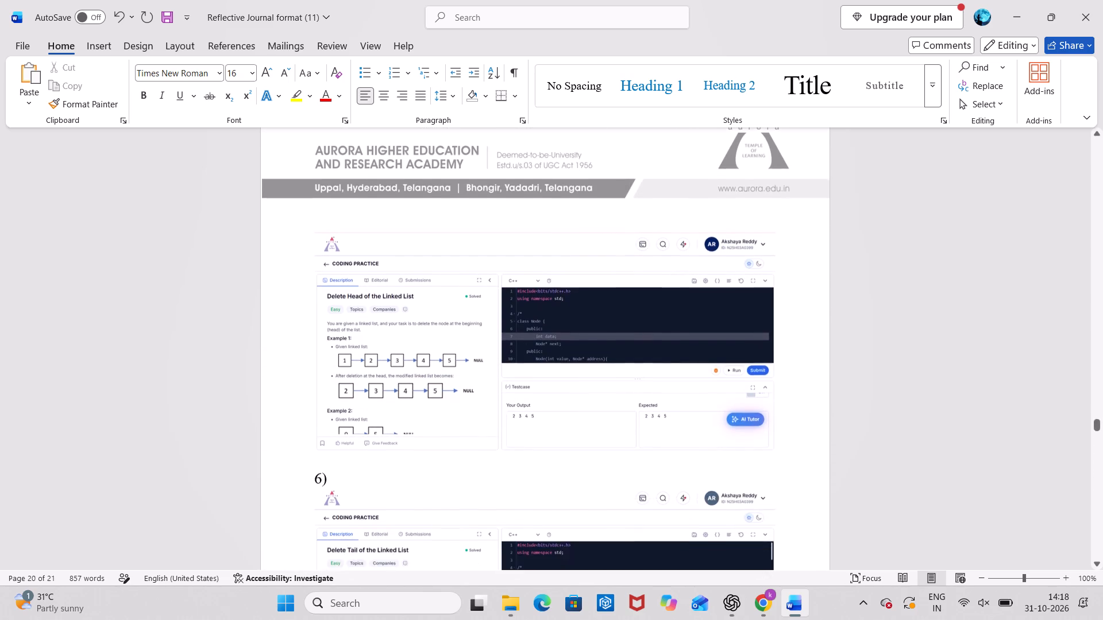
{"action": "scroll", "coordinate": [683, 451], "scroll_direction": "down", "scroll_amount": 12}
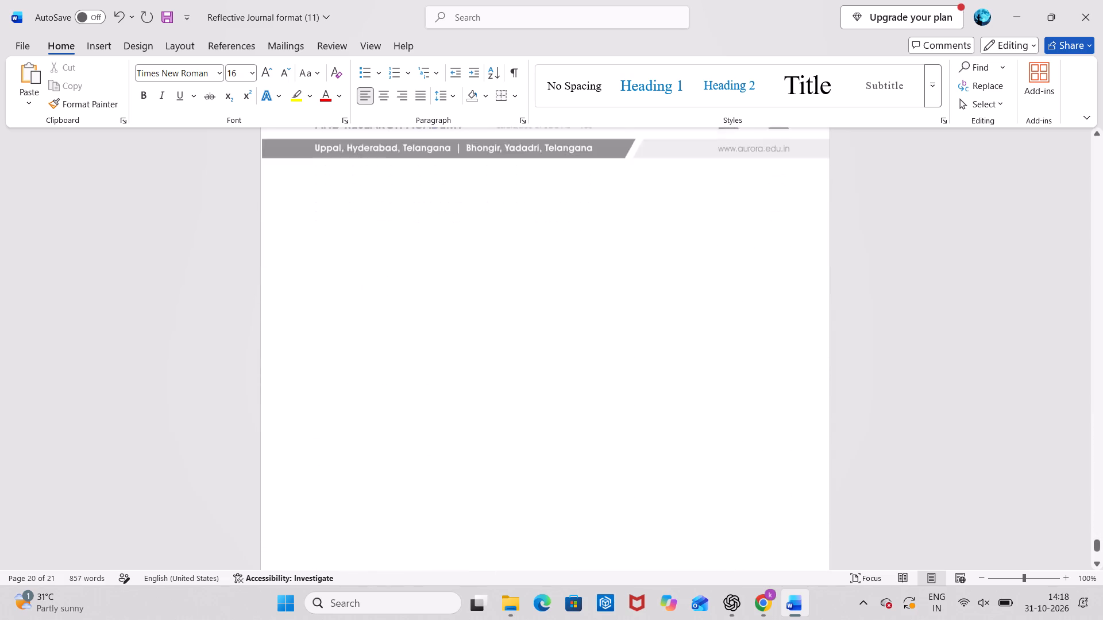
{"action": "scroll", "coordinate": [683, 451], "scroll_direction": "up", "scroll_amount": 2}
{"action": "key", "text": "Return"}
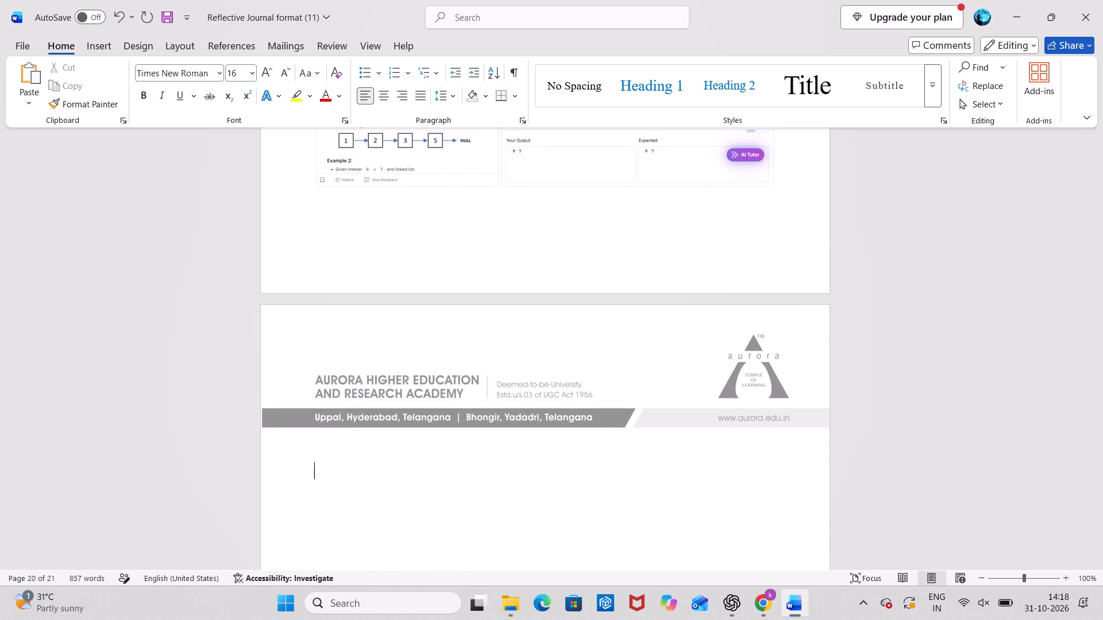
{"action": "key", "text": "8"}
{"action": "key", "text": "shift+parenright"}
{"action": "key", "text": "Return"}
{"action": "scroll", "coordinate": [712, 417], "scroll_direction": "up", "scroll_amount": 2}
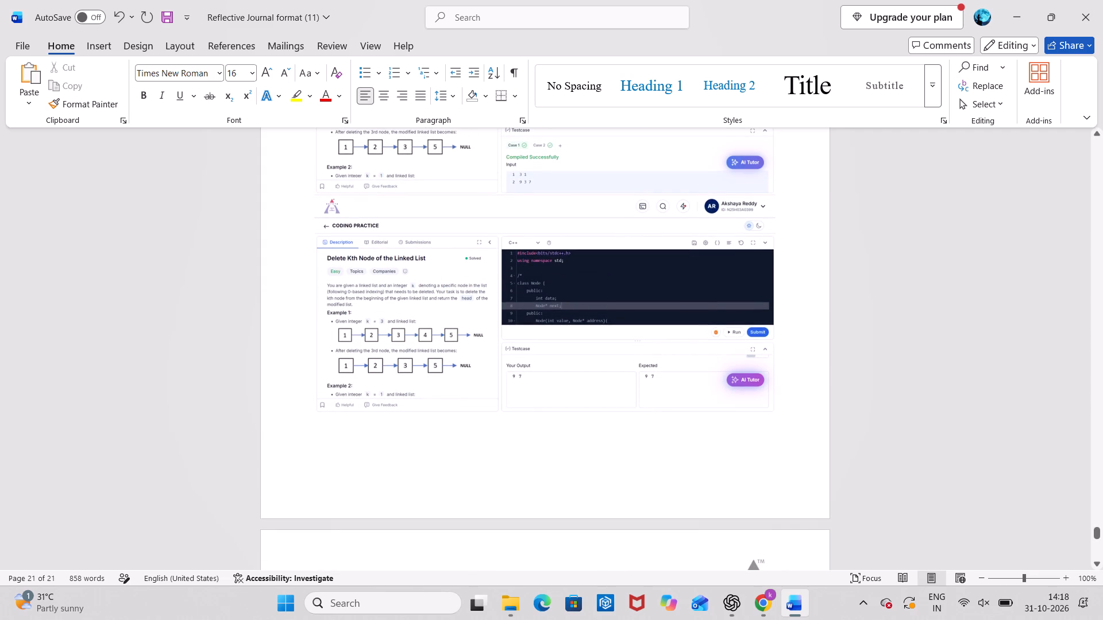
Open the Delete Node With Value X problem in Chrome, capture its page, and paste the screenshot below "8)" in Word.
{"action": "left_click", "coordinate": [765, 601]}
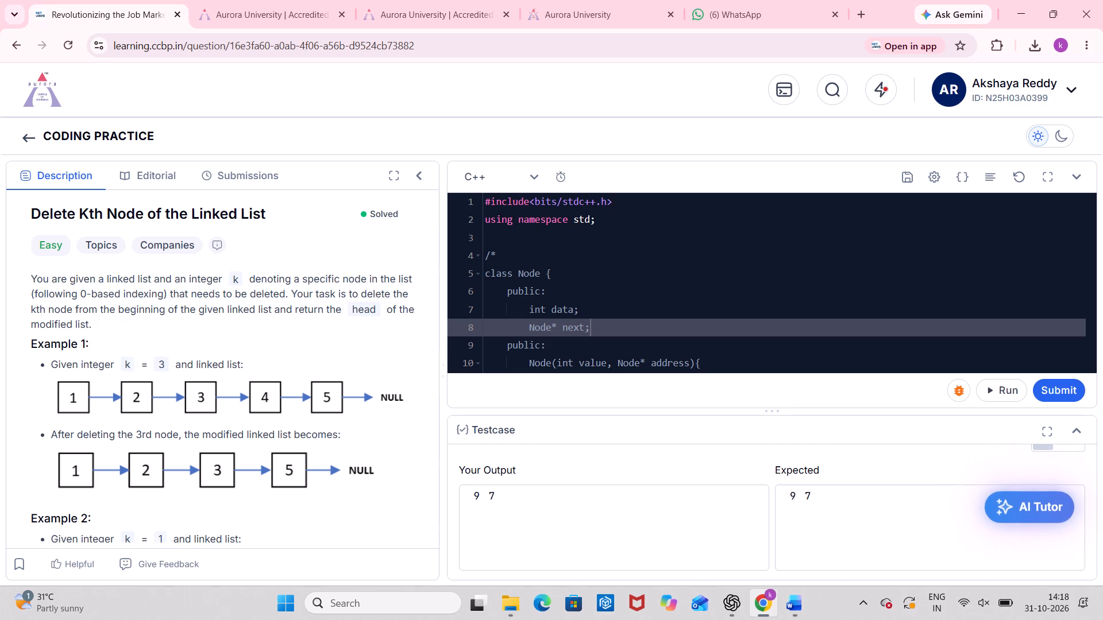
{"action": "left_click", "coordinate": [34, 134]}
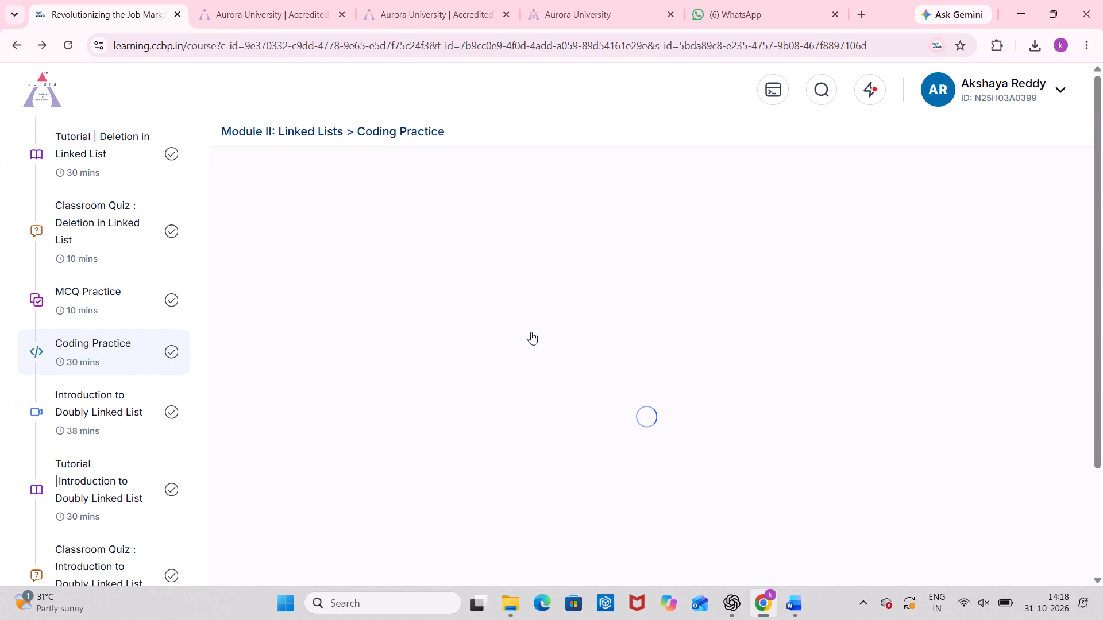
{"action": "left_click", "coordinate": [492, 473]}
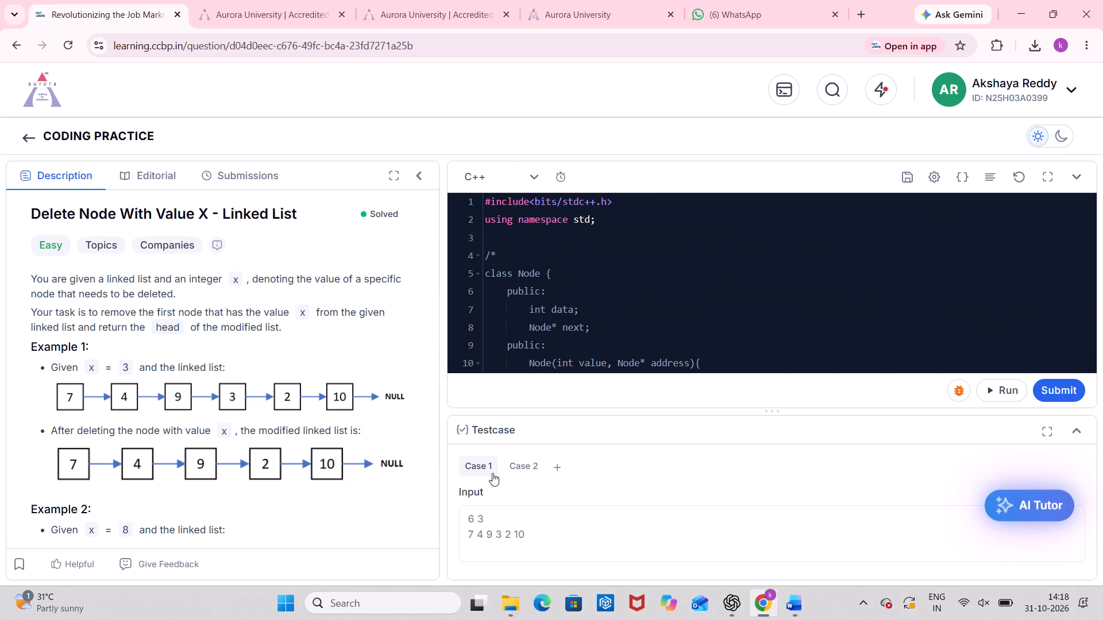
{"action": "key", "text": "shift+super+s"}
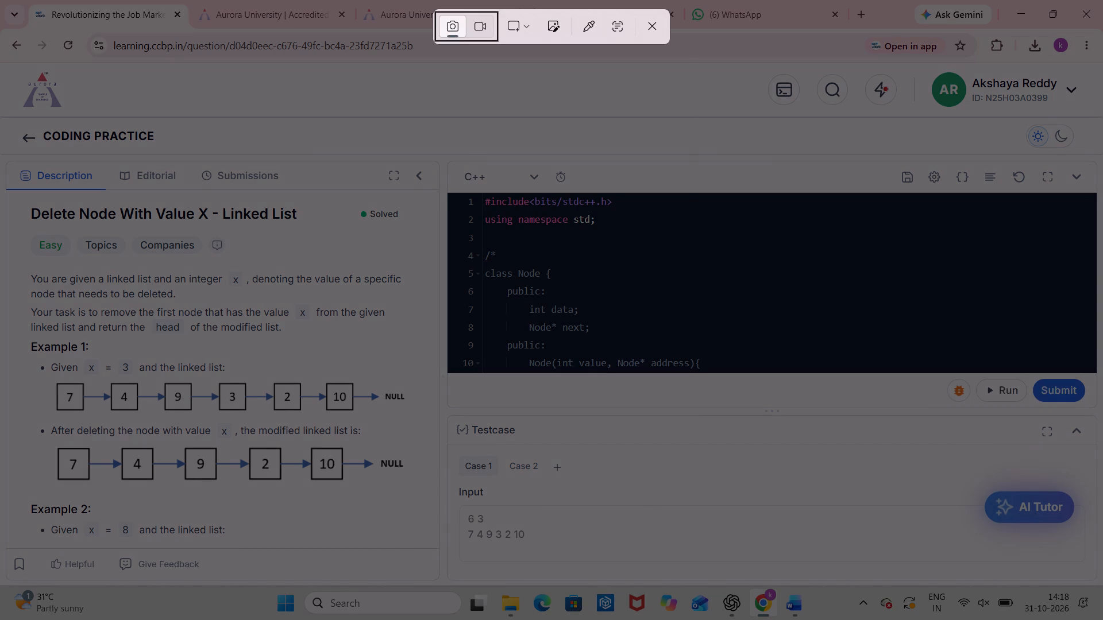
{"action": "left_click_drag", "start_coordinate": [2, 62], "coordinate": [1102, 579]}
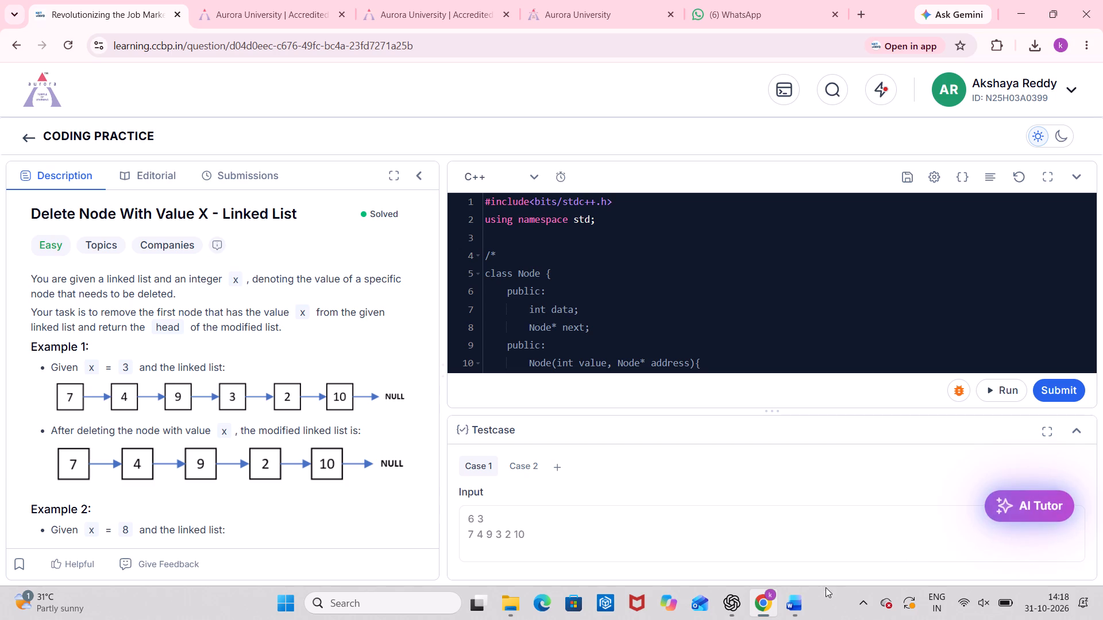
{"action": "left_click", "coordinate": [799, 602]}
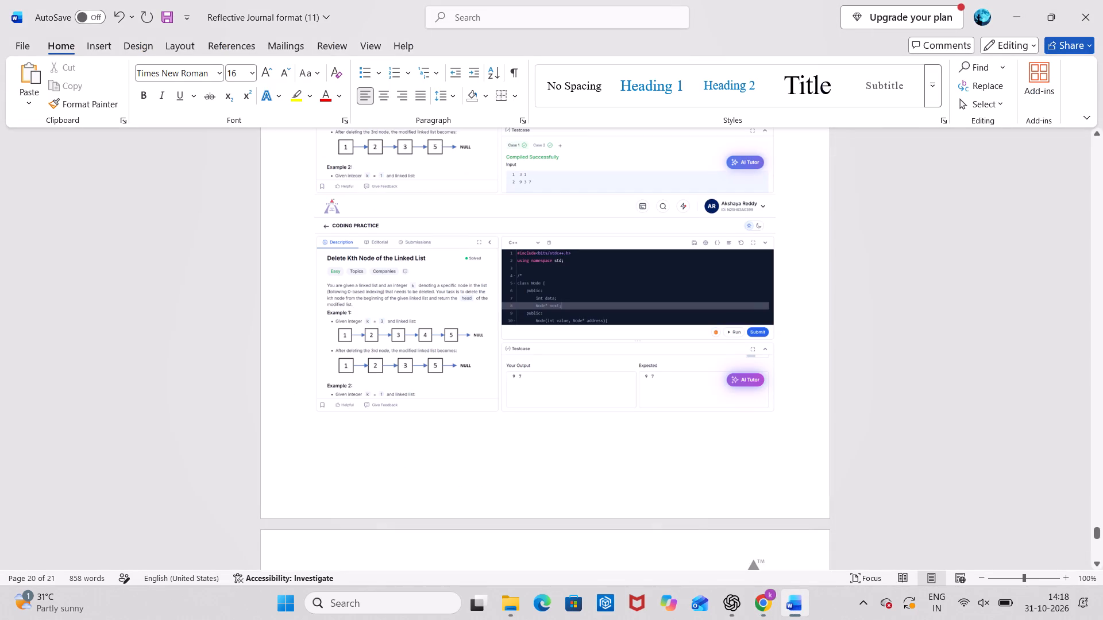
{"action": "scroll", "coordinate": [631, 503], "scroll_direction": "down", "scroll_amount": 3}
{"action": "key", "text": "ctrl+v"}
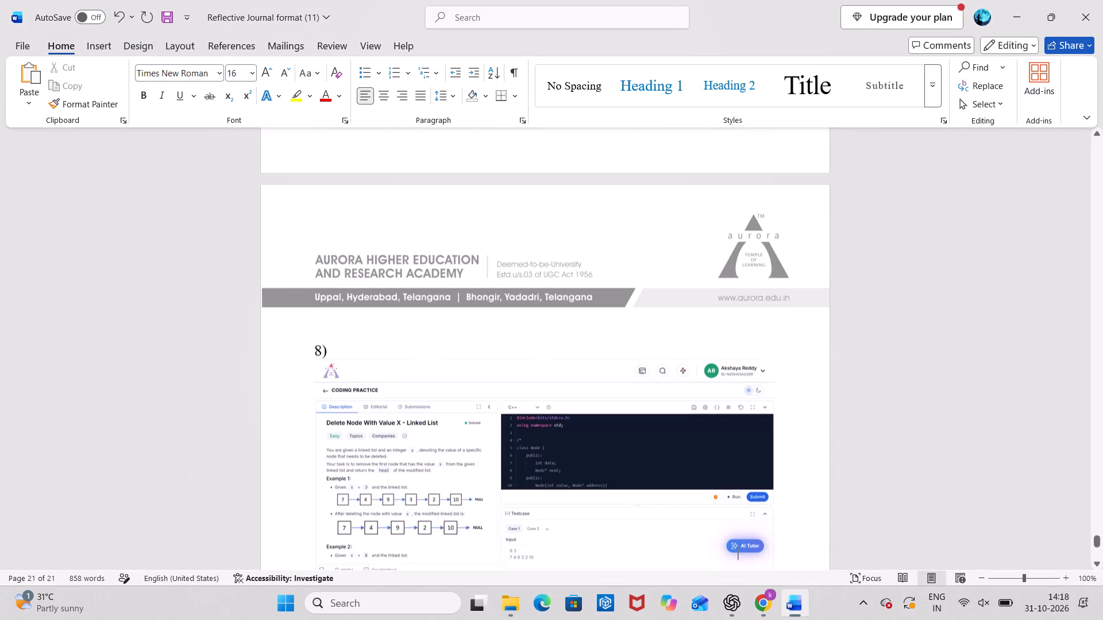
Add the label "Code:" below the Delete Node With Value X problem screenshot and start a new line after it.
{"action": "key", "text": "Return"}
{"action": "key", "text": "Return"}
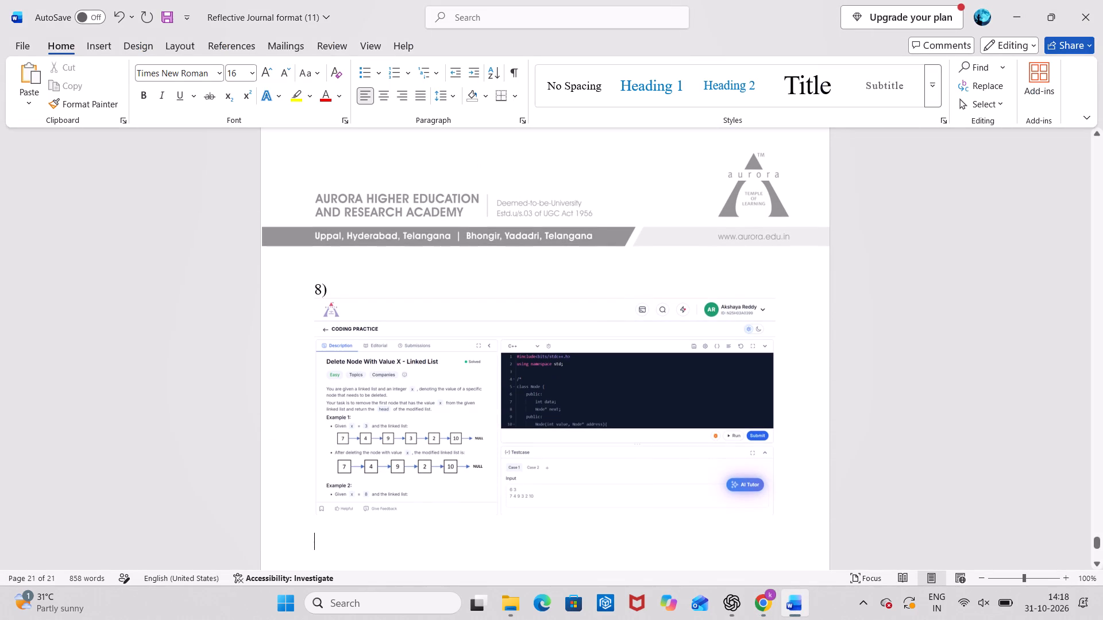
{"action": "type", "text": "ode:"}
{"action": "key", "text": "Return"}
Copy the complete Delete Node With Value X C++ code in Chrome, run it there, and paste the code below "Code:" in Word.
{"action": "left_click", "coordinate": [754, 616]}
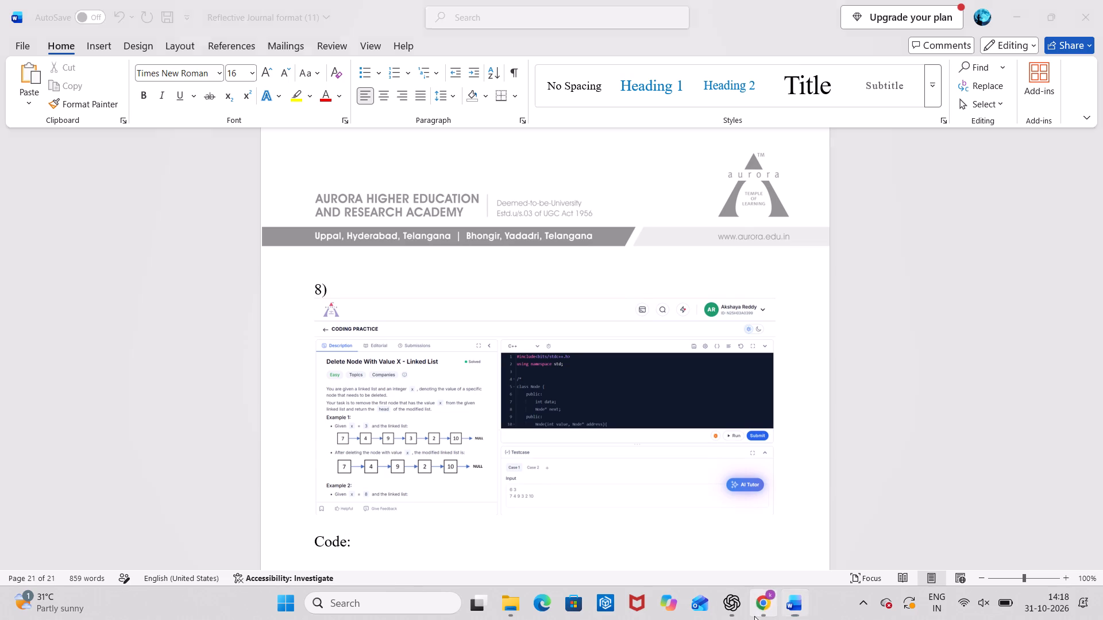
{"action": "left_click", "coordinate": [685, 308]}
{"action": "key", "text": "ctrl+a"}
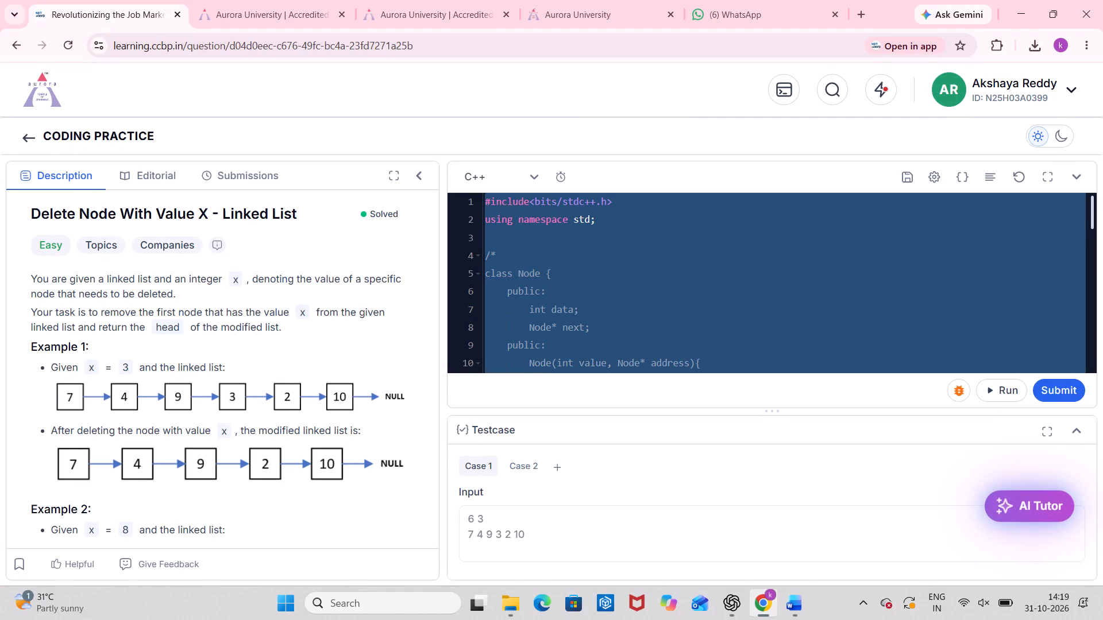
{"action": "key", "text": "ctrl+c"}
{"action": "left_click", "coordinate": [685, 308]}
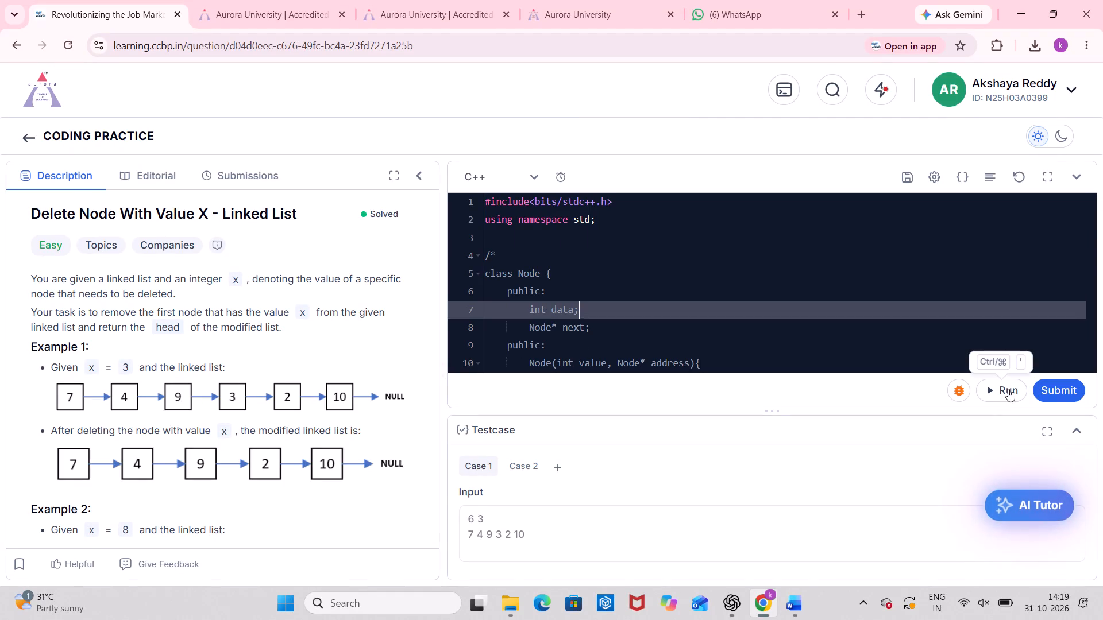
{"action": "left_click", "coordinate": [1008, 389]}
{"action": "left_click", "coordinate": [804, 610]}
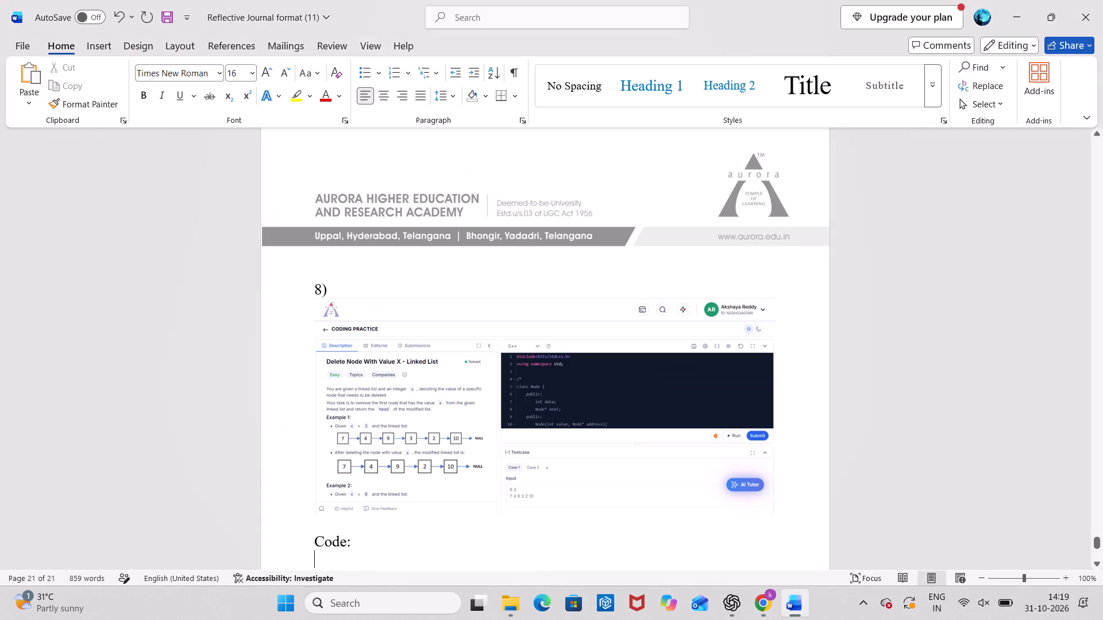
{"action": "key", "text": "ctrl+v"}
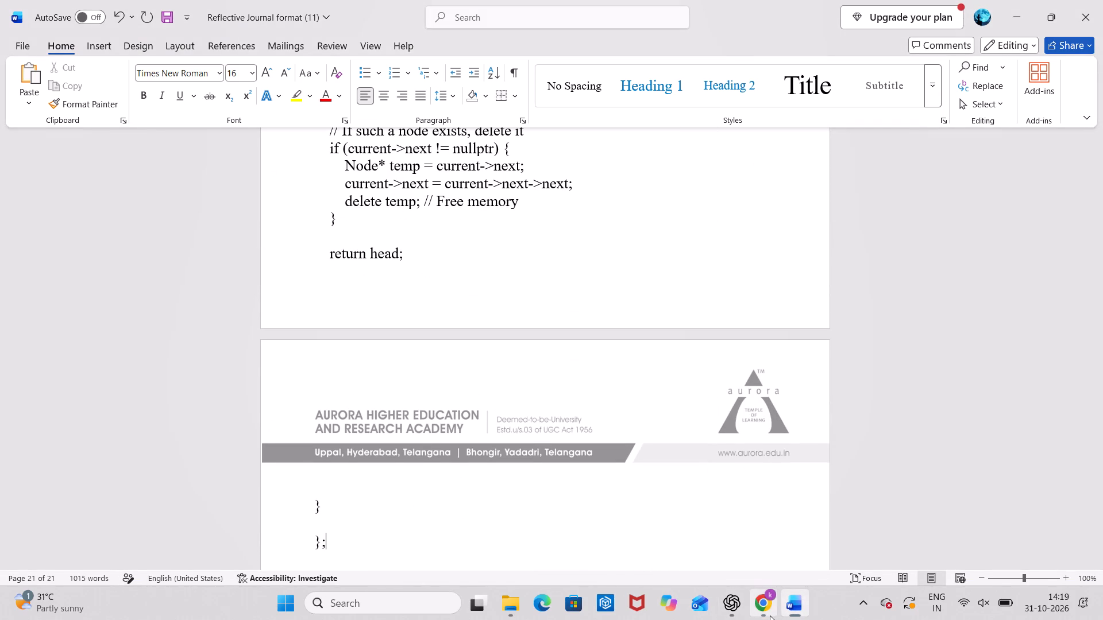
Capture the Delete Node With Value X page with its test case result in Chrome and paste it below the code in Word, followed by a new line.
{"action": "left_click", "coordinate": [770, 615]}
{"action": "key", "text": "shift+super+s"}
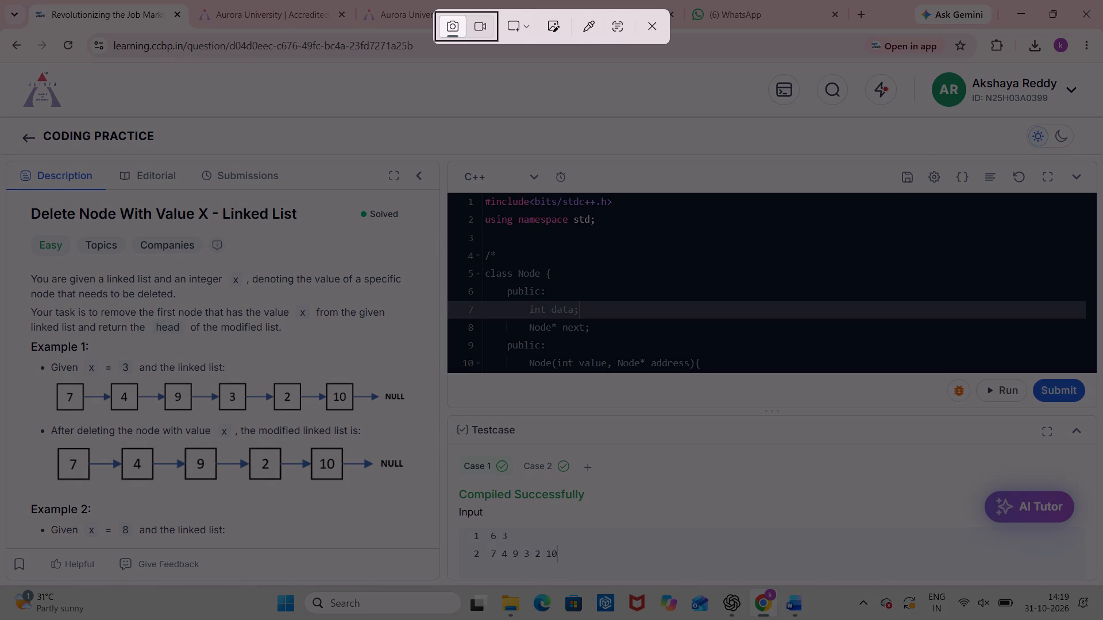
{"action": "left_click_drag", "start_coordinate": [0, 64], "coordinate": [1102, 590]}
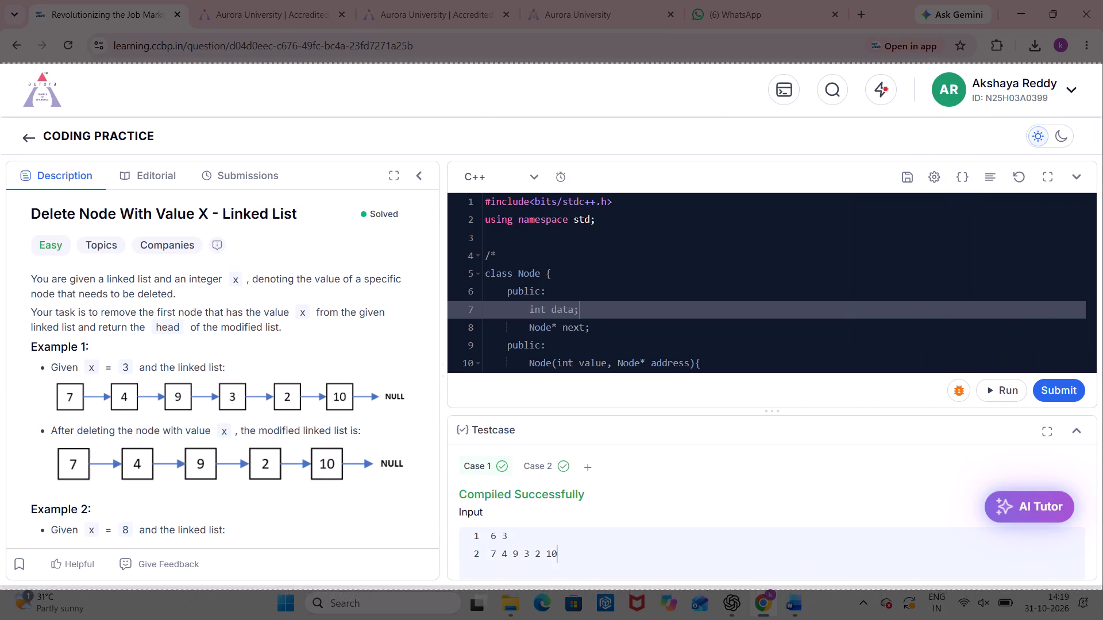
{"action": "left_click_drag", "start_coordinate": [1102, 590], "coordinate": [1102, 587]}
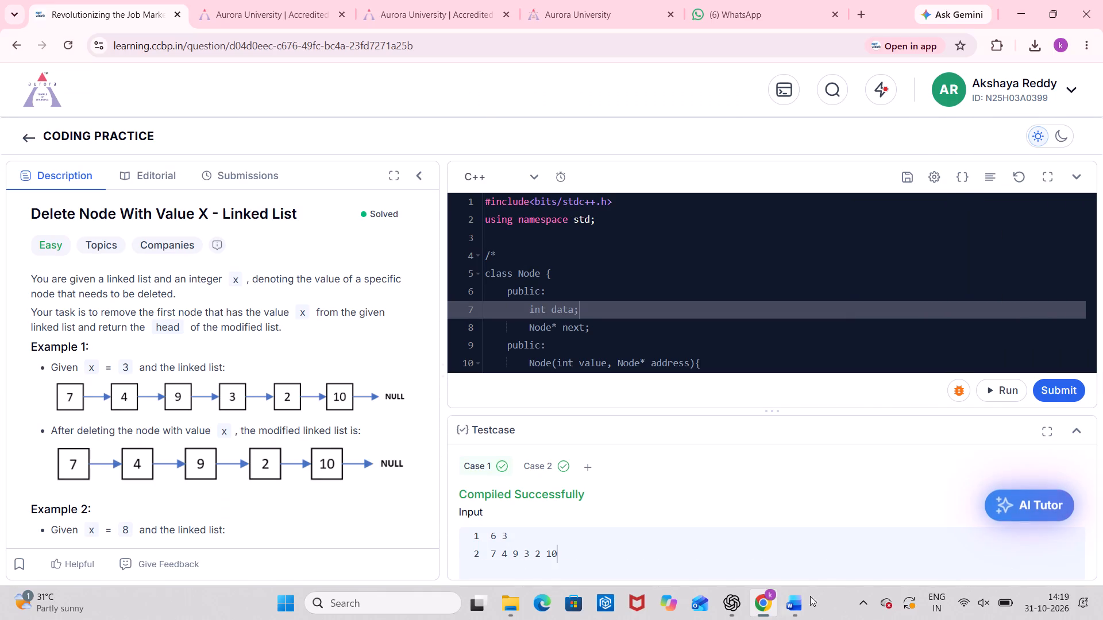
{"action": "left_click", "coordinate": [803, 611]}
{"action": "key", "text": "Return"}
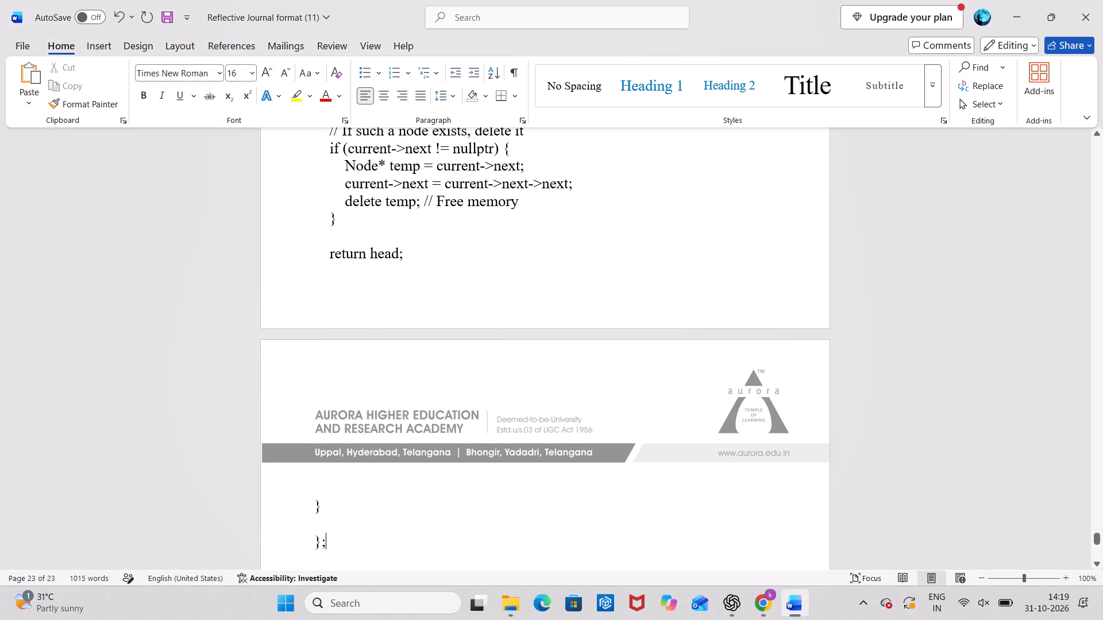
{"action": "key", "text": "ctrl+v"}
{"action": "left_click", "coordinate": [649, 515]}
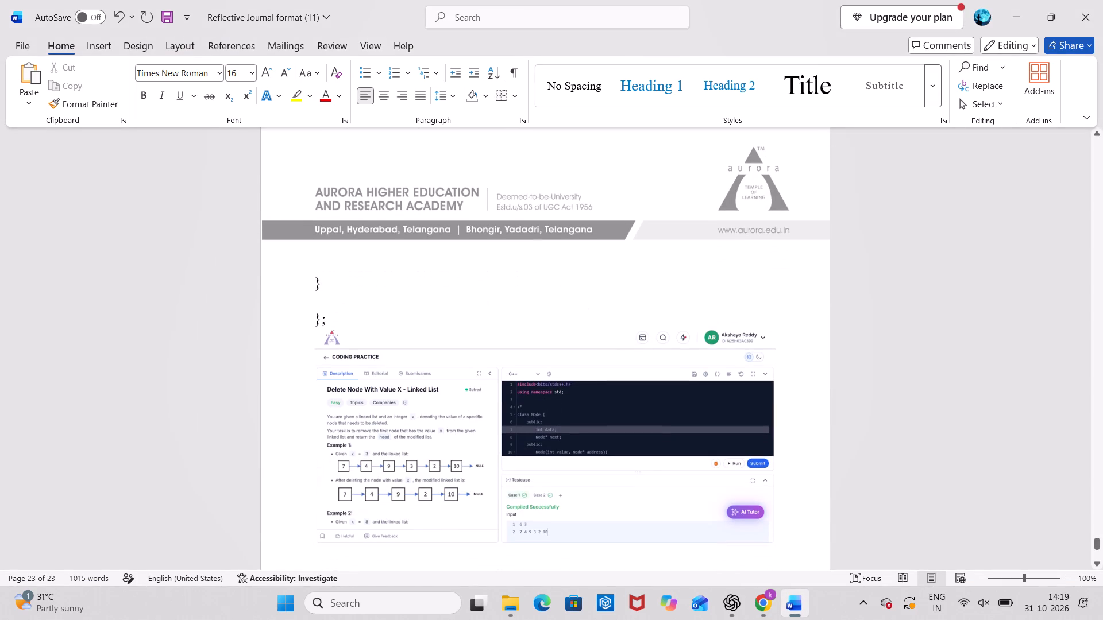
{"action": "left_click", "coordinate": [649, 515]}
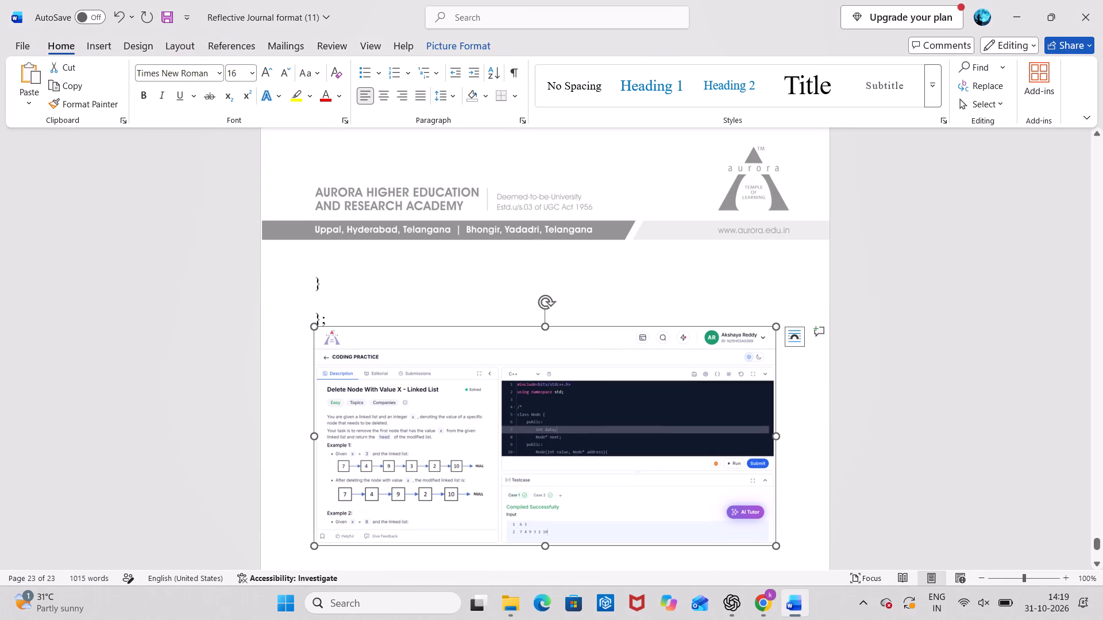
{"action": "left_click", "coordinate": [784, 519]}
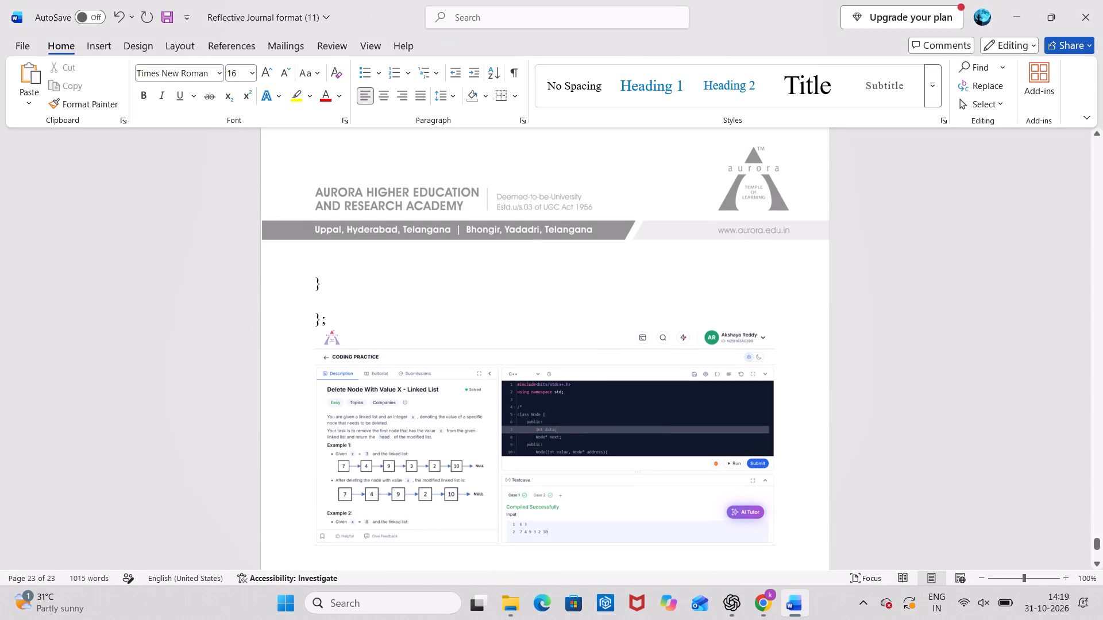
{"action": "key", "text": "Return"}
Capture the Delete Node With Value X page showing its output and expected result in Chrome, and paste it below the previous screenshot in Word.
{"action": "left_click", "coordinate": [769, 600]}
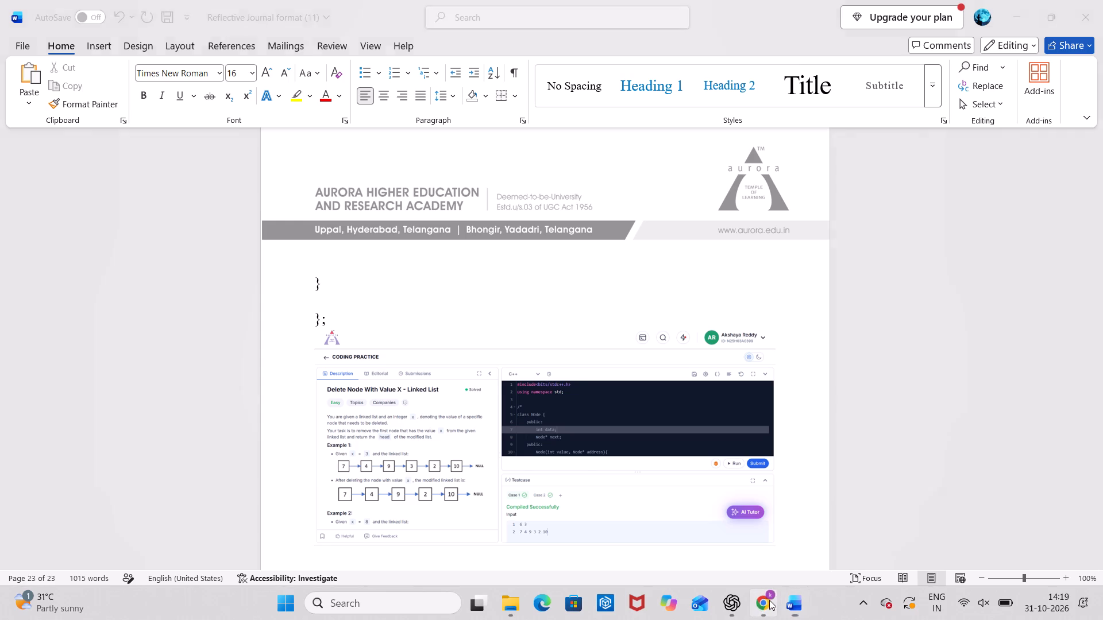
{"action": "scroll", "coordinate": [768, 499], "scroll_direction": "down", "scroll_amount": 3}
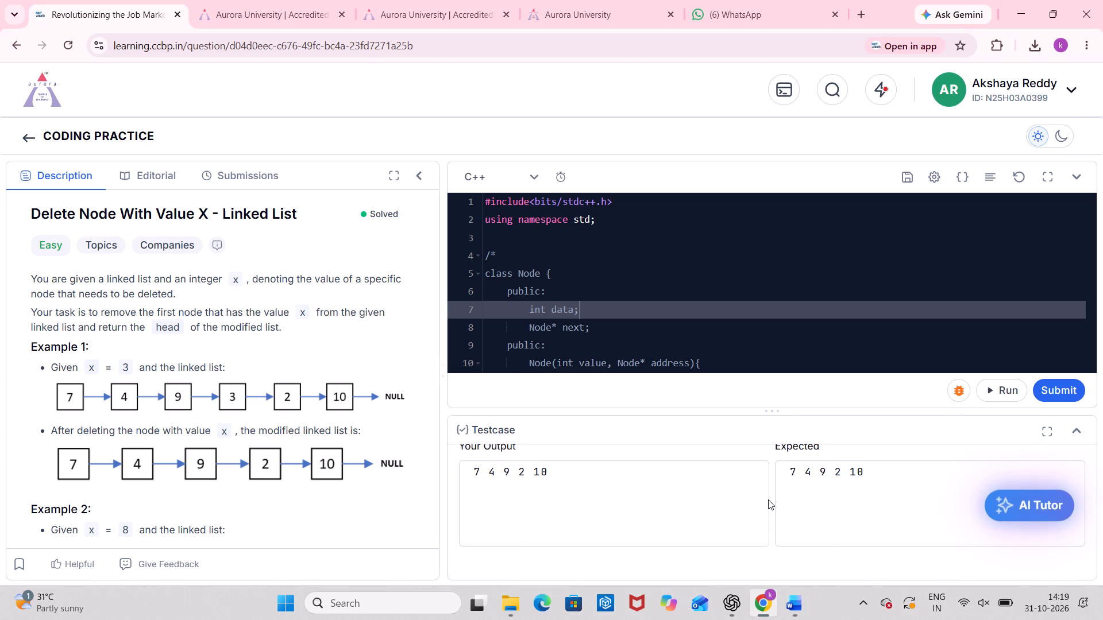
{"action": "key", "text": "shift+super+s"}
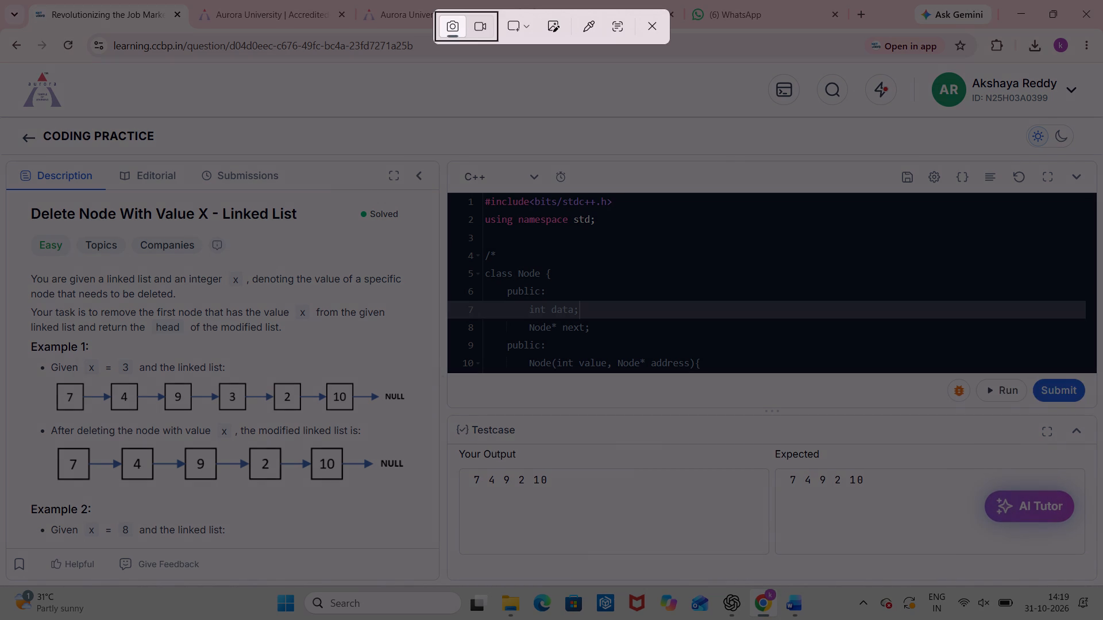
{"action": "left_click_drag", "start_coordinate": [0, 63], "coordinate": [1102, 497]}
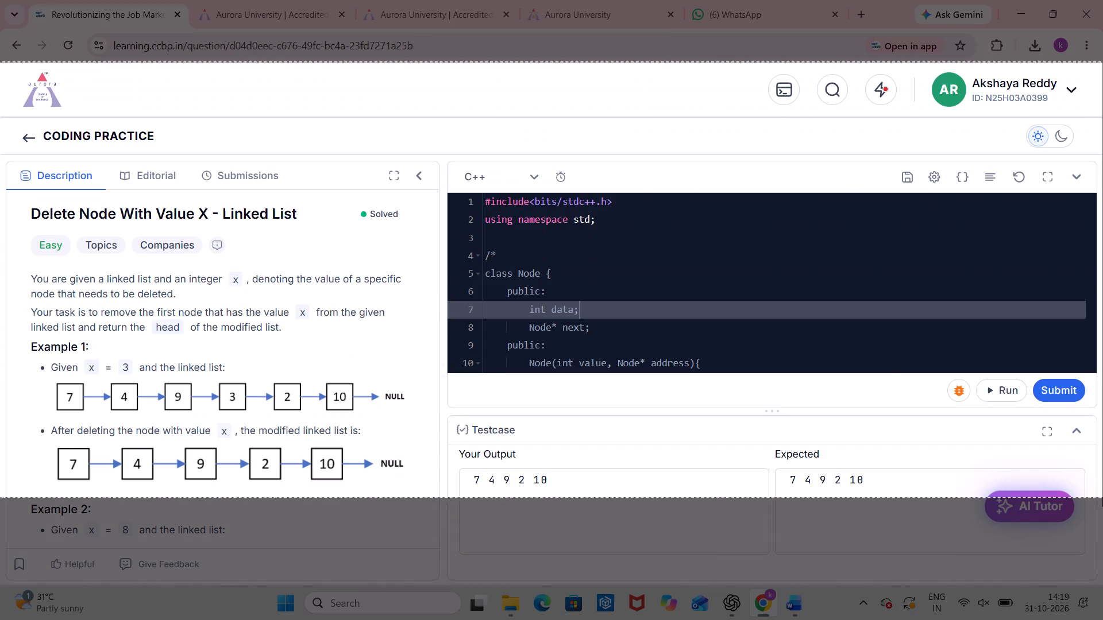
{"action": "left_click_drag", "start_coordinate": [1102, 497], "coordinate": [1102, 577]}
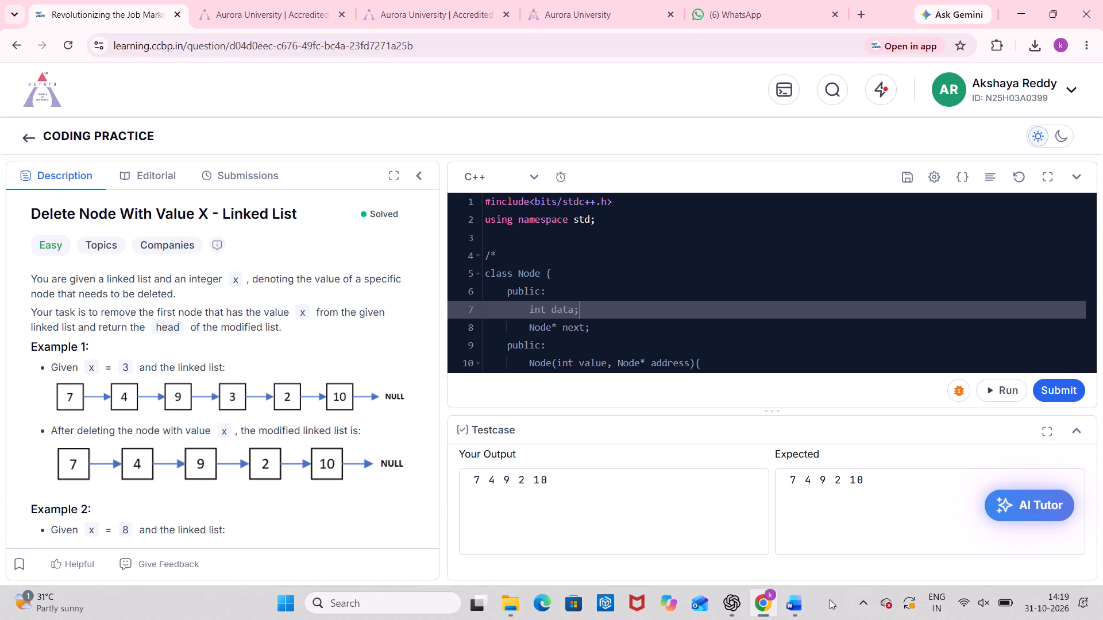
{"action": "left_click", "coordinate": [801, 608]}
{"action": "scroll", "coordinate": [700, 502], "scroll_direction": "down", "scroll_amount": 3}
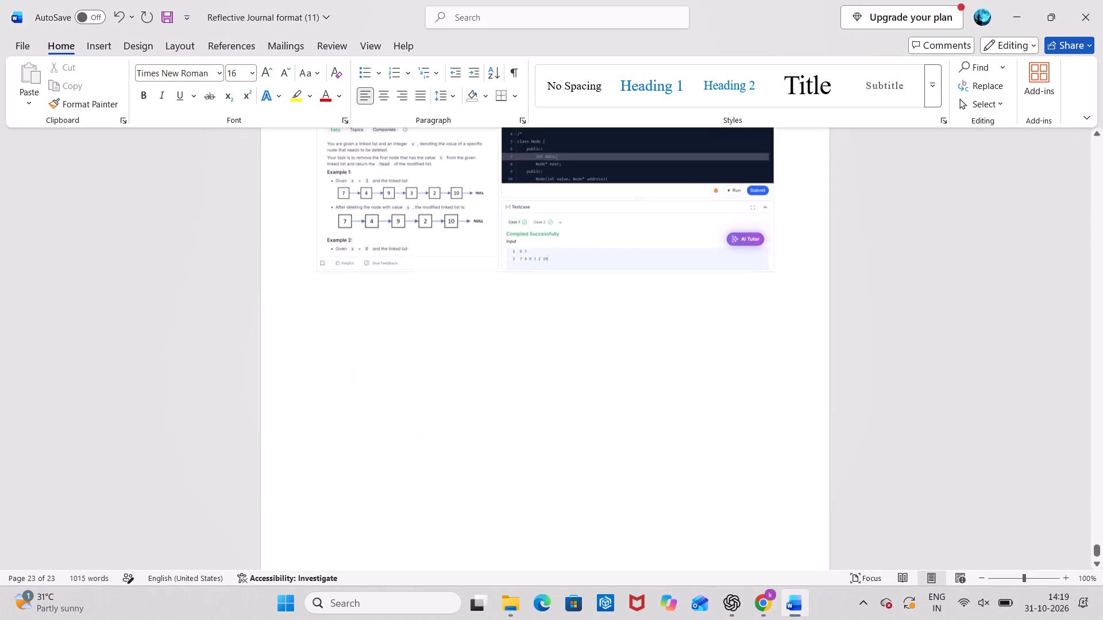
{"action": "key", "text": "ctrl+v"}
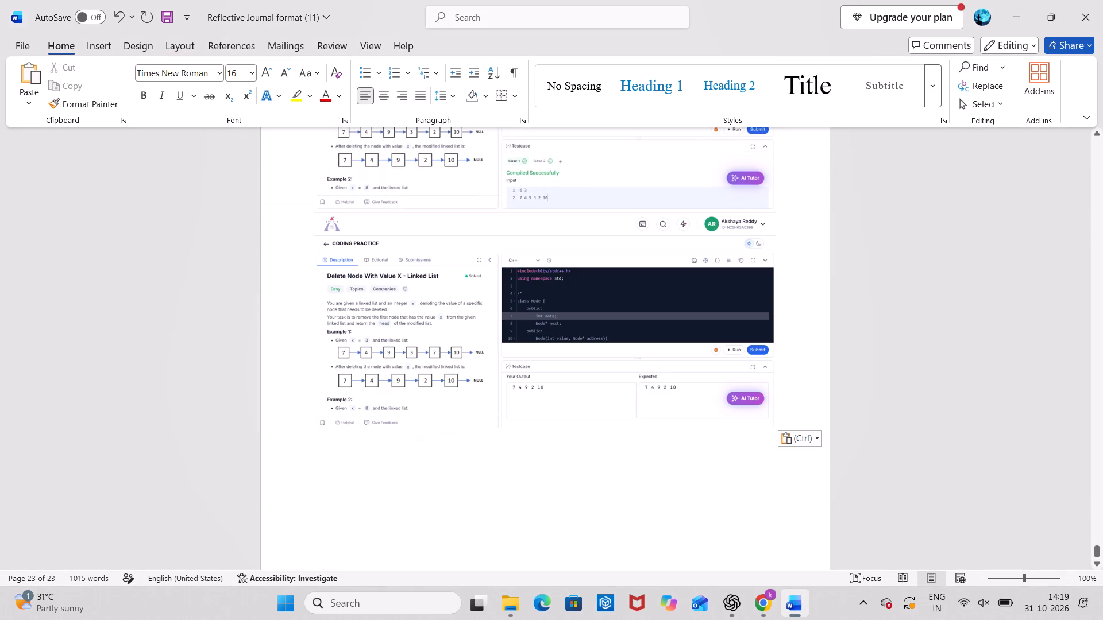
Add the problem number "9)" below the Delete Node With Value X output screenshot and start a new line after it.
{"action": "key", "text": "Return"}
{"action": "key", "text": "Return"}
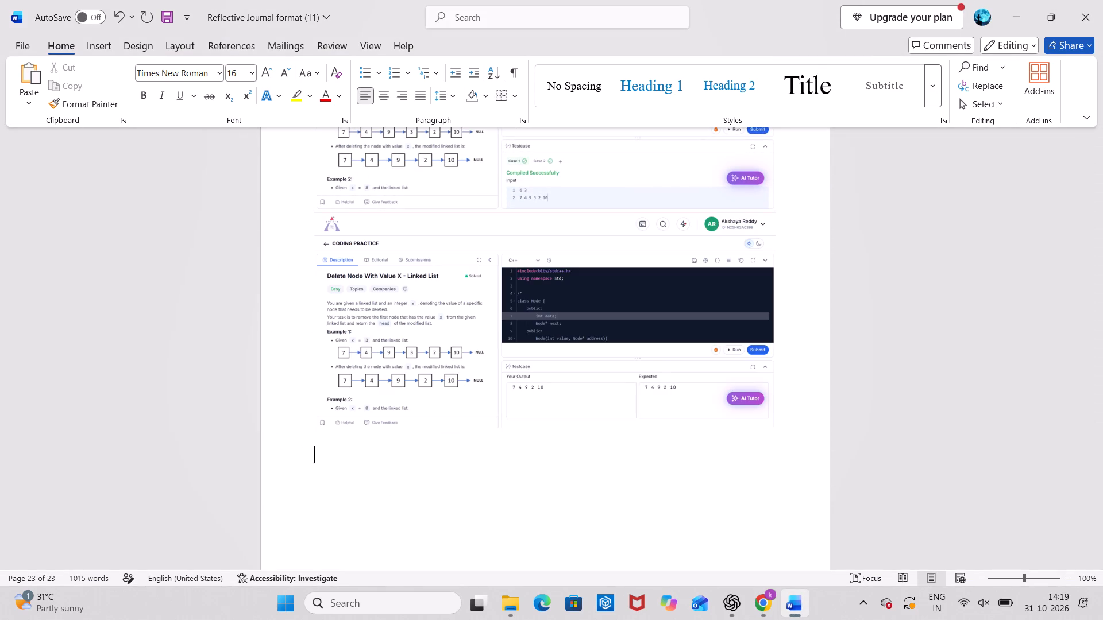
{"action": "key", "text": "9"}
{"action": "key", "text": "shift+parenright"}
{"action": "key", "text": "Return"}
Open the Convert Array To Doubly Linked List problem in Chrome, capture its page, and paste the screenshot below "9)" in Word.
{"action": "left_click", "coordinate": [763, 604]}
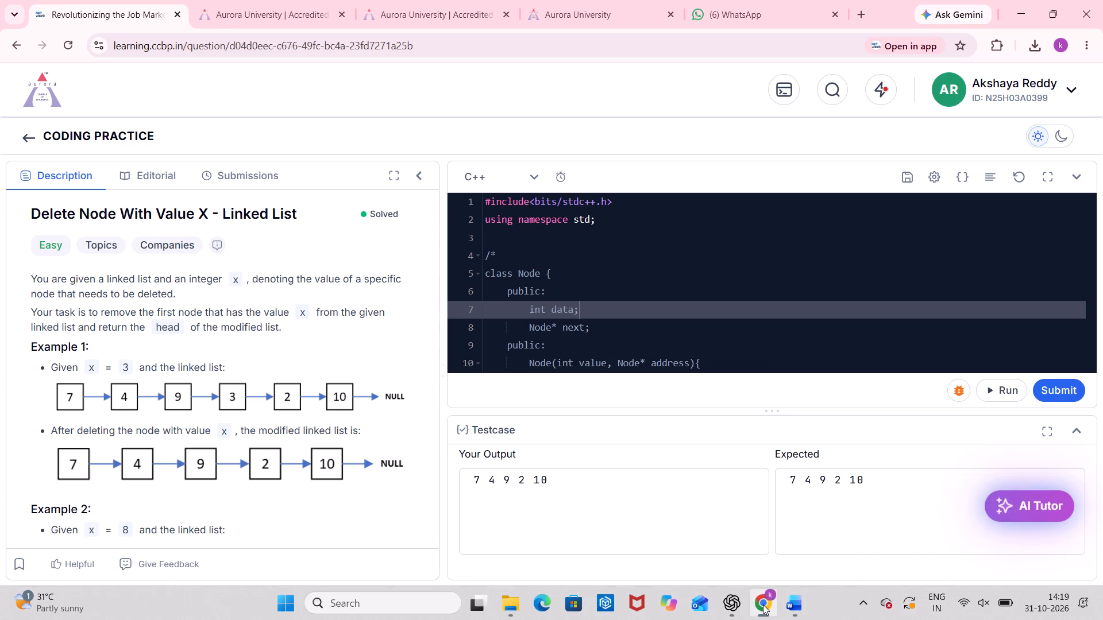
{"action": "left_click", "coordinate": [29, 134]}
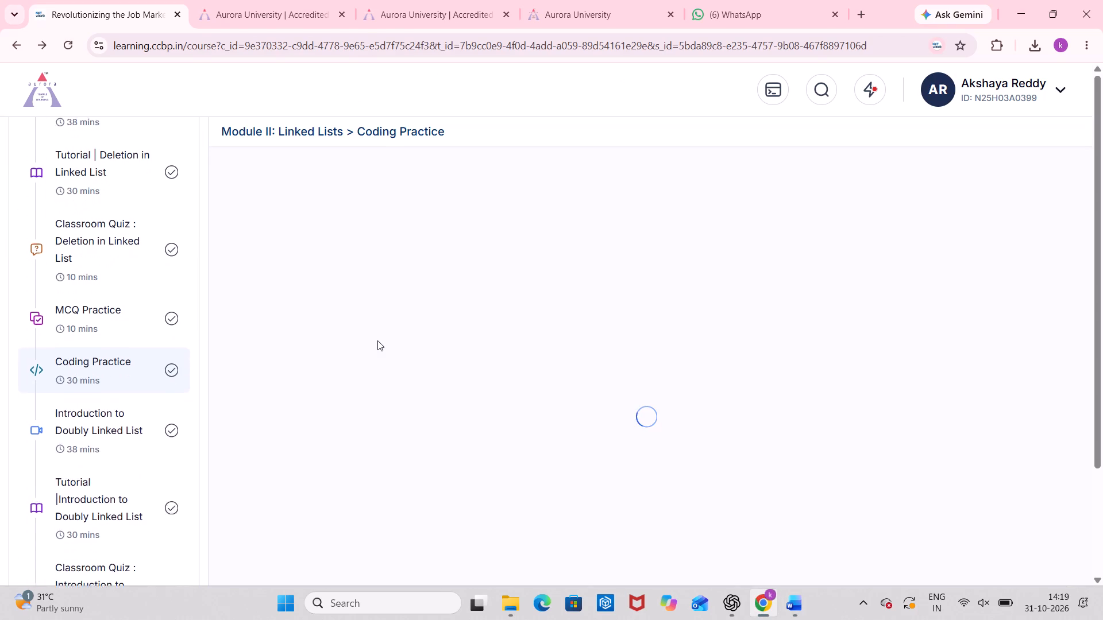
{"action": "scroll", "coordinate": [377, 340], "scroll_direction": "down", "scroll_amount": 3}
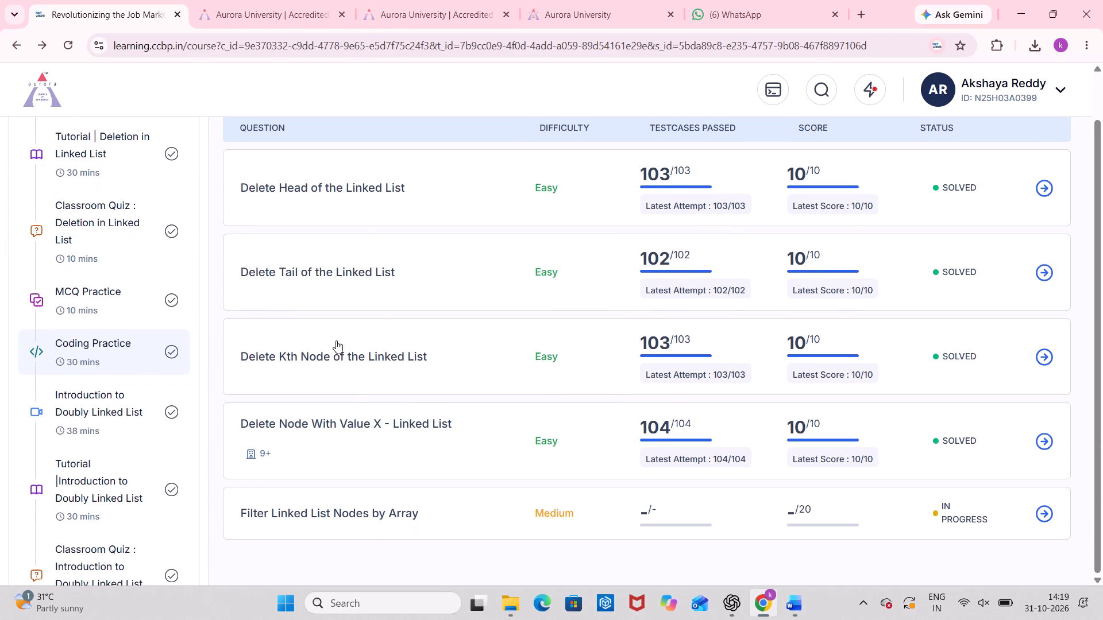
{"action": "scroll", "coordinate": [149, 377], "scroll_direction": "down", "scroll_amount": 4}
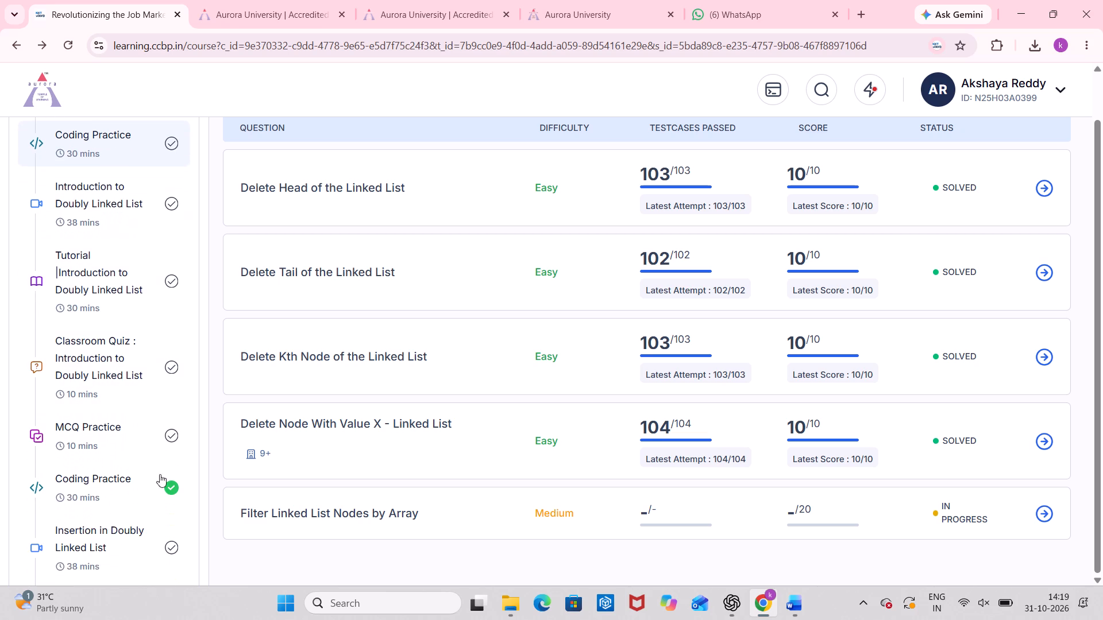
{"action": "left_click", "coordinate": [164, 493]}
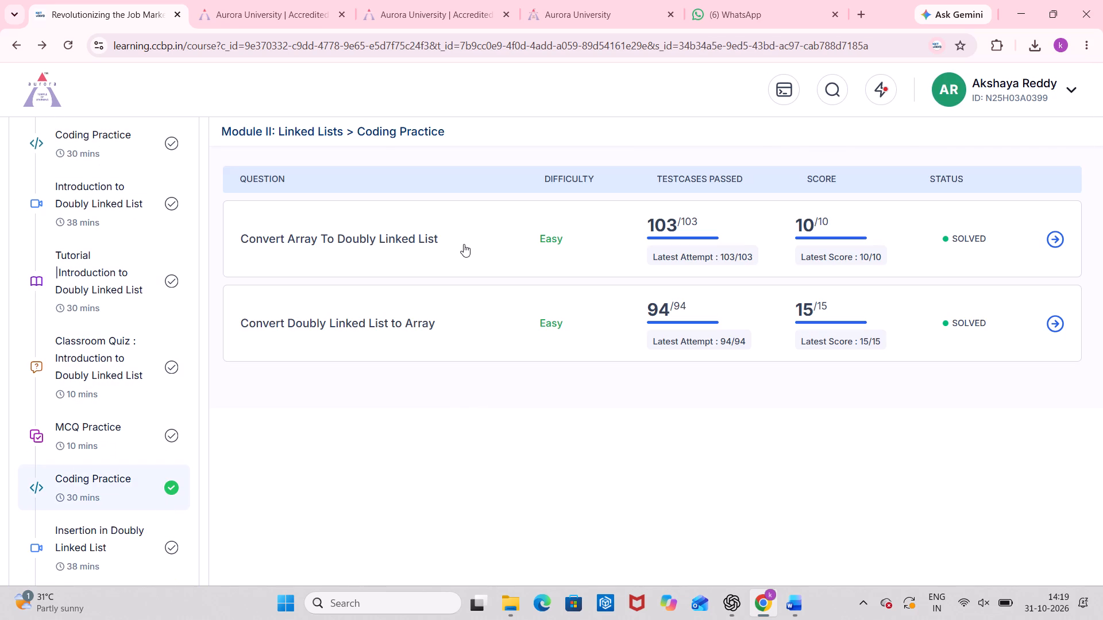
{"action": "left_click", "coordinate": [464, 245]}
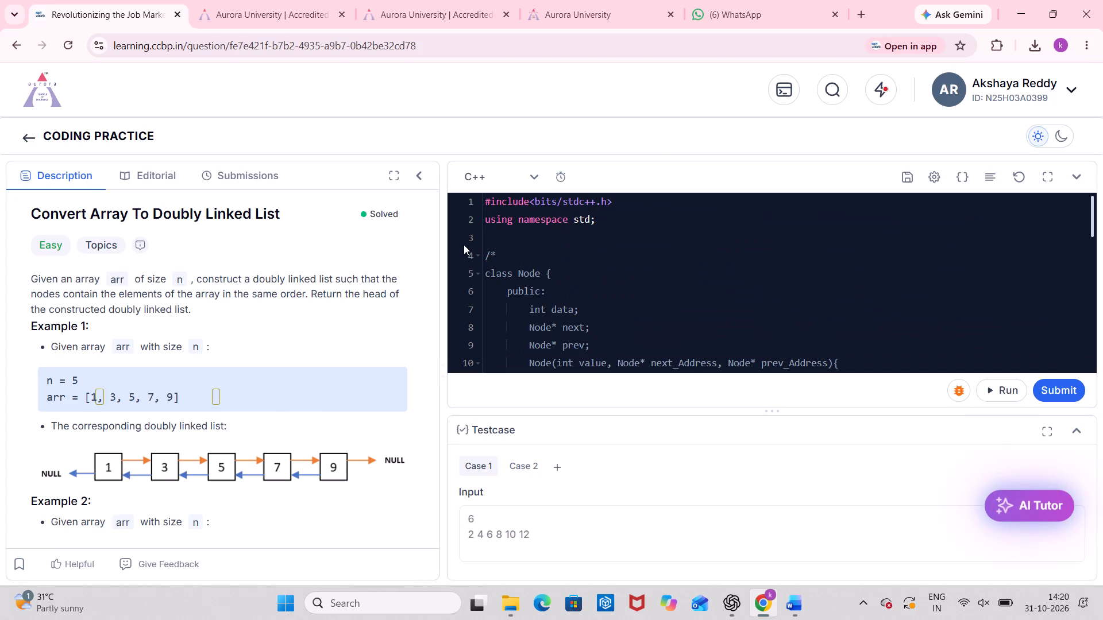
{"action": "scroll", "coordinate": [608, 282], "scroll_direction": "up", "scroll_amount": 1}
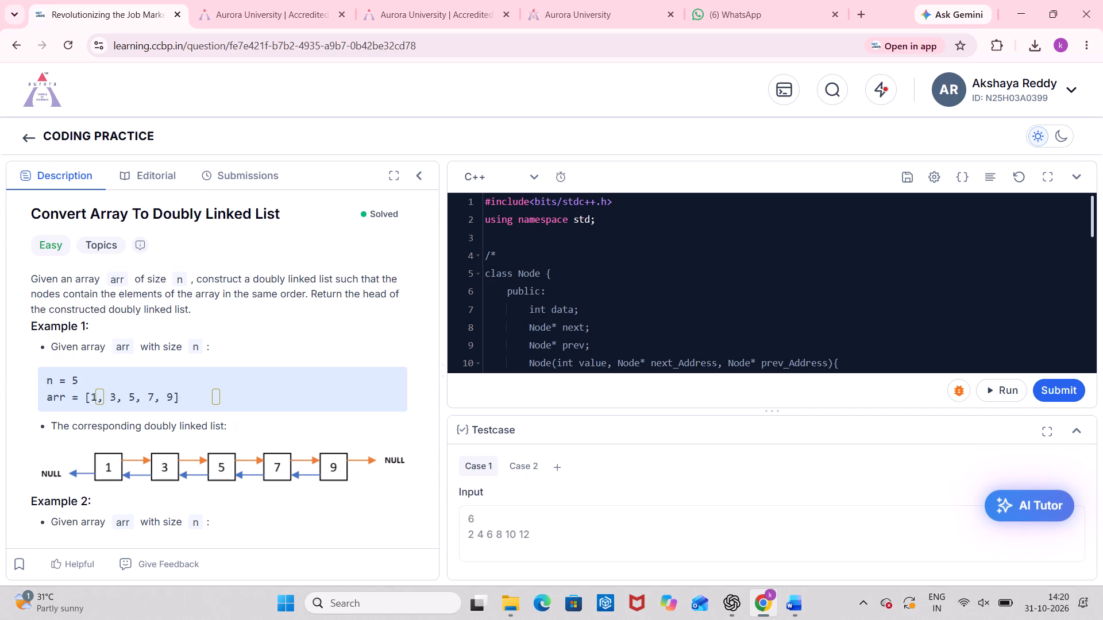
{"action": "key", "text": "shift+super+s"}
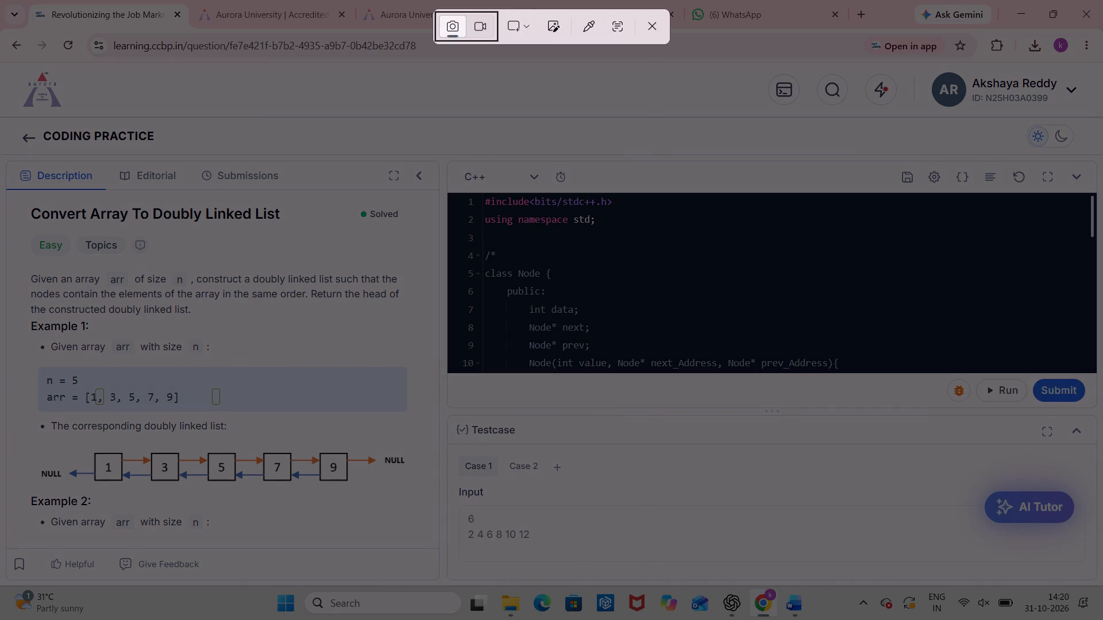
{"action": "left_click_drag", "start_coordinate": [0, 62], "coordinate": [1102, 583]}
{"action": "left_click", "coordinate": [798, 606]}
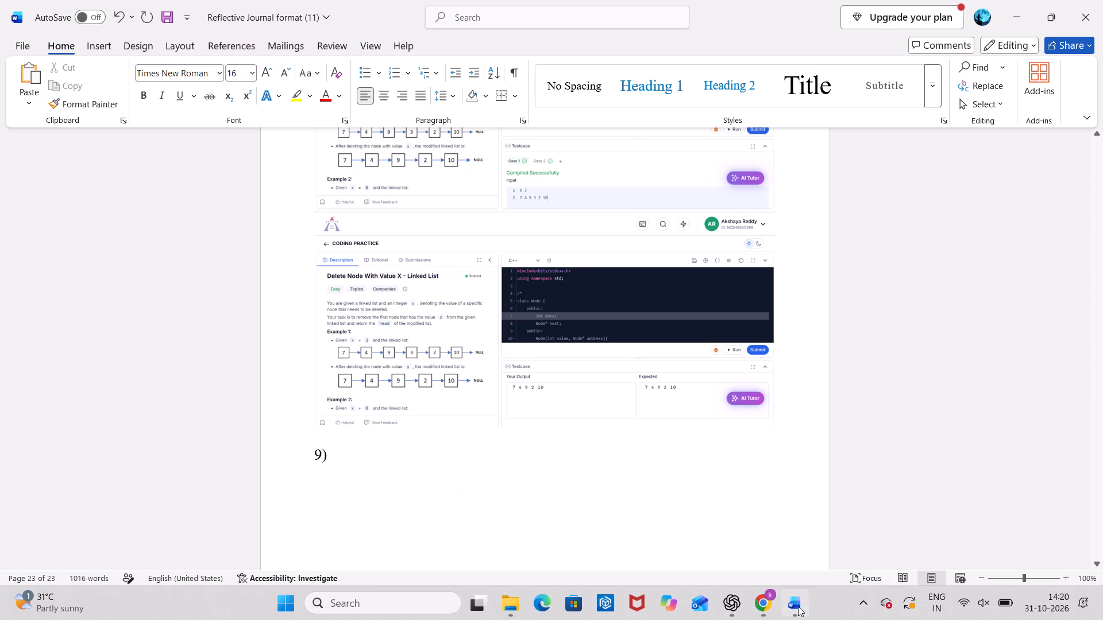
{"action": "key", "text": "ctrl+v"}
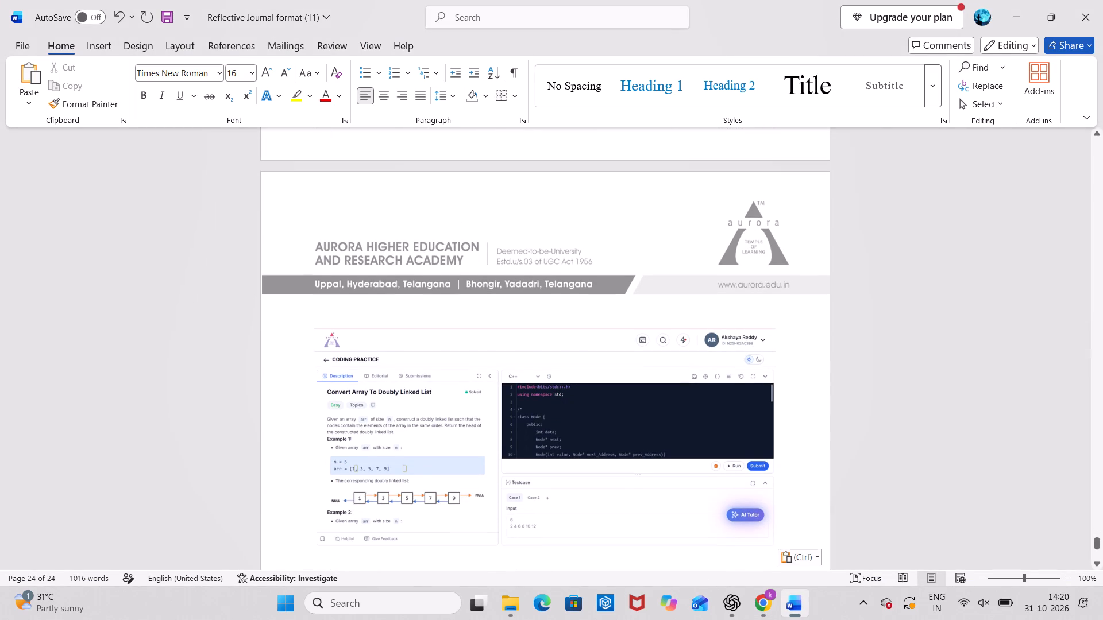
Insert five blank lines after the Delete Node With Value X output screenshot to move "9)" onto the page with its problem screenshot.
{"action": "scroll", "coordinate": [630, 542], "scroll_direction": "up", "scroll_amount": 1}
{"action": "scroll", "coordinate": [550, 376], "scroll_direction": "up", "scroll_amount": 1}
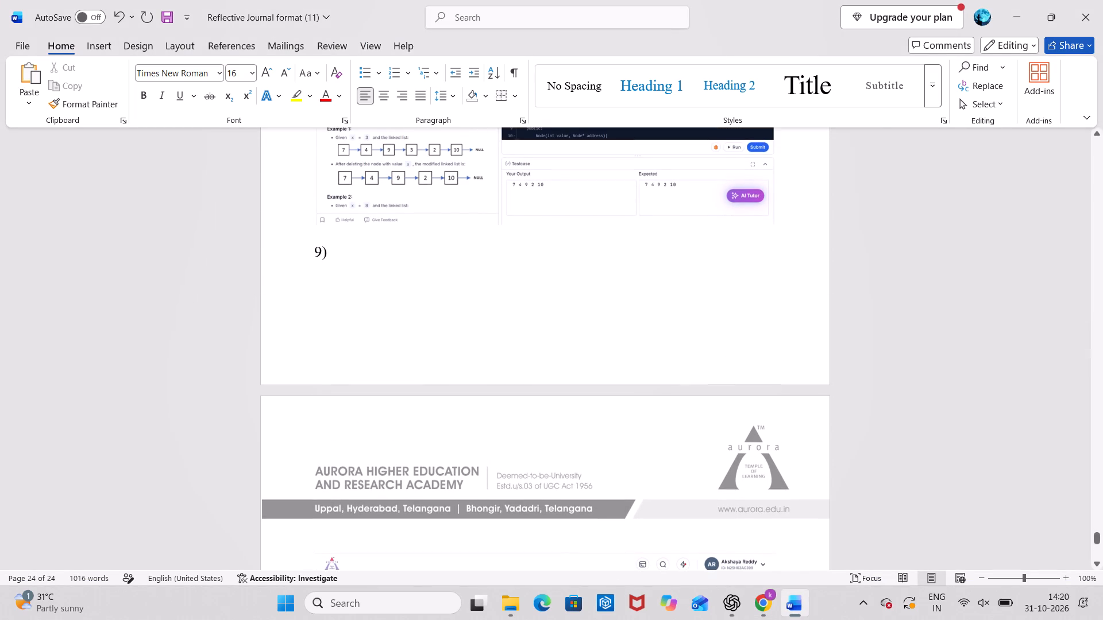
{"action": "left_click", "coordinate": [795, 212]}
{"action": "key", "text": "Return"}
{"action": "key", "text": "Return"}
{"action": "key", "text": "Return"}
{"action": "key", "text": "Return"}
{"action": "key", "text": "Return"}
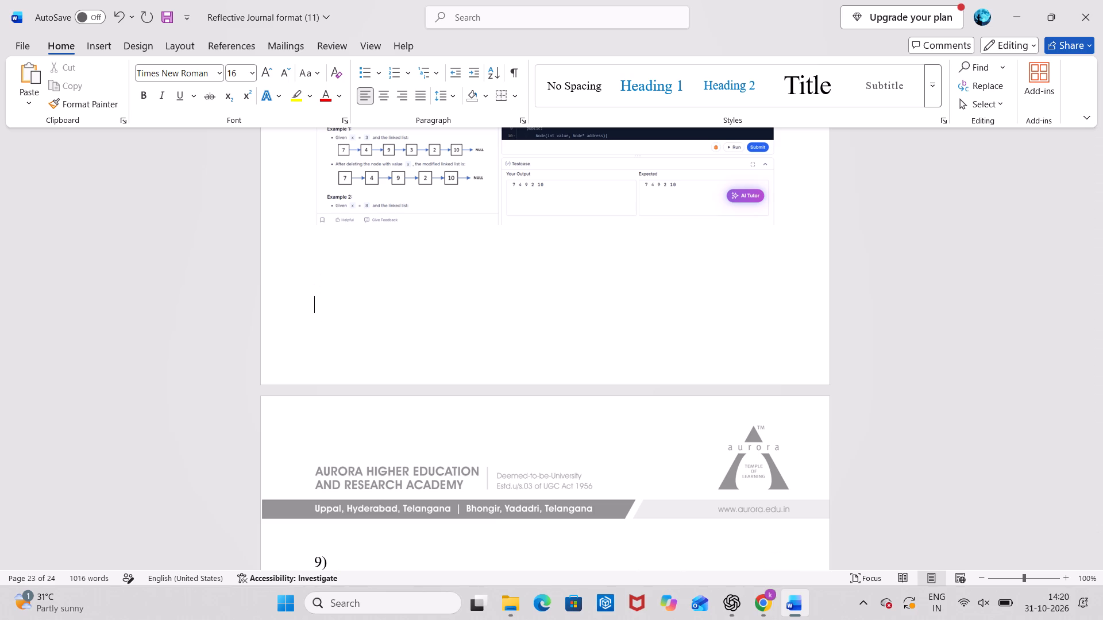
Add the label "Code:" below the Convert Array To Doubly Linked List problem screenshot and start a new line after it.
{"action": "scroll", "coordinate": [795, 212], "scroll_direction": "down", "scroll_amount": 3}
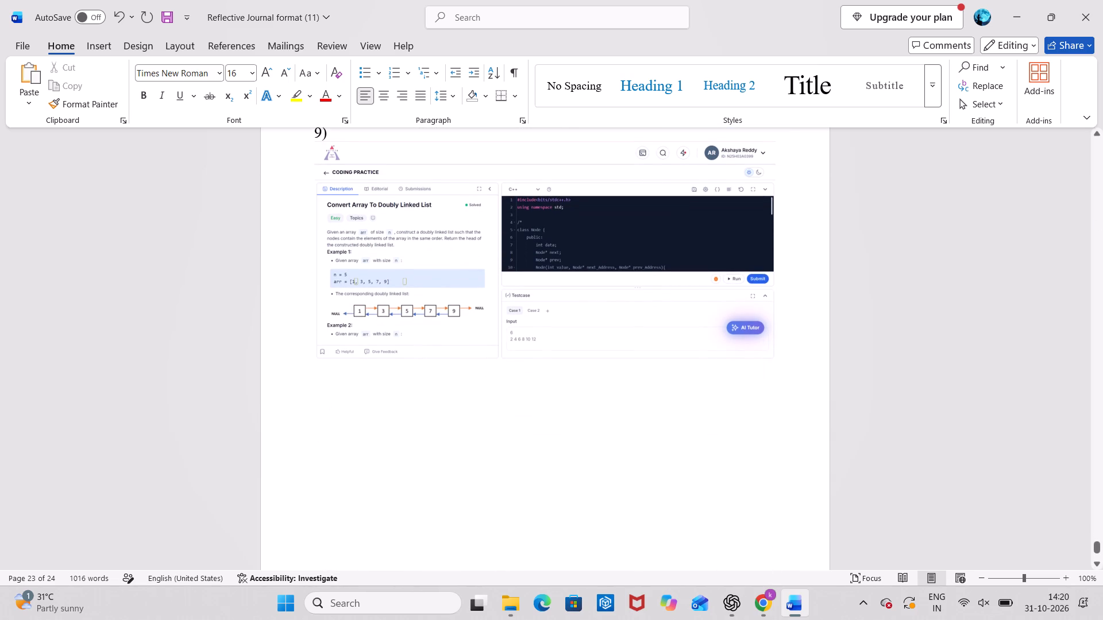
{"action": "left_click", "coordinate": [791, 342]}
{"action": "key", "text": "Return"}
{"action": "key", "text": "Return"}
{"action": "type", "text": "ode:"}
{"action": "key", "text": "Return"}
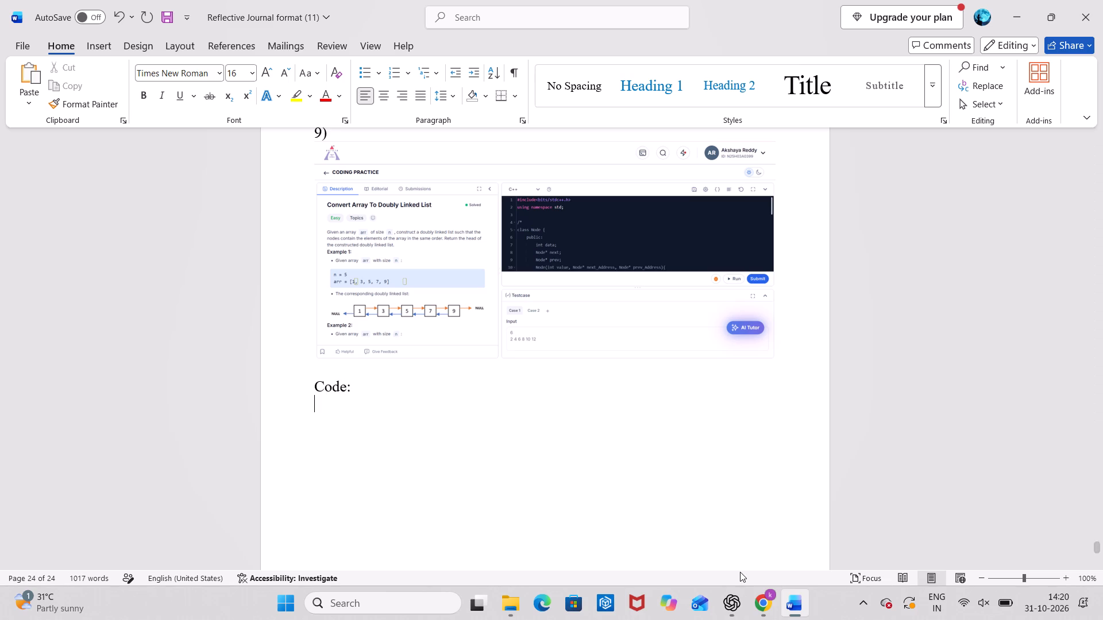
Copy the complete Convert Array To Doubly Linked List C++ code in Chrome, run it there, and paste the code below "Code:" in Word.
{"action": "left_click", "coordinate": [758, 594]}
{"action": "left_click", "coordinate": [673, 304]}
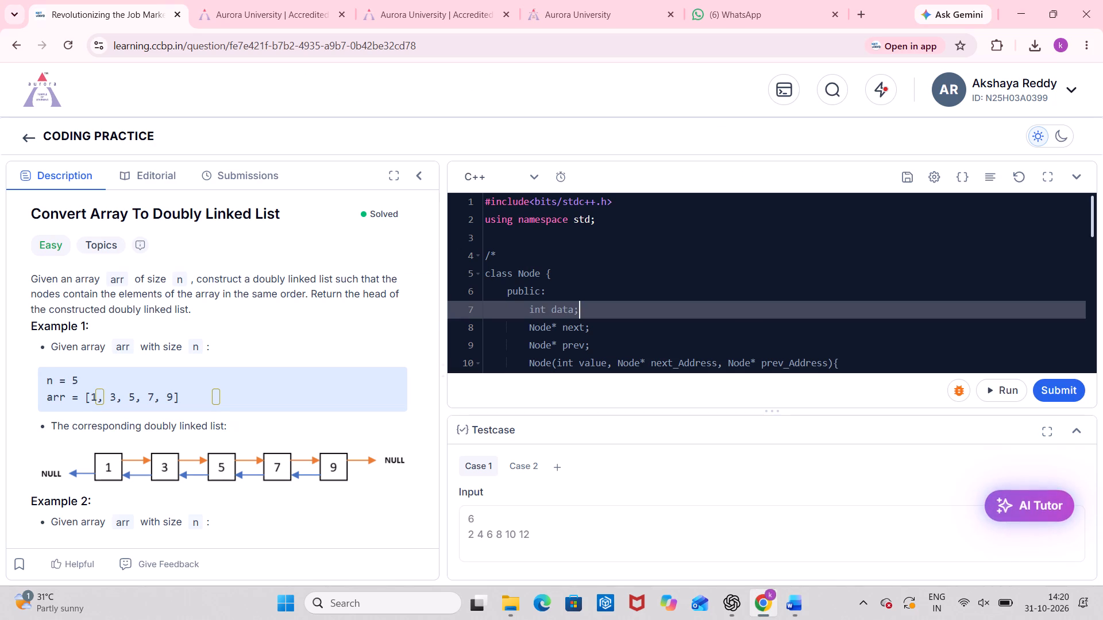
{"action": "key", "text": "ctrl+a"}
{"action": "key", "text": "ctrl+c"}
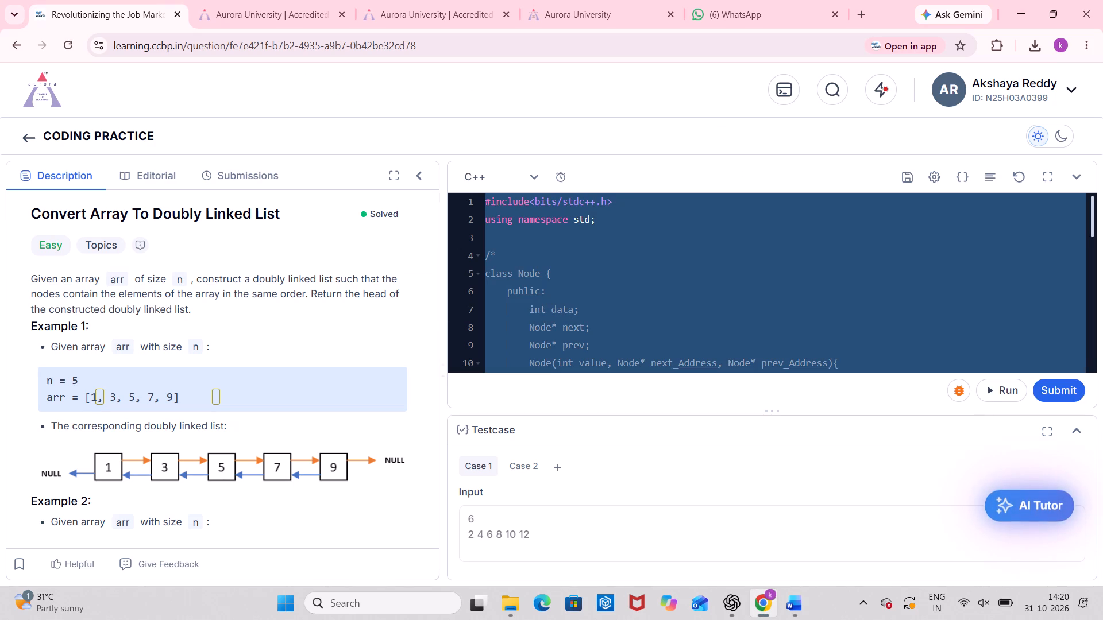
{"action": "left_click", "coordinate": [673, 304]}
{"action": "left_click", "coordinate": [994, 392]}
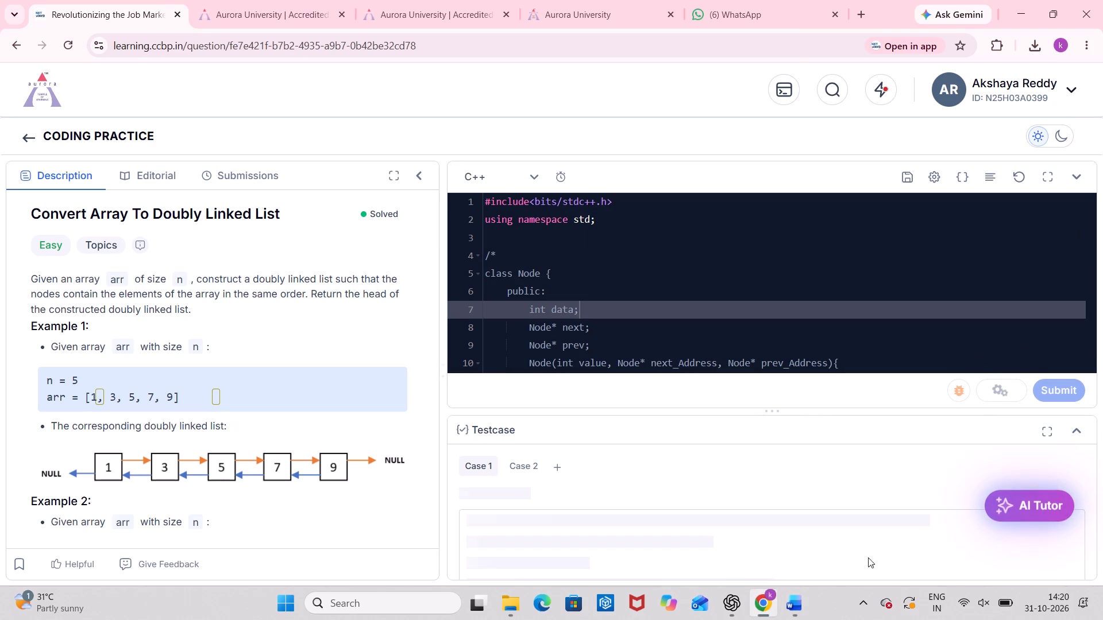
{"action": "left_click", "coordinate": [797, 602]}
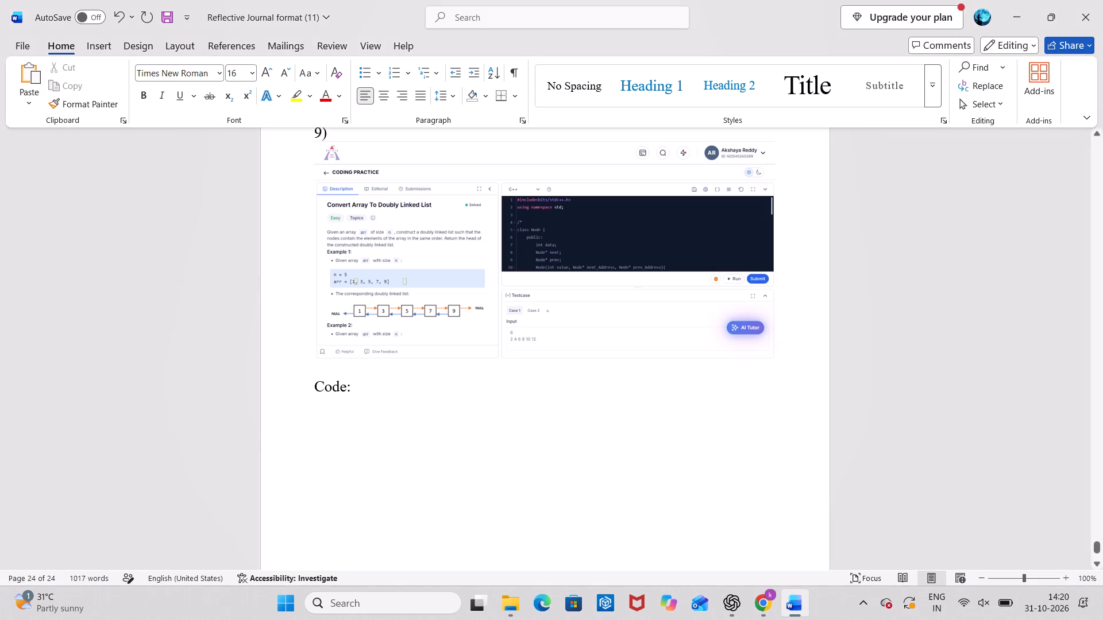
{"action": "key", "text": "ctrl+v"}
{"action": "key", "text": "Return"}
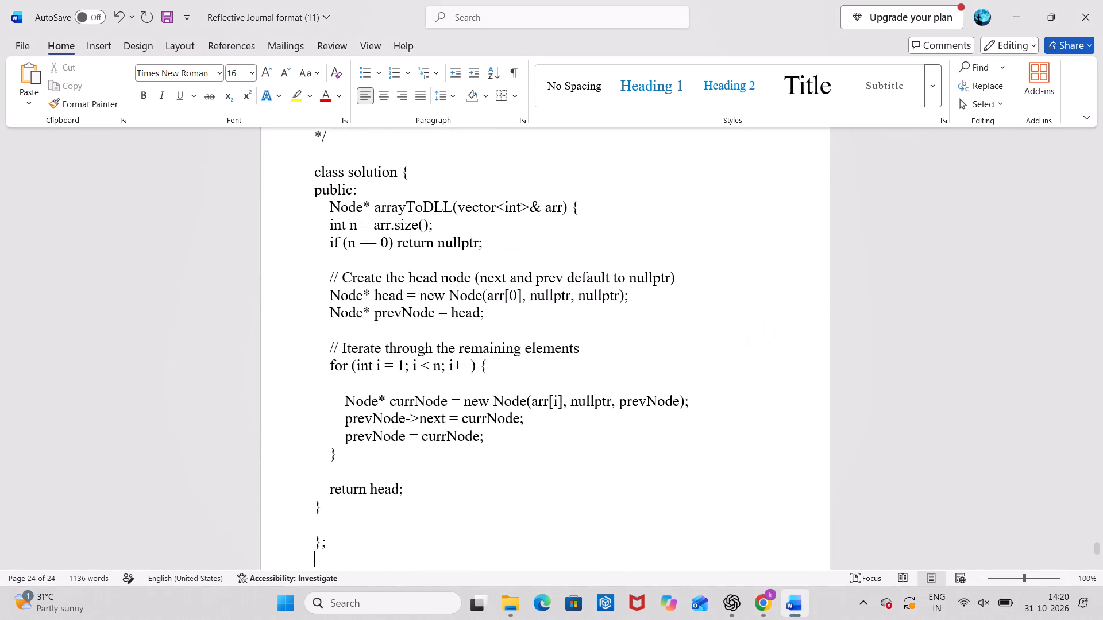
Capture the Convert Array To Doubly Linked List page showing the compiled test case input in Chrome and paste it below the code in Word.
{"action": "left_click", "coordinate": [767, 602]}
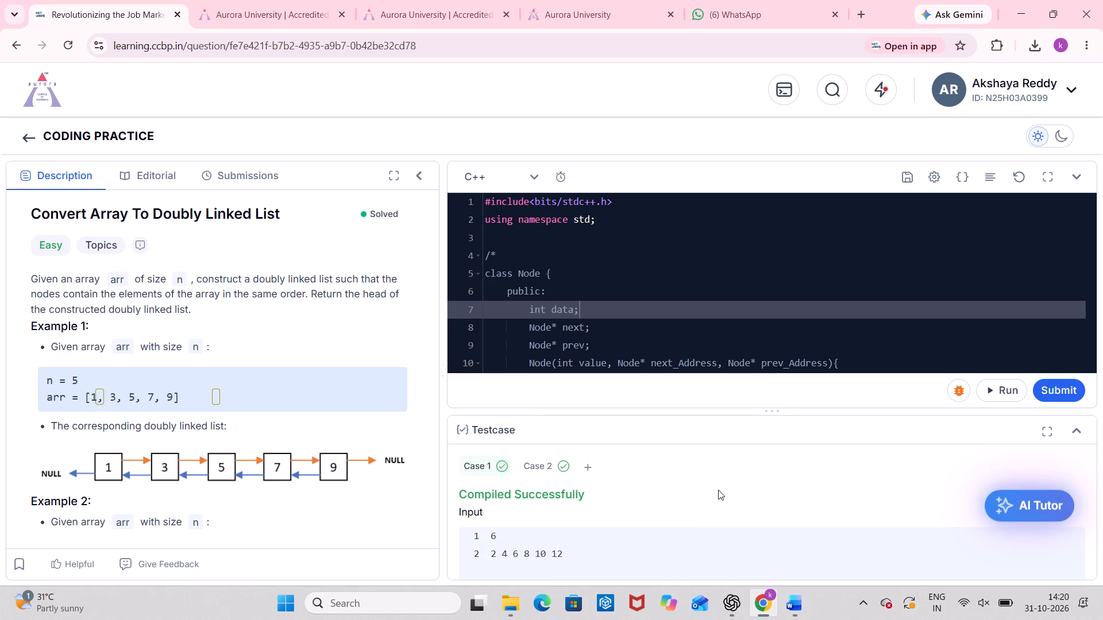
{"action": "key", "text": "shift+super+s"}
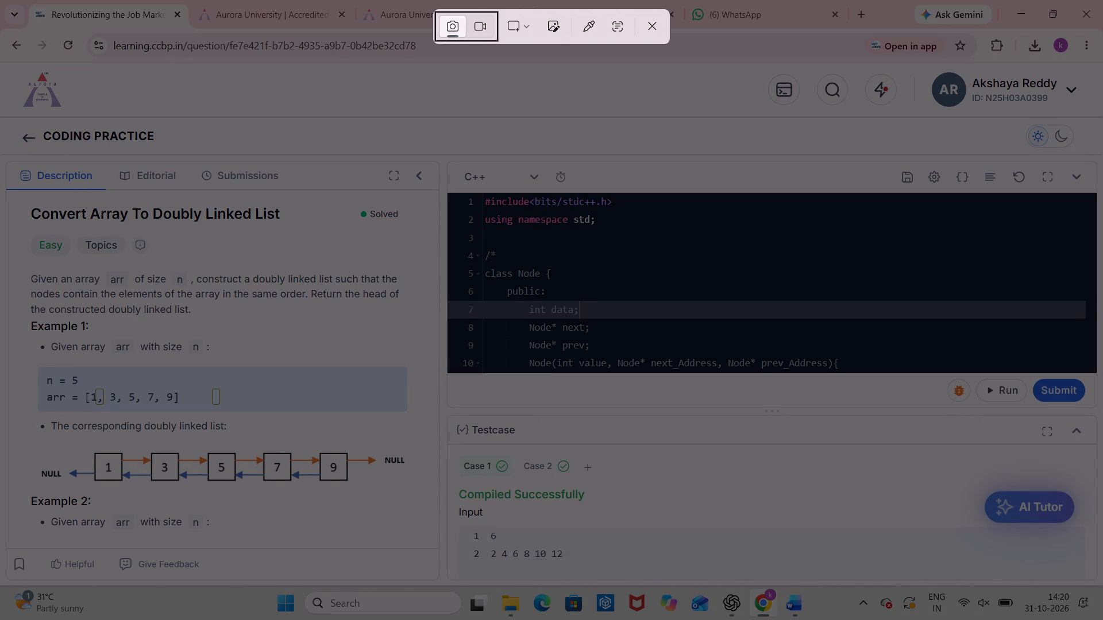
{"action": "left_click_drag", "start_coordinate": [0, 61], "coordinate": [1102, 588]}
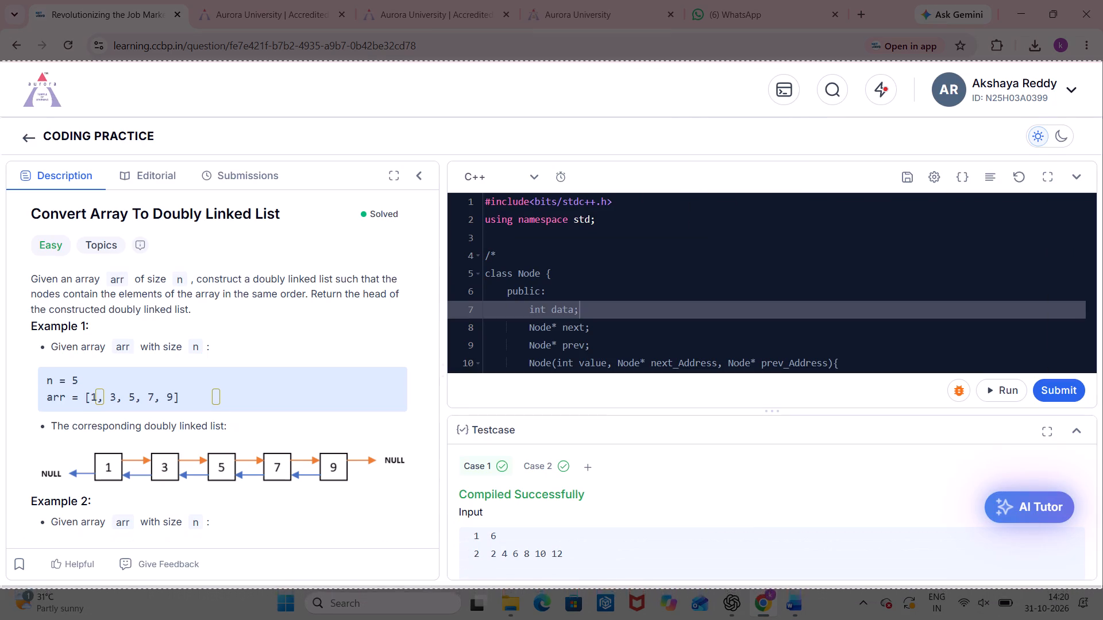
{"action": "left_click_drag", "start_coordinate": [1102, 588], "coordinate": [1102, 583]}
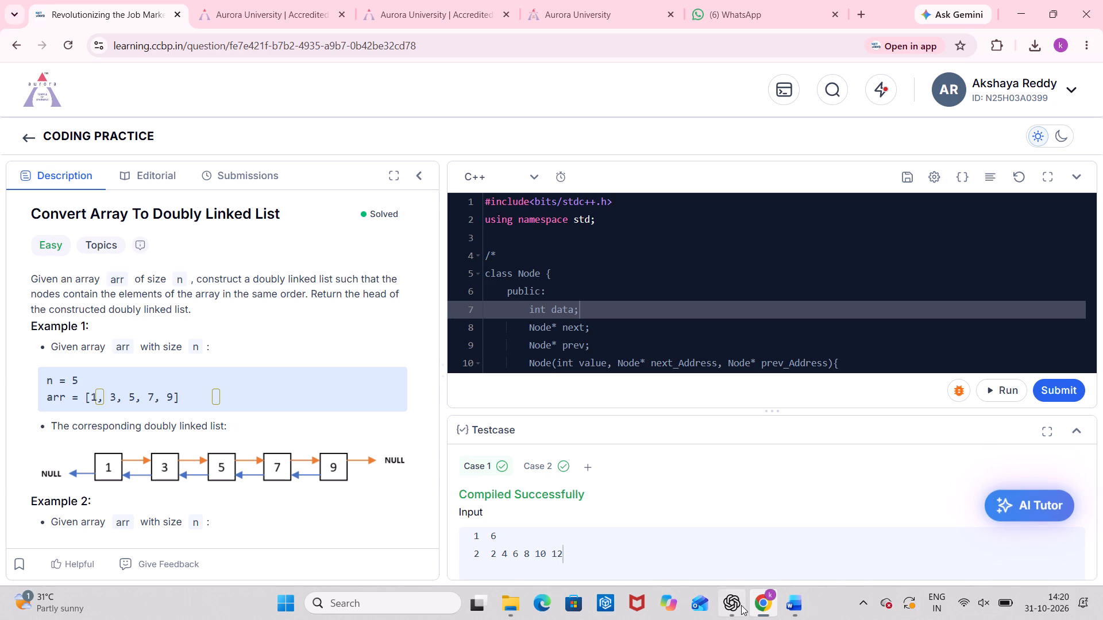
{"action": "left_click", "coordinate": [793, 615]}
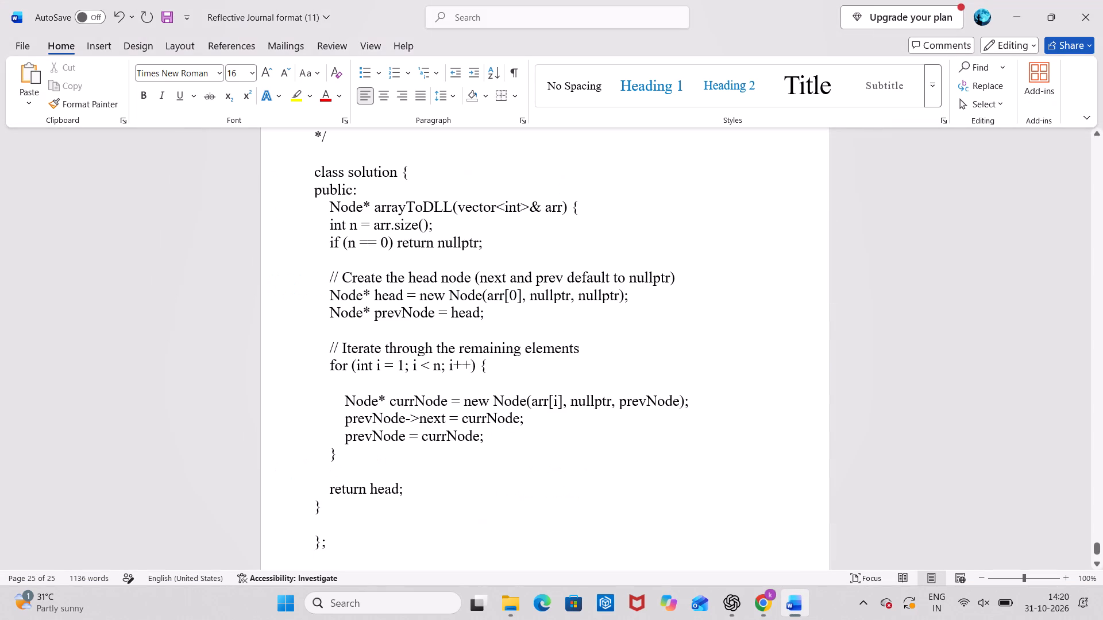
{"action": "key", "text": "ctrl+v"}
{"action": "key", "text": "Return"}
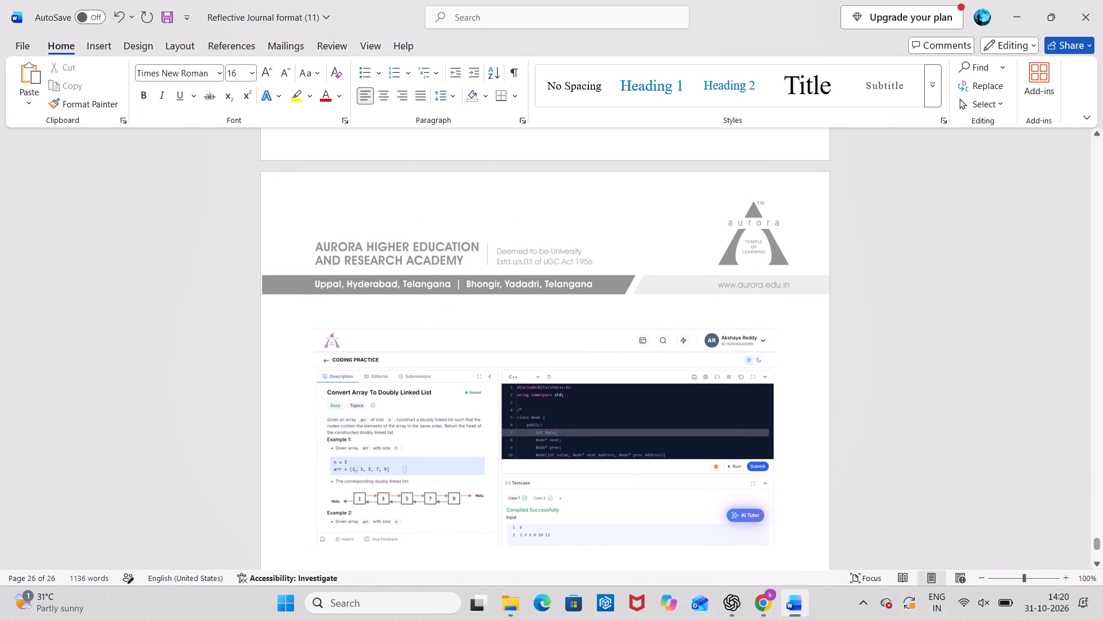
Capture the Convert Array To Doubly Linked List page showing Your Output and Expected in Chrome, and paste it below the previous screenshot in Word.
{"action": "left_click", "coordinate": [755, 595]}
{"action": "scroll", "coordinate": [731, 514], "scroll_direction": "down", "scroll_amount": 3}
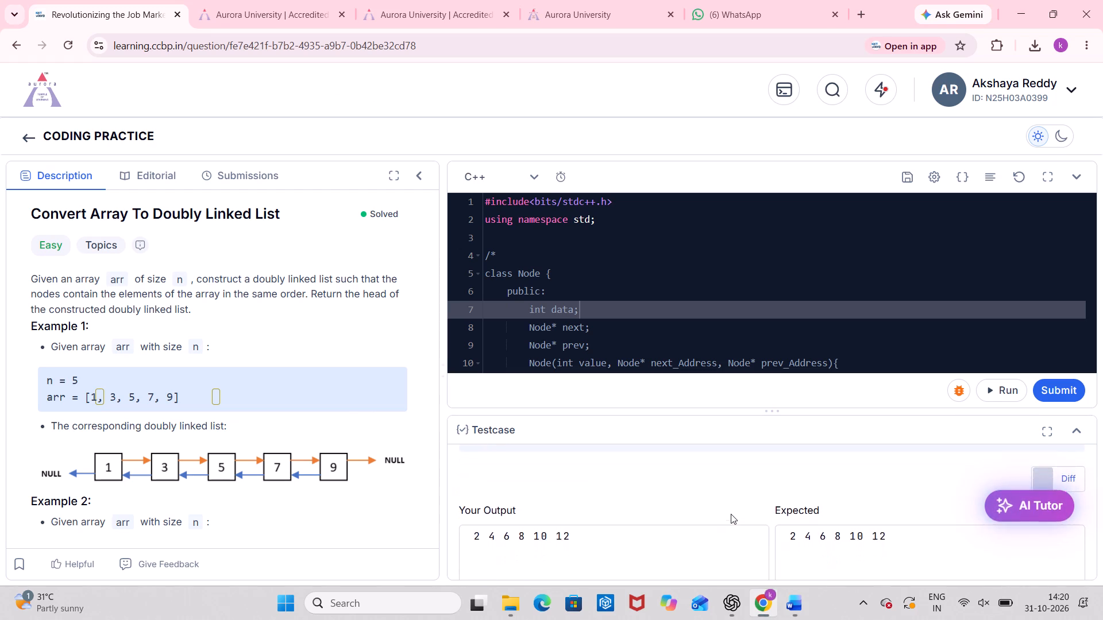
{"action": "scroll", "coordinate": [731, 514], "scroll_direction": "down", "scroll_amount": 1}
{"action": "key", "text": "shift+super+s"}
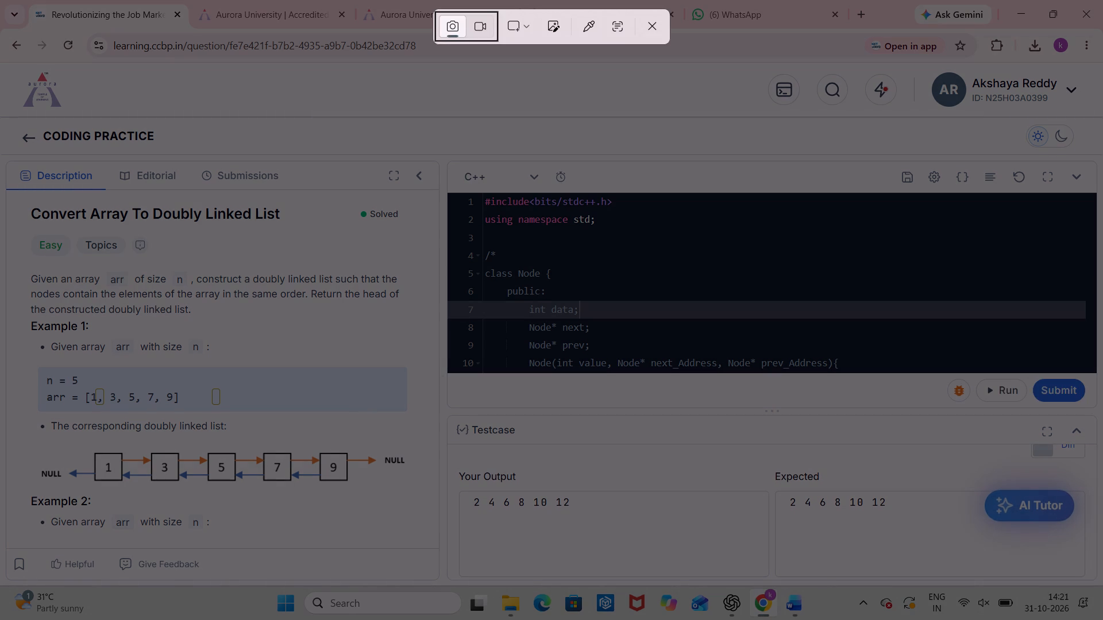
{"action": "left_click_drag", "start_coordinate": [0, 63], "coordinate": [1102, 593]}
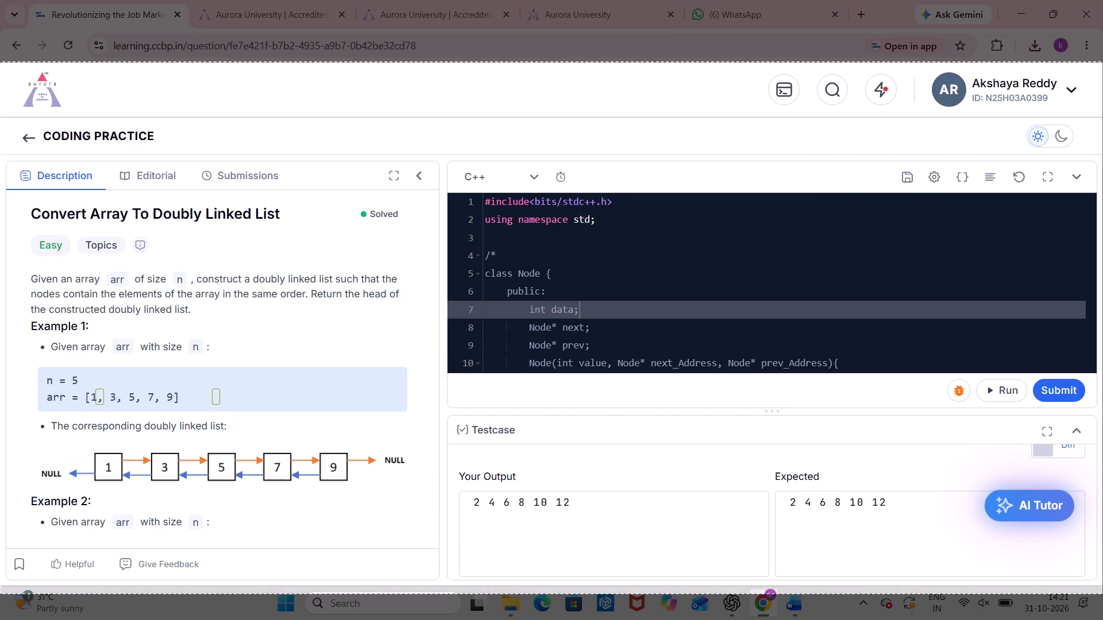
{"action": "left_click_drag", "start_coordinate": [1102, 593], "coordinate": [1102, 584]}
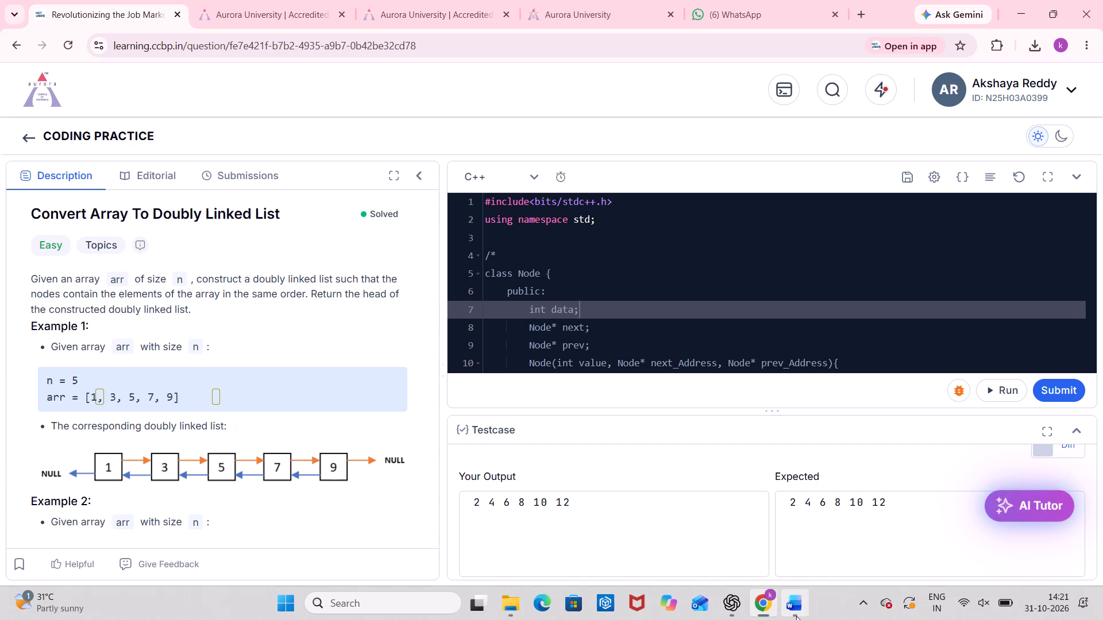
{"action": "left_click", "coordinate": [796, 616]}
{"action": "key", "text": "ctrl+v"}
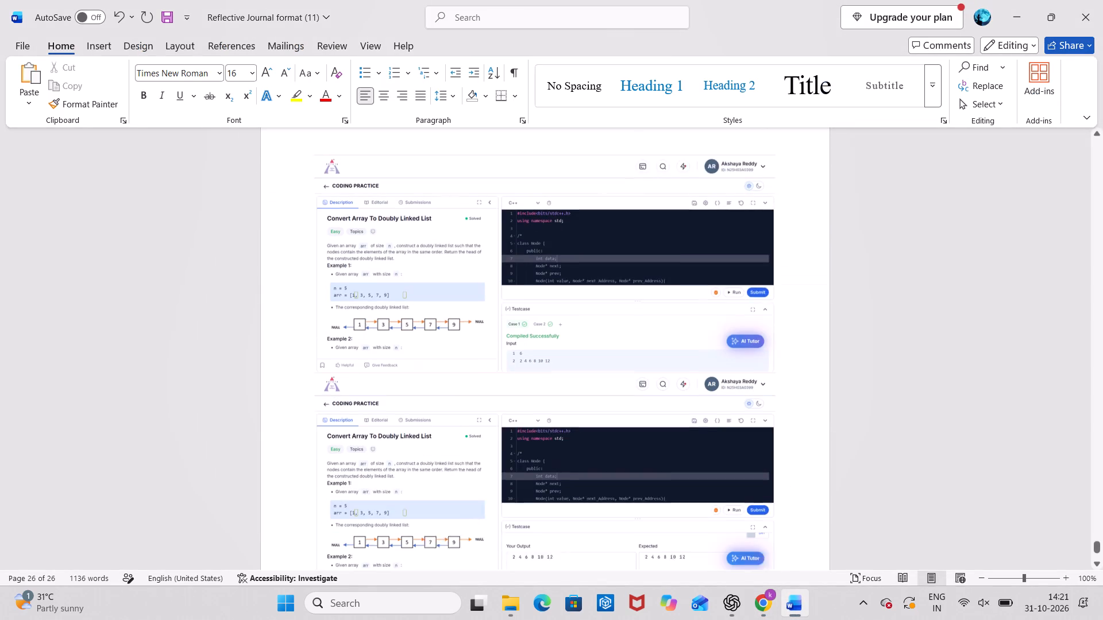
{"action": "key", "text": "Return"}
{"action": "key", "text": "Return"}
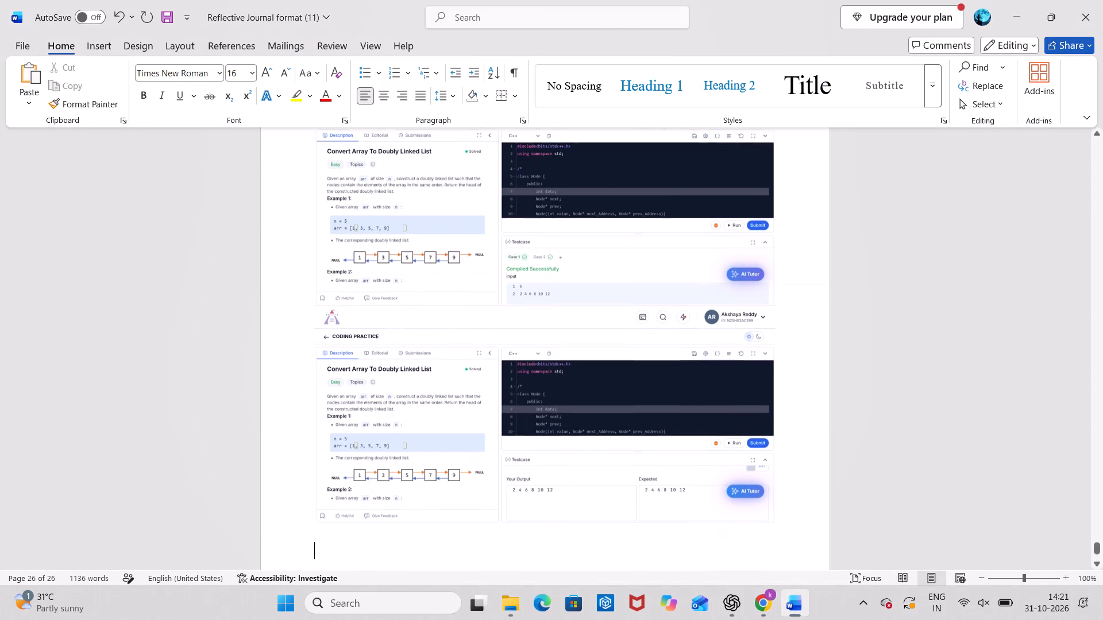
Add the number label "10)" below the Convert Array To Doubly Linked List output screenshots and start a new line after it.
{"action": "scroll", "coordinate": [692, 374], "scroll_direction": "up", "scroll_amount": 4}
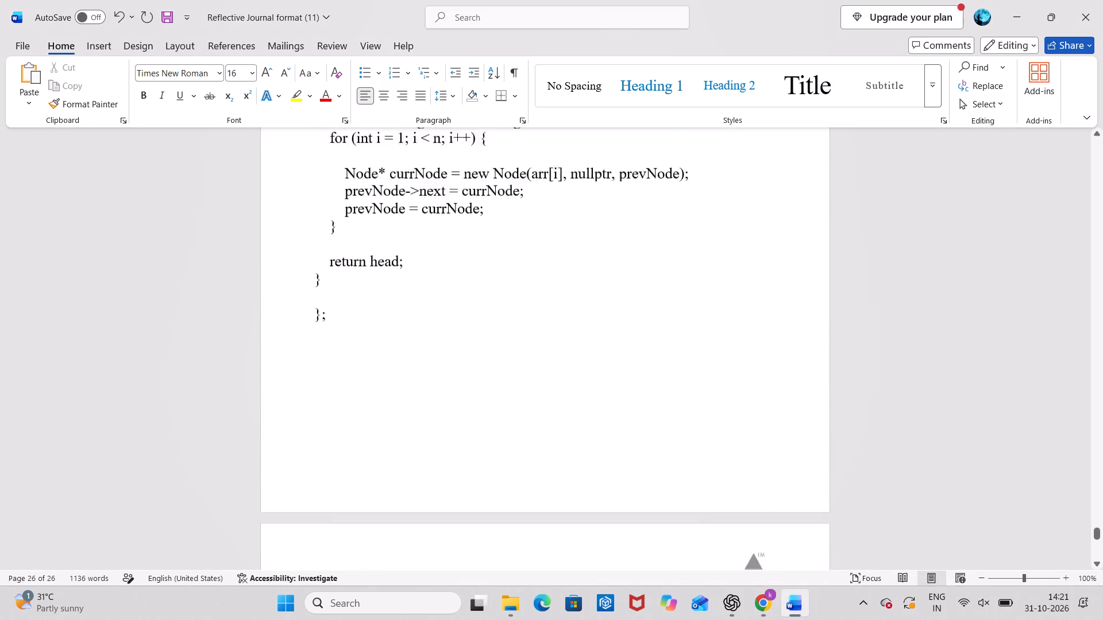
{"action": "scroll", "coordinate": [692, 374], "scroll_direction": "up", "scroll_amount": 4}
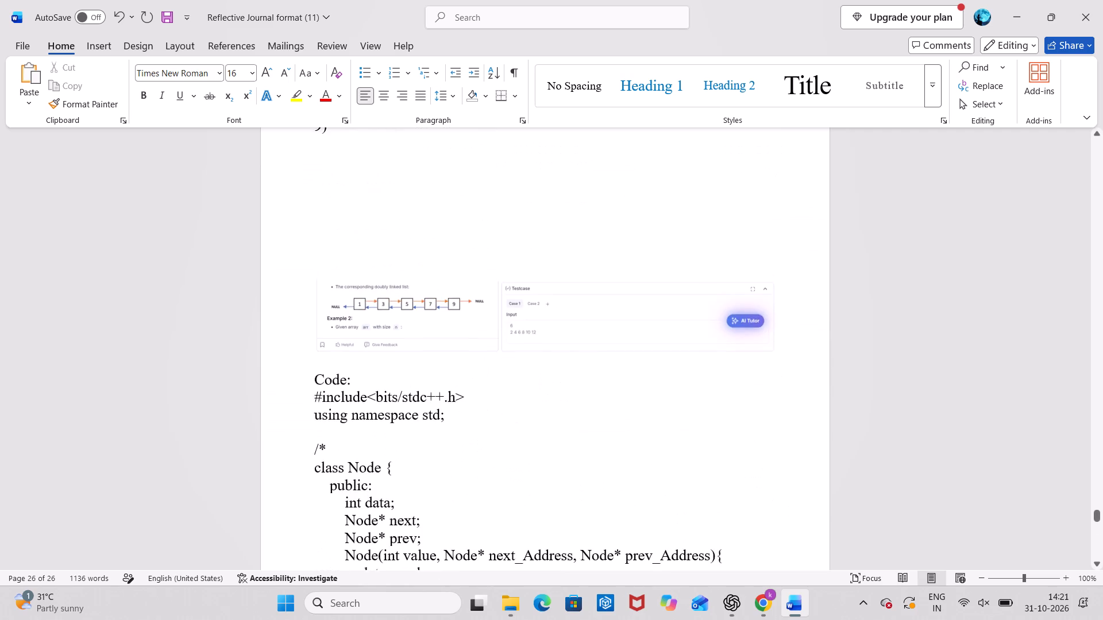
{"action": "scroll", "coordinate": [692, 374], "scroll_direction": "down", "scroll_amount": 2}
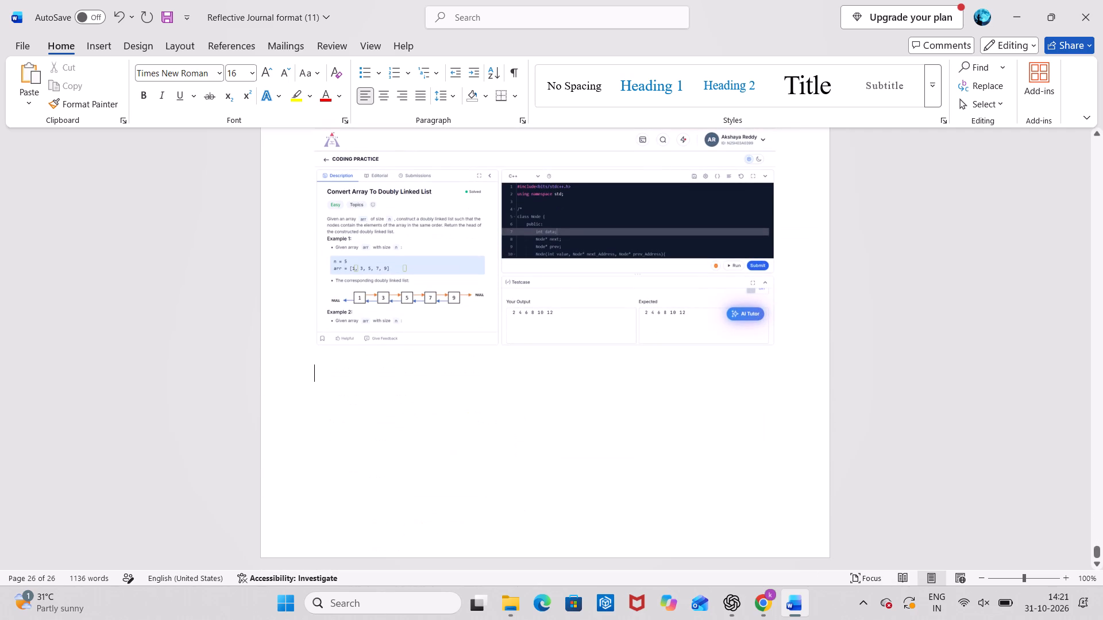
{"action": "type", "text": "10"}
{"action": "key", "text": "shift+parenright"}
{"action": "key", "text": "Return"}
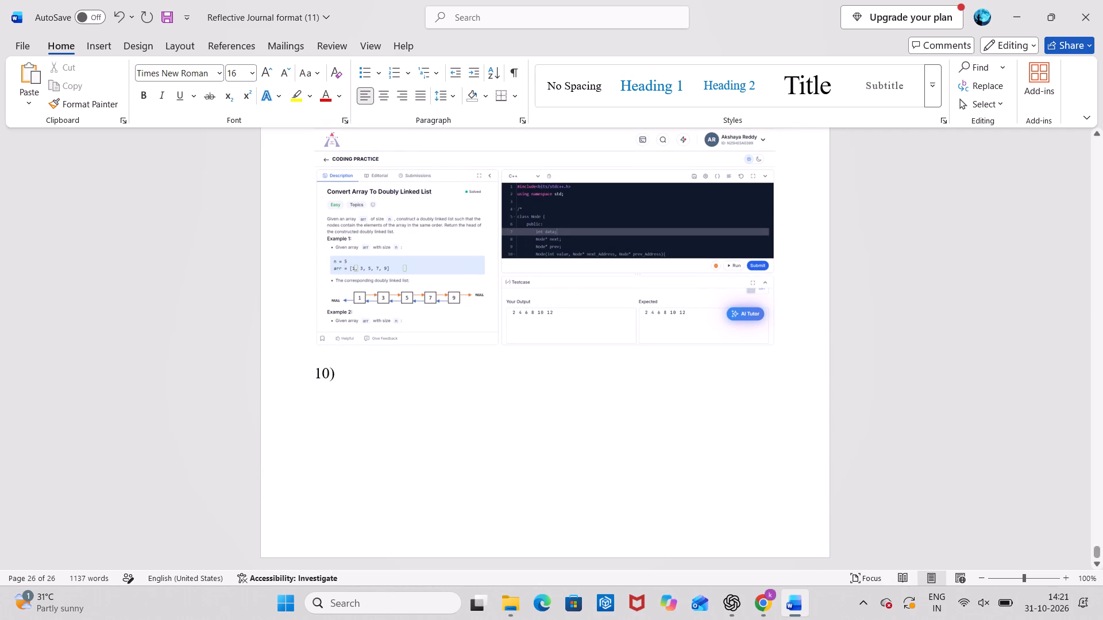
Open the Convert Doubly Linked List to Array problem in Chrome, capture its page, and paste the screenshot below "10)" in Word.
{"action": "left_click", "coordinate": [762, 604]}
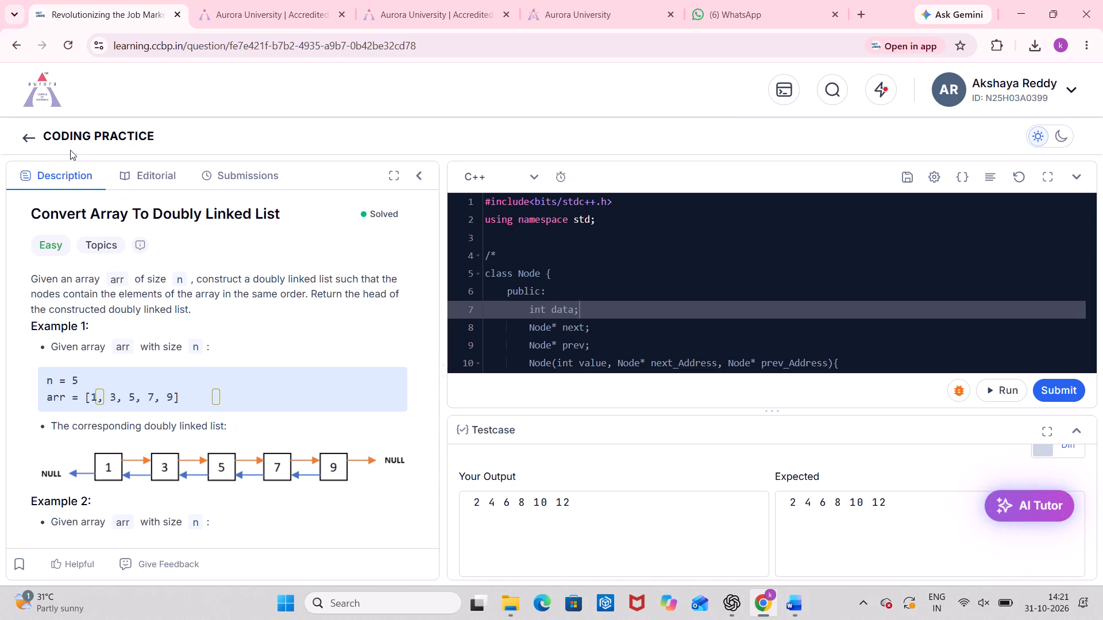
{"action": "left_click", "coordinate": [29, 141]}
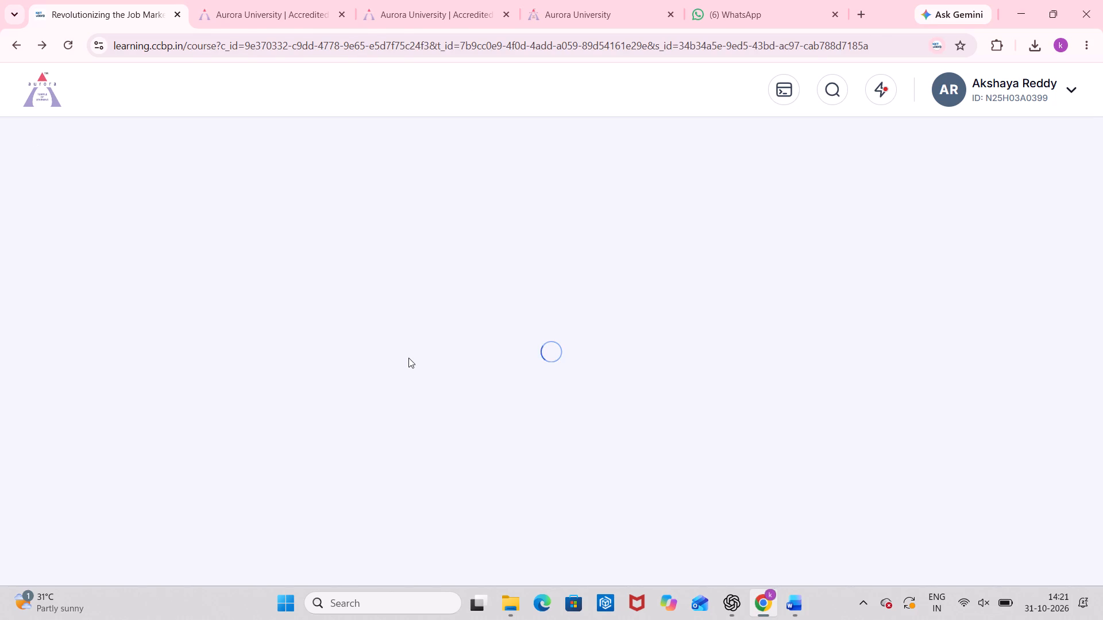
{"action": "left_click", "coordinate": [483, 335]}
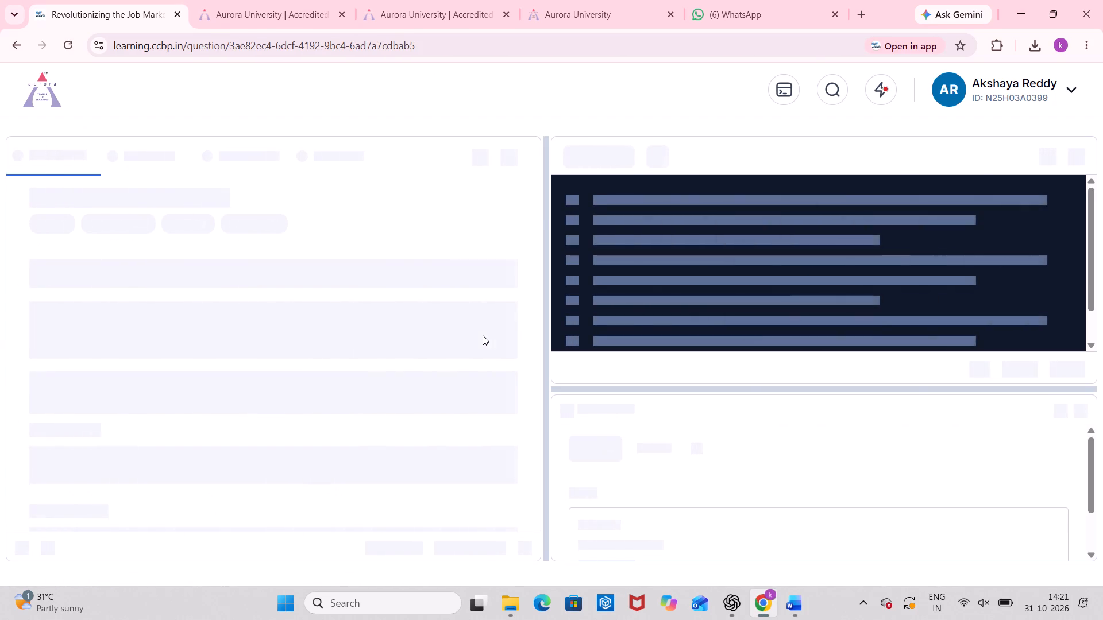
{"action": "key", "text": "shift+super+s"}
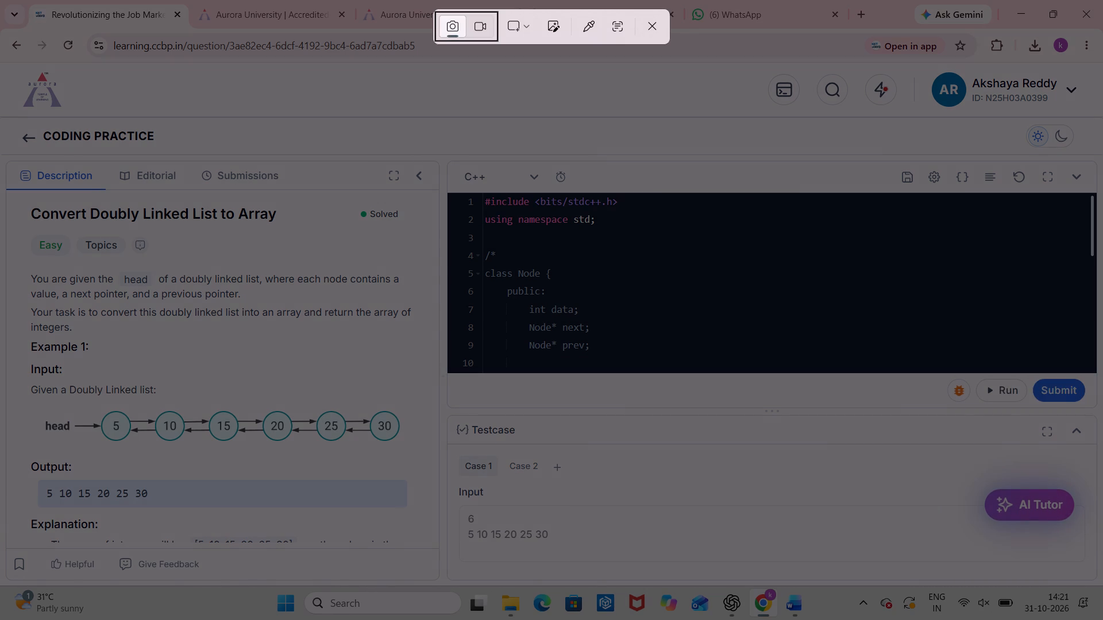
{"action": "left_click_drag", "start_coordinate": [0, 64], "coordinate": [1102, 582]}
{"action": "left_click", "coordinate": [799, 610]}
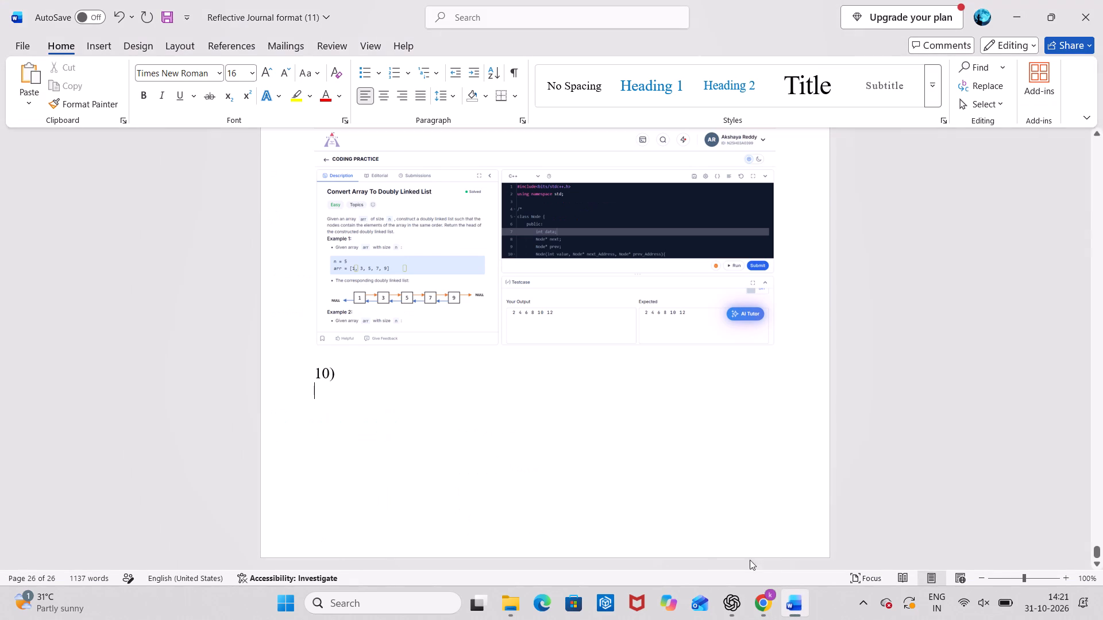
{"action": "key", "text": "ctrl+v"}
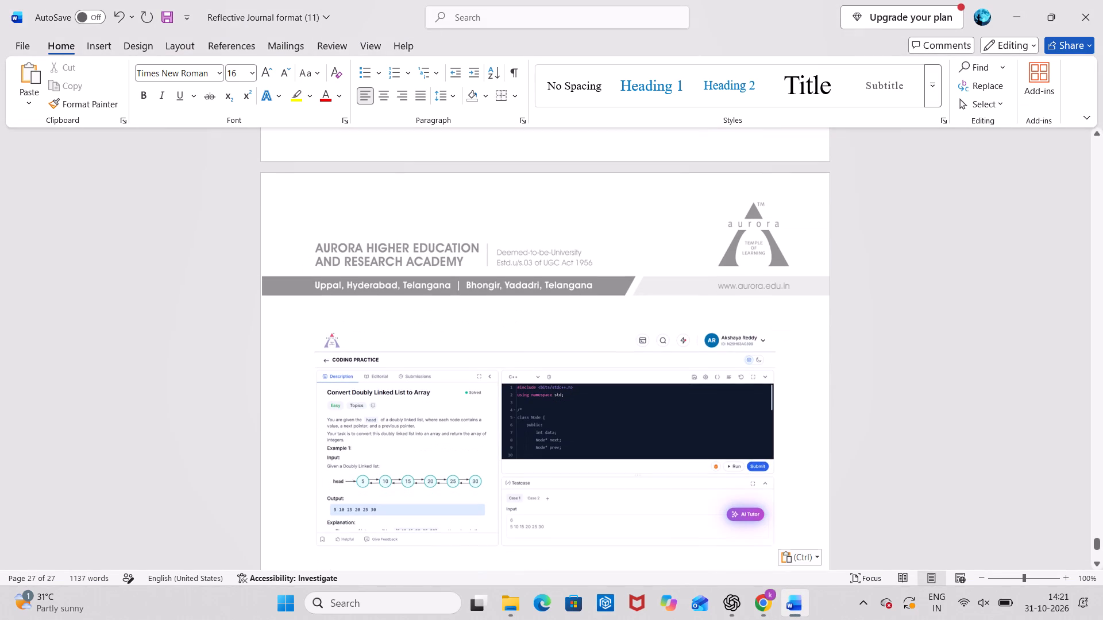
Insert seven blank lines after the Convert Array To Doubly Linked List output screenshot to move "10)" onto the page with its problem screenshot.
{"action": "scroll", "coordinate": [630, 518], "scroll_direction": "up", "scroll_amount": 2}
{"action": "left_click", "coordinate": [781, 283]}
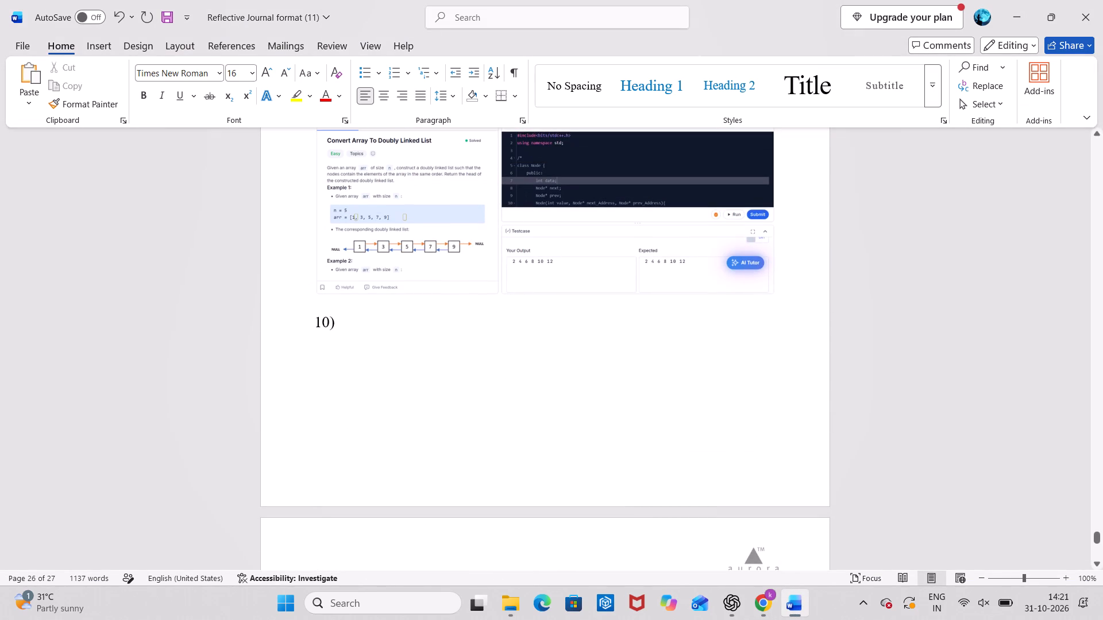
{"action": "key", "text": "Return"}
{"action": "key", "text": "Return"}
{"action": "key", "text": "Return"}
{"action": "key", "text": "Return"}
{"action": "key", "text": "Return"}
{"action": "key", "text": "Return"}
{"action": "key", "text": "Return"}
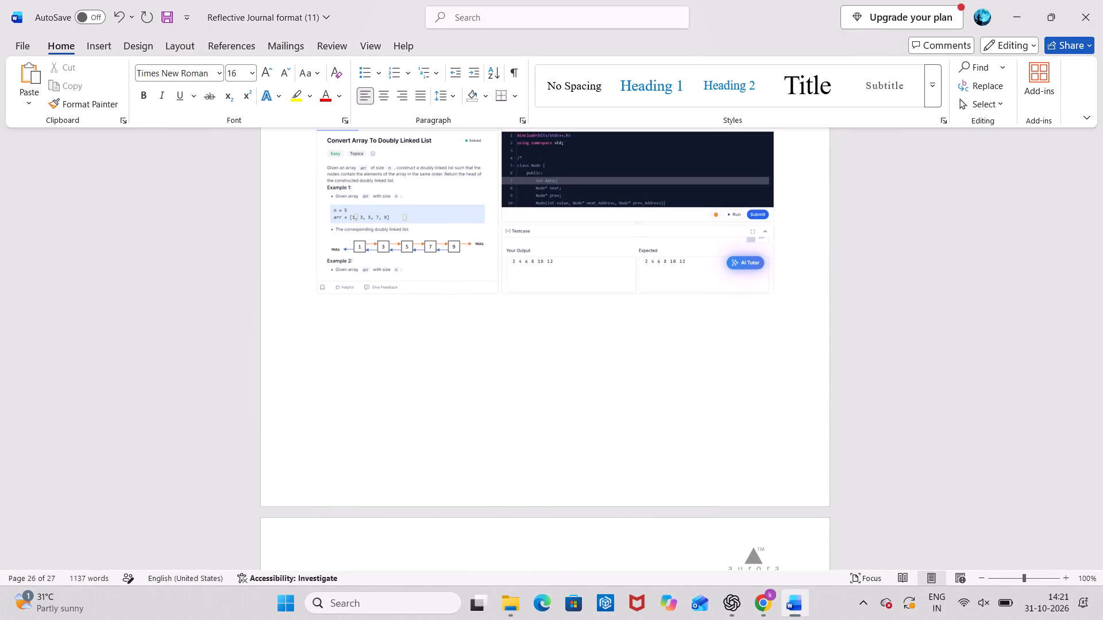
Add the label "Code:" below the Convert Doubly Linked List to Array problem screenshot and start a new line after it.
{"action": "scroll", "coordinate": [781, 283], "scroll_direction": "down", "scroll_amount": 2}
{"action": "scroll", "coordinate": [954, 375], "scroll_direction": "down", "scroll_amount": 2}
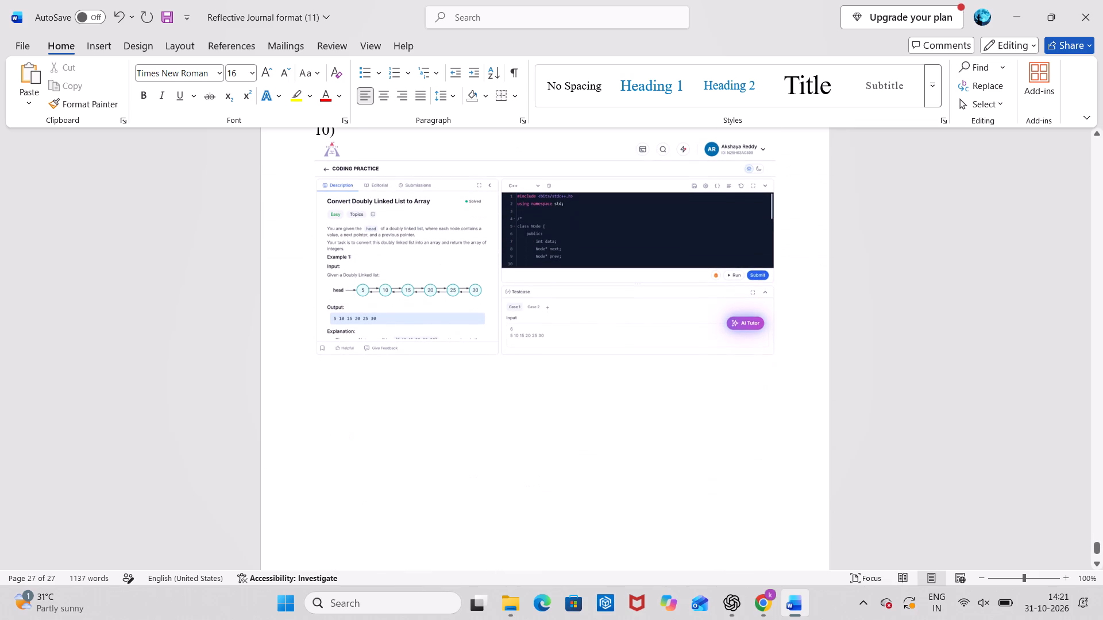
{"action": "left_click", "coordinate": [787, 342]}
{"action": "key", "text": "Return"}
{"action": "key", "text": "Return"}
{"action": "type", "text": "oe"}
{"action": "key", "text": "BackSpace"}
{"action": "type", "text": "de"}
{"action": "key", "text": "shift+colon"}
{"action": "key", "text": "Return"}
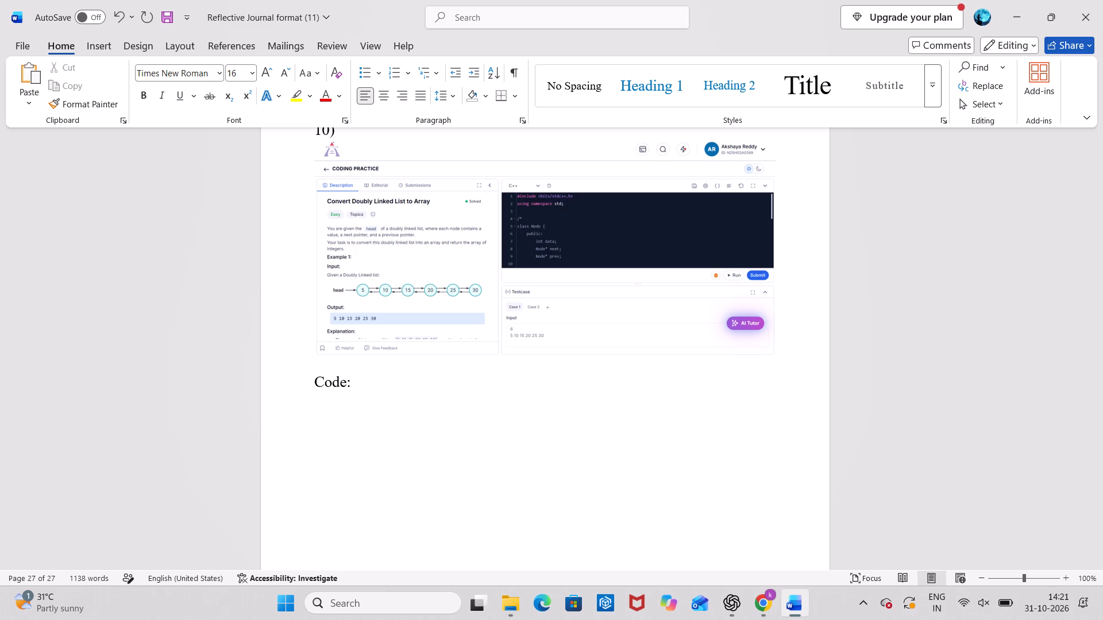
Copy the entire C++ solution for Convert Doubly Linked List to Array from Chrome and paste it below "Code:" in Word, followed by a new line.
{"action": "left_click", "coordinate": [766, 619]}
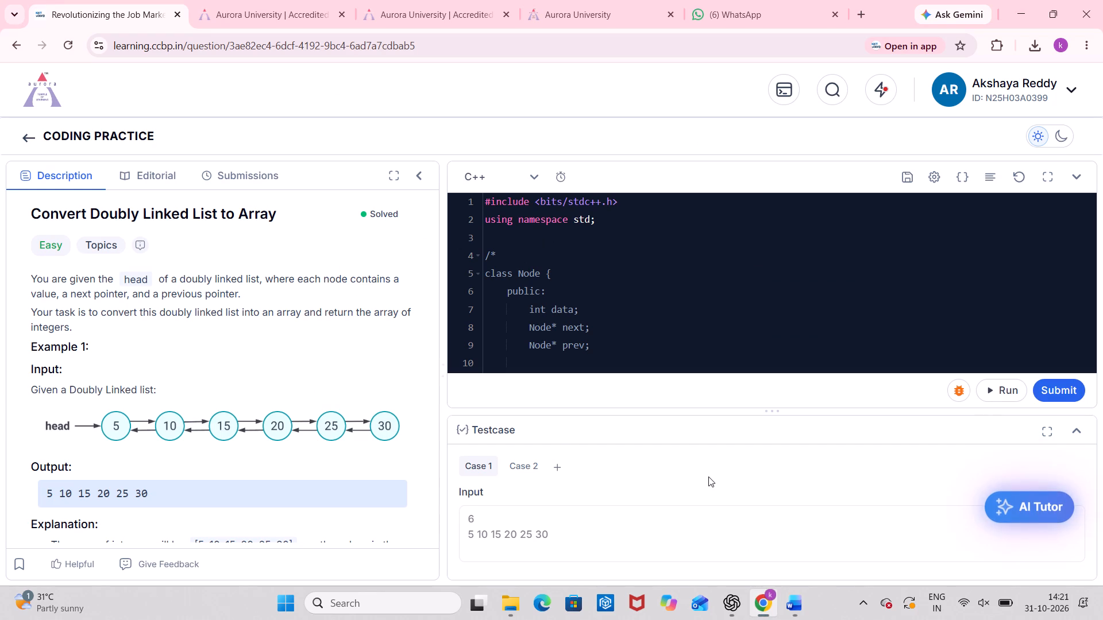
{"action": "scroll", "coordinate": [708, 476], "scroll_direction": "down", "scroll_amount": 1}
{"action": "left_click", "coordinate": [697, 321]}
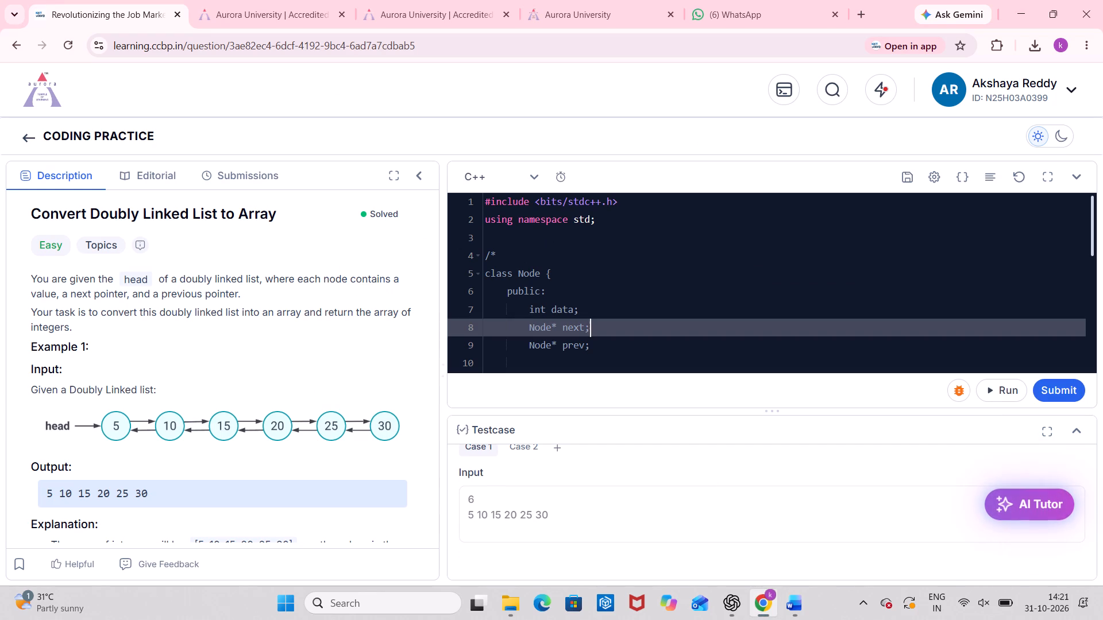
{"action": "key", "text": "ctrl+a"}
{"action": "key", "text": "ctrl+c"}
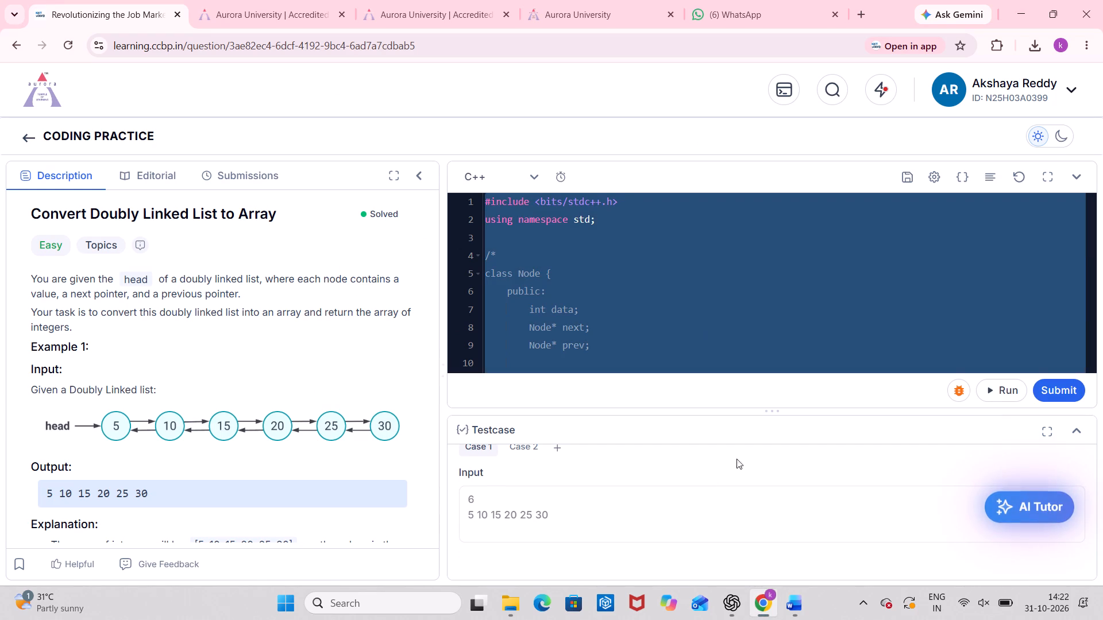
{"action": "left_click", "coordinate": [788, 594]}
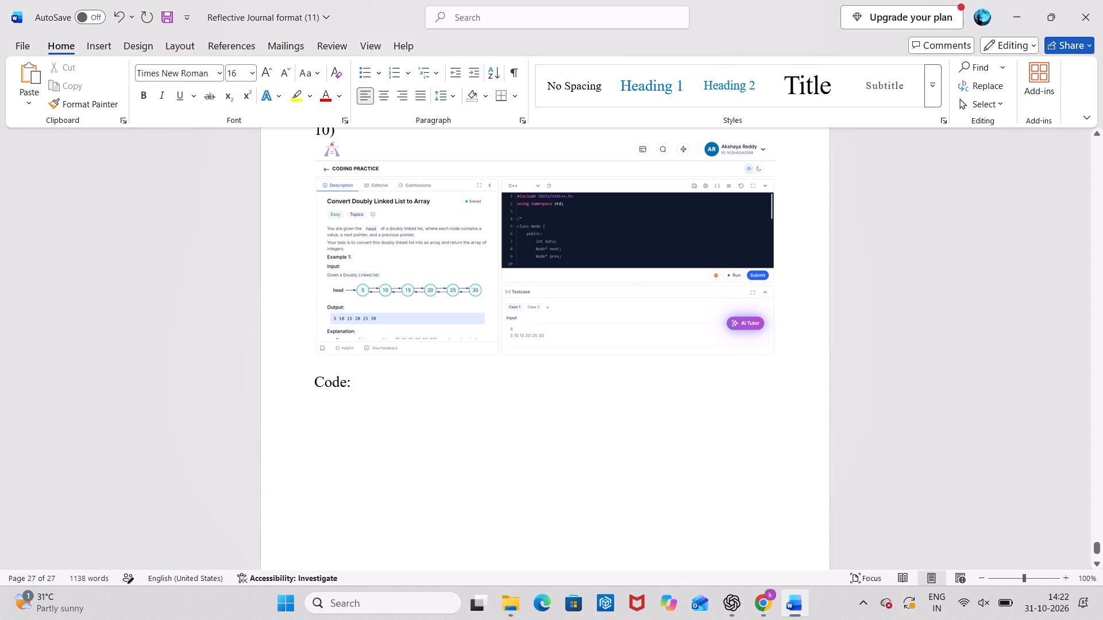
{"action": "key", "text": "ctrl+v"}
{"action": "key", "text": "Return"}
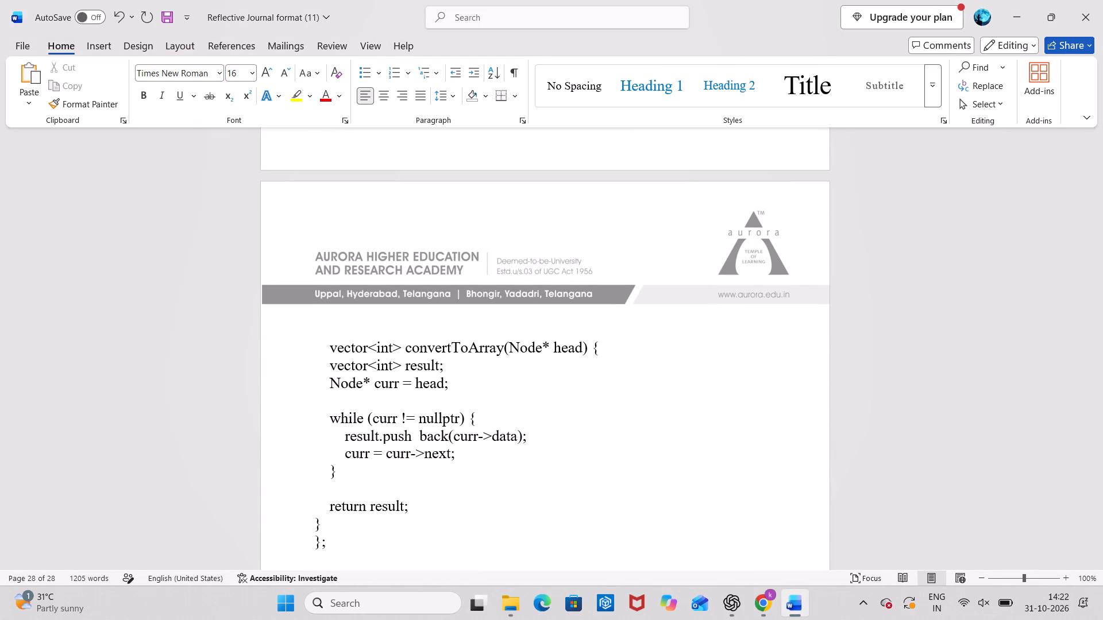
Run the solution in Chrome, capture the page with the Case 1 compile result and input, and paste it below the code in Word, adding a new line.
{"action": "left_click", "coordinate": [757, 609]}
{"action": "left_click", "coordinate": [843, 299]}
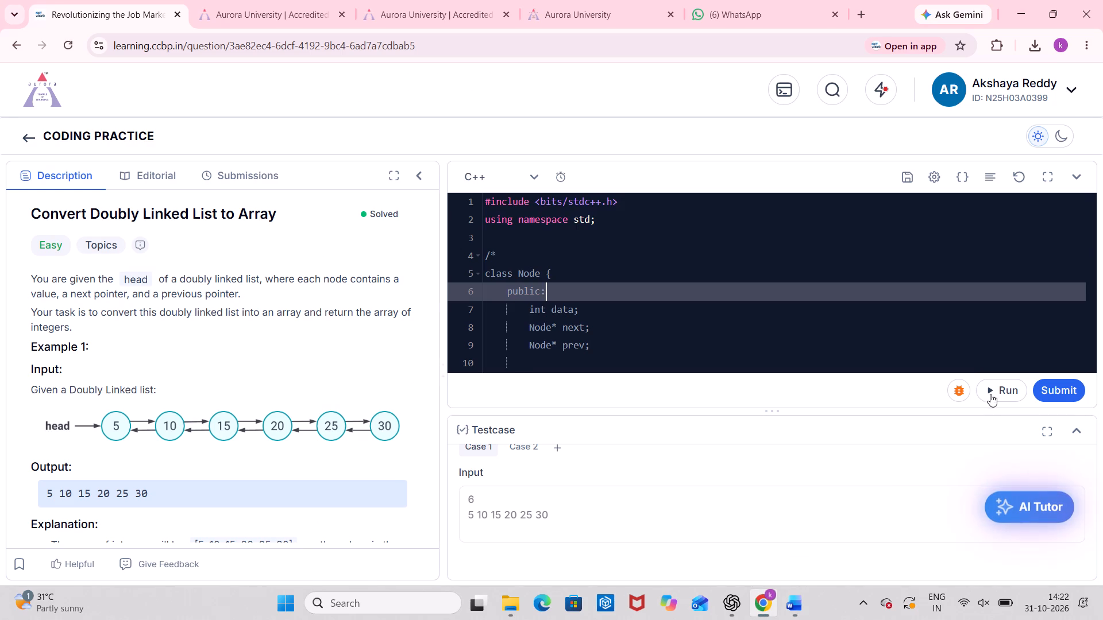
{"action": "left_click", "coordinate": [1003, 395]}
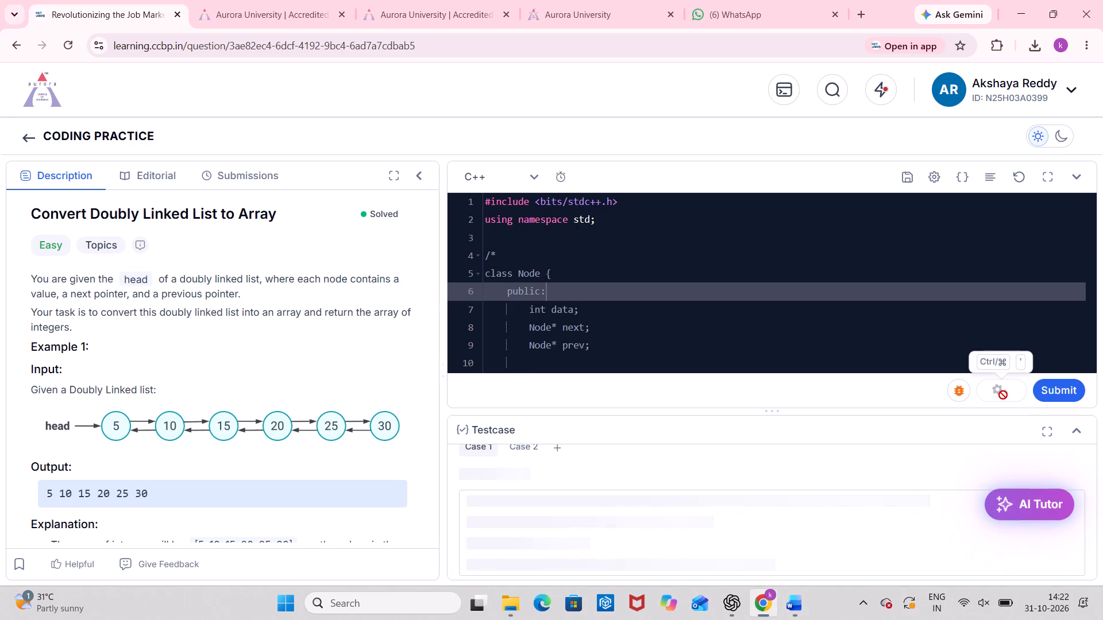
{"action": "scroll", "coordinate": [840, 510], "scroll_direction": "up", "scroll_amount": 1}
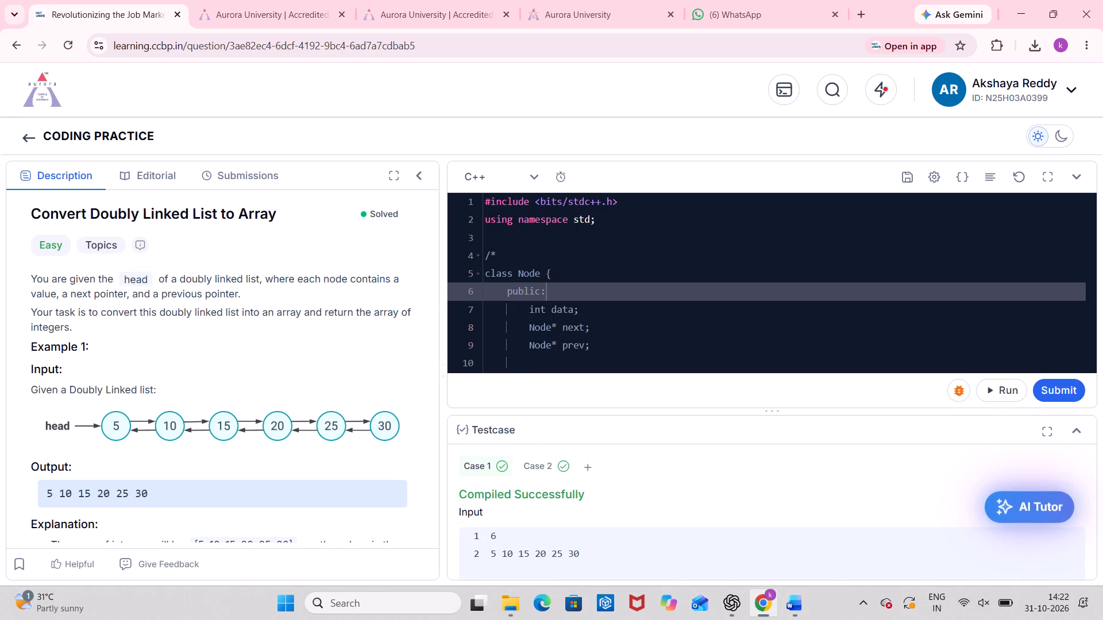
{"action": "key", "text": "shift+super+s"}
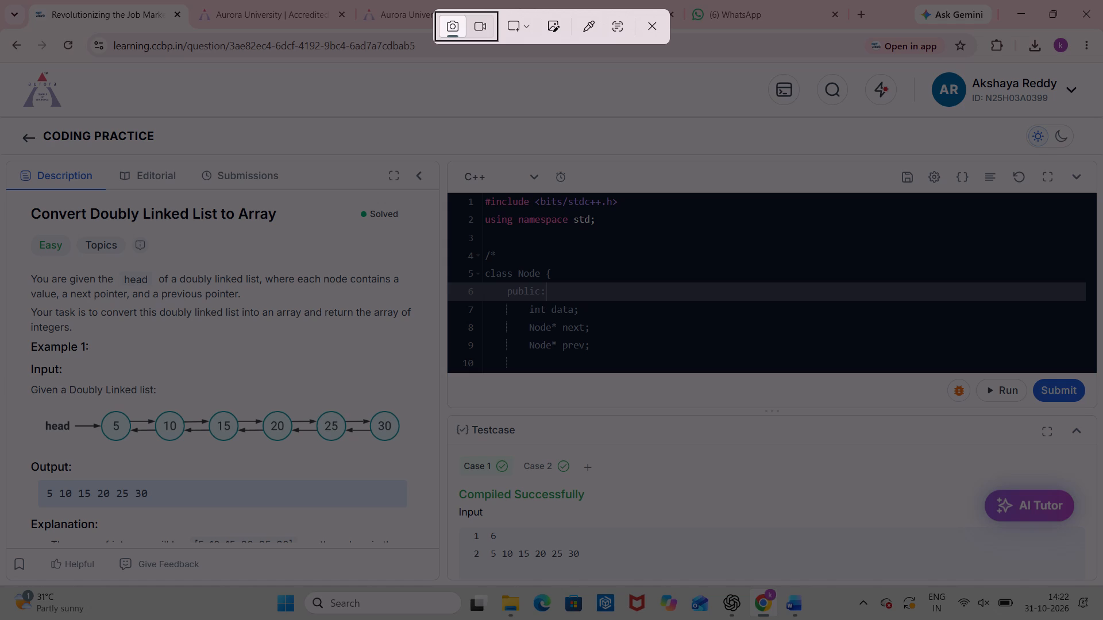
{"action": "left_click_drag", "start_coordinate": [0, 61], "coordinate": [1102, 524]}
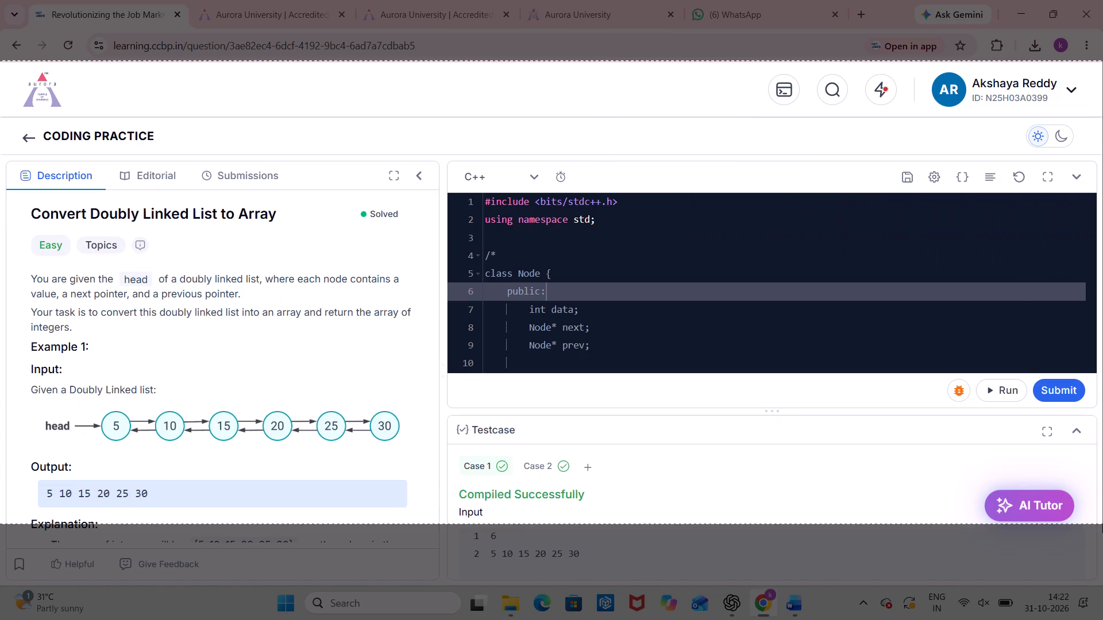
{"action": "left_click_drag", "start_coordinate": [1102, 524], "coordinate": [1102, 579]}
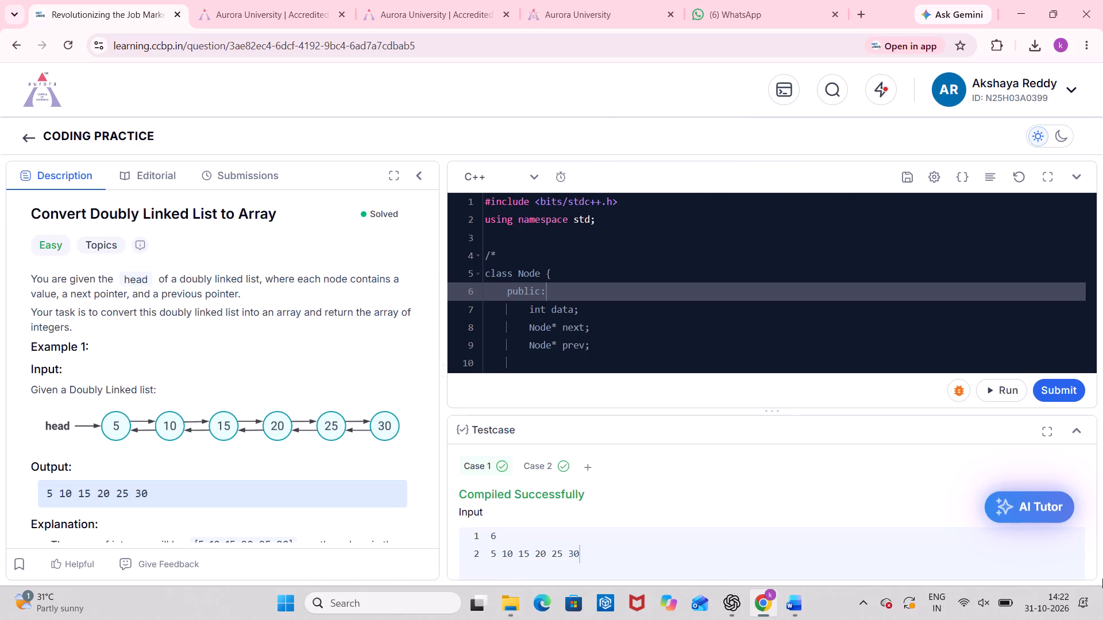
{"action": "left_click", "coordinate": [792, 610]}
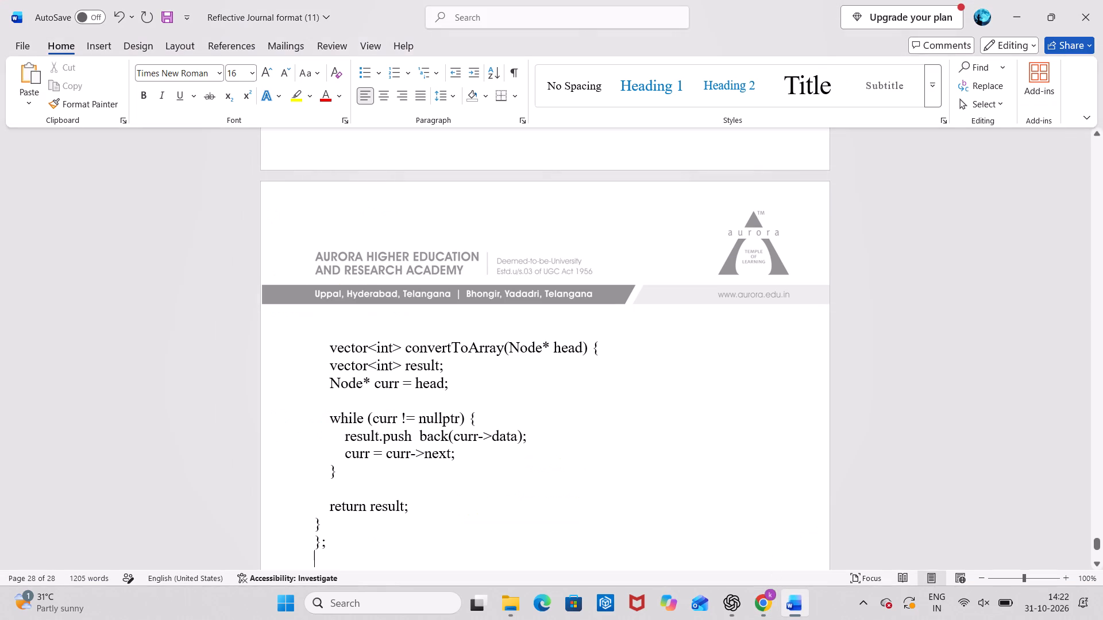
{"action": "key", "text": "ctrl+v"}
{"action": "key", "text": "Return"}
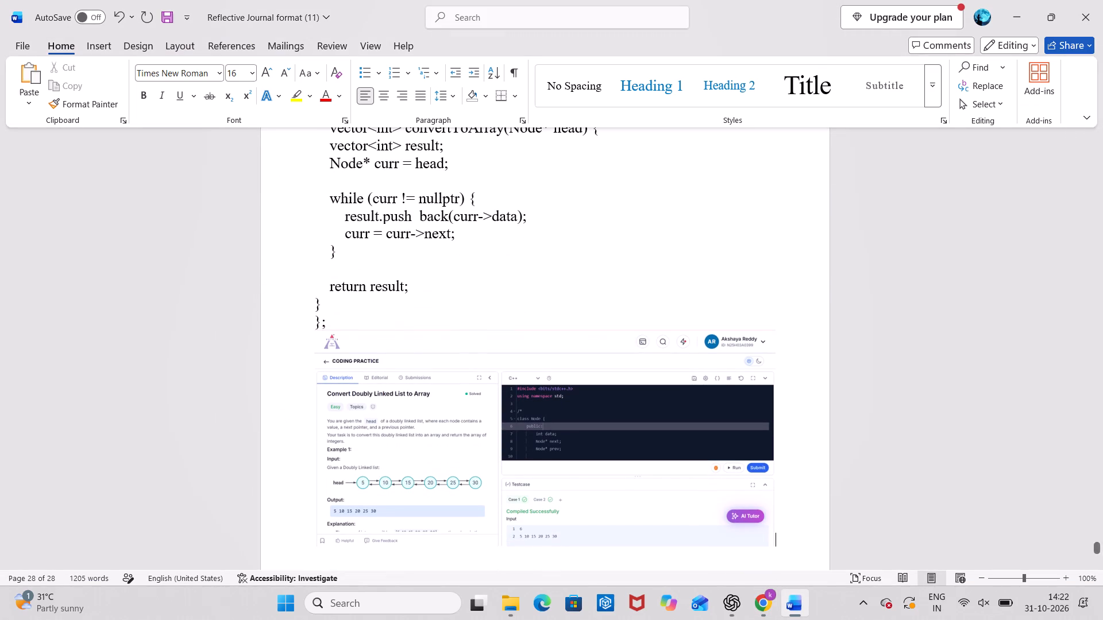
Capture the Chrome page showing the test case's Your Output and Expected values, and paste it below the previous run screenshot in Word.
{"action": "left_click", "coordinate": [754, 610]}
{"action": "scroll", "coordinate": [697, 460], "scroll_direction": "down", "scroll_amount": 3}
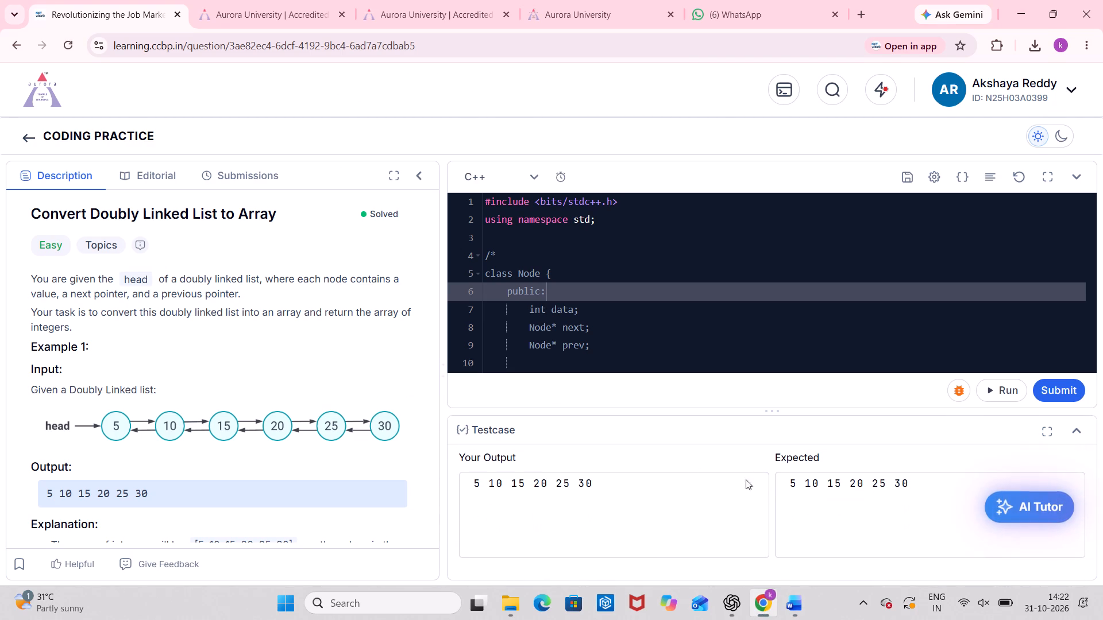
{"action": "key", "text": "shift+super+s"}
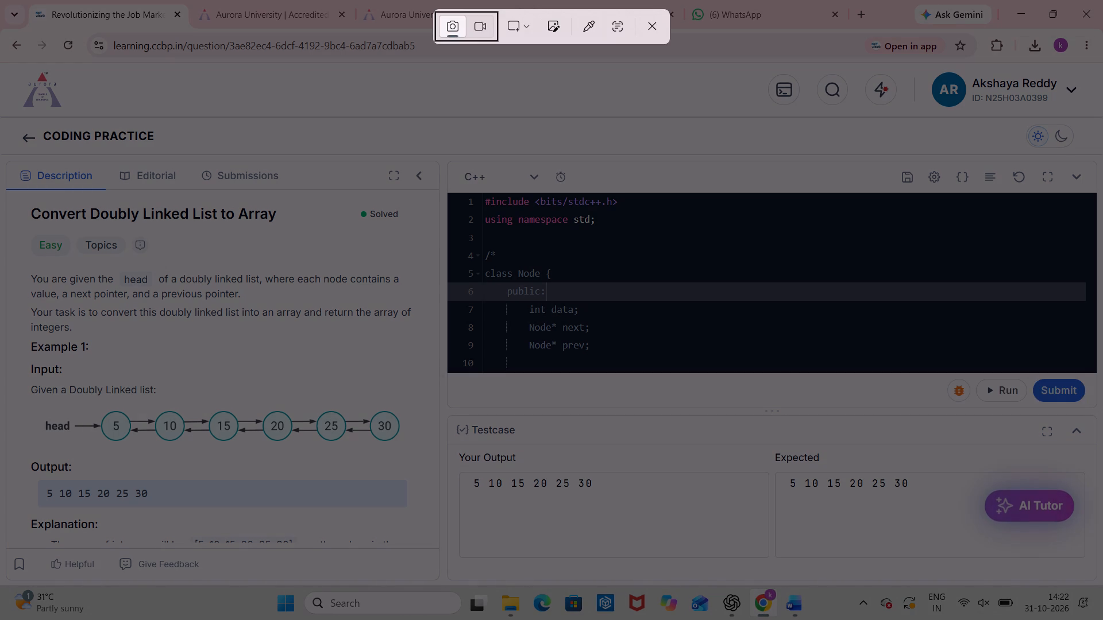
{"action": "left_click_drag", "start_coordinate": [1, 61], "coordinate": [1102, 475]}
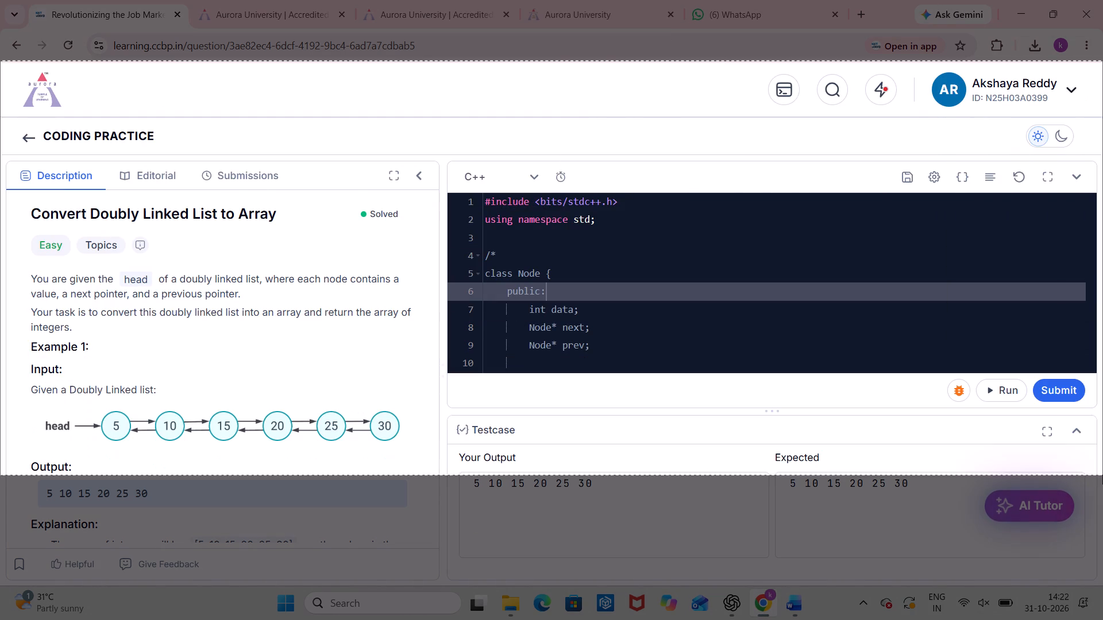
{"action": "left_click_drag", "start_coordinate": [1102, 475], "coordinate": [1102, 584]}
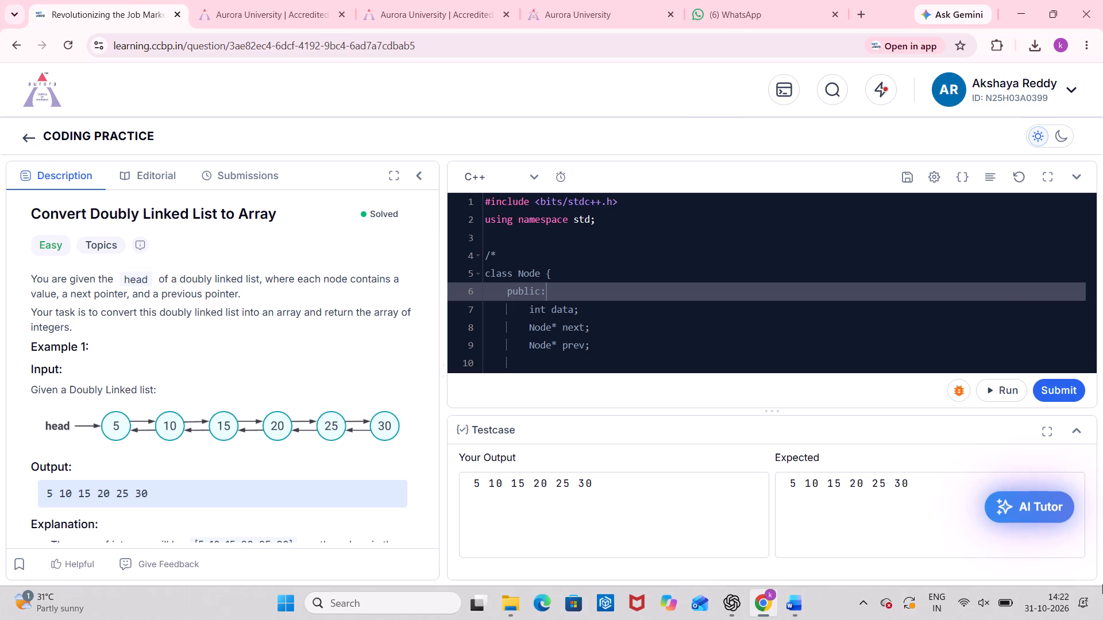
{"action": "left_click", "coordinate": [794, 617]}
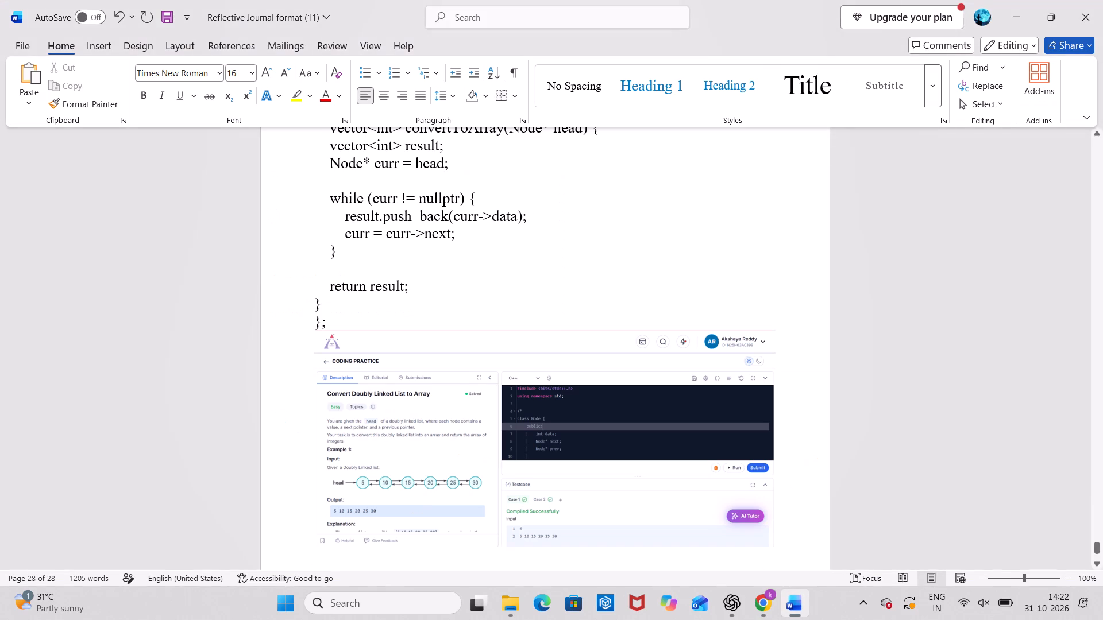
{"action": "key", "text": "ctrl+v"}
Review the report backwards from the last output screenshot to problem 3, checking each problem's numbering, code, screenshots and page layout.
{"action": "scroll", "coordinate": [659, 455], "scroll_direction": "down", "scroll_amount": 1}
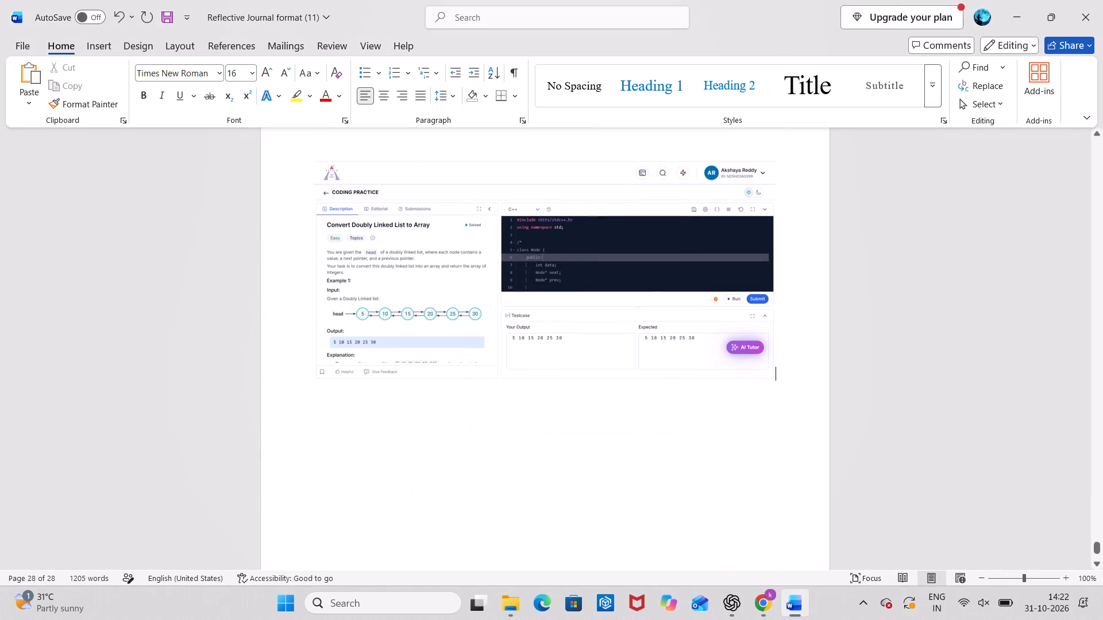
{"action": "scroll", "coordinate": [659, 455], "scroll_direction": "up", "scroll_amount": 6}
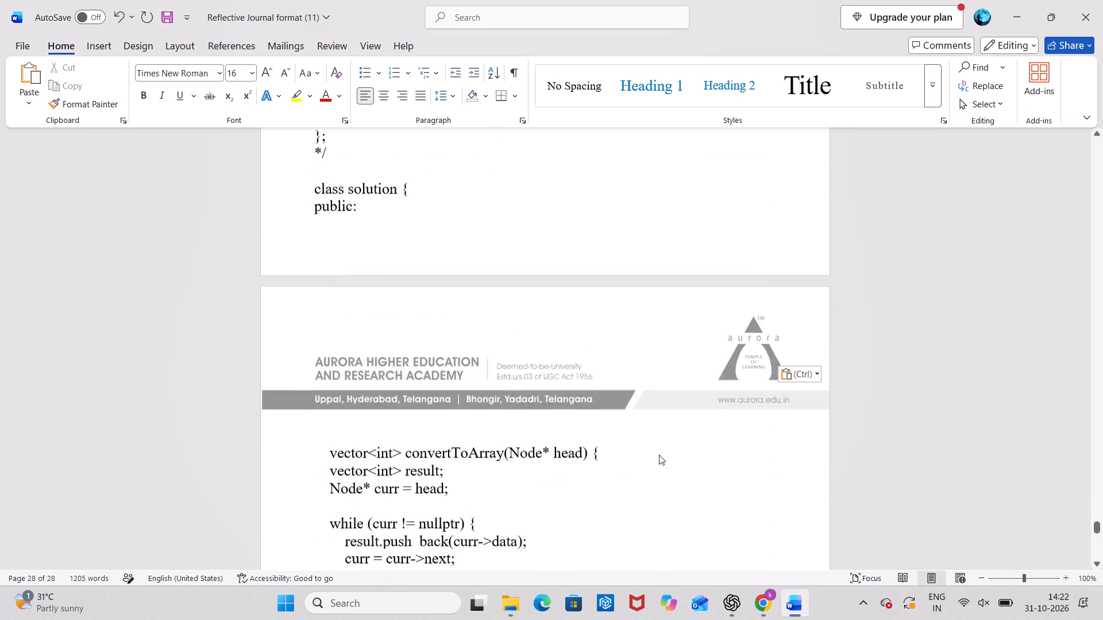
{"action": "scroll", "coordinate": [659, 455], "scroll_direction": "up", "scroll_amount": 2}
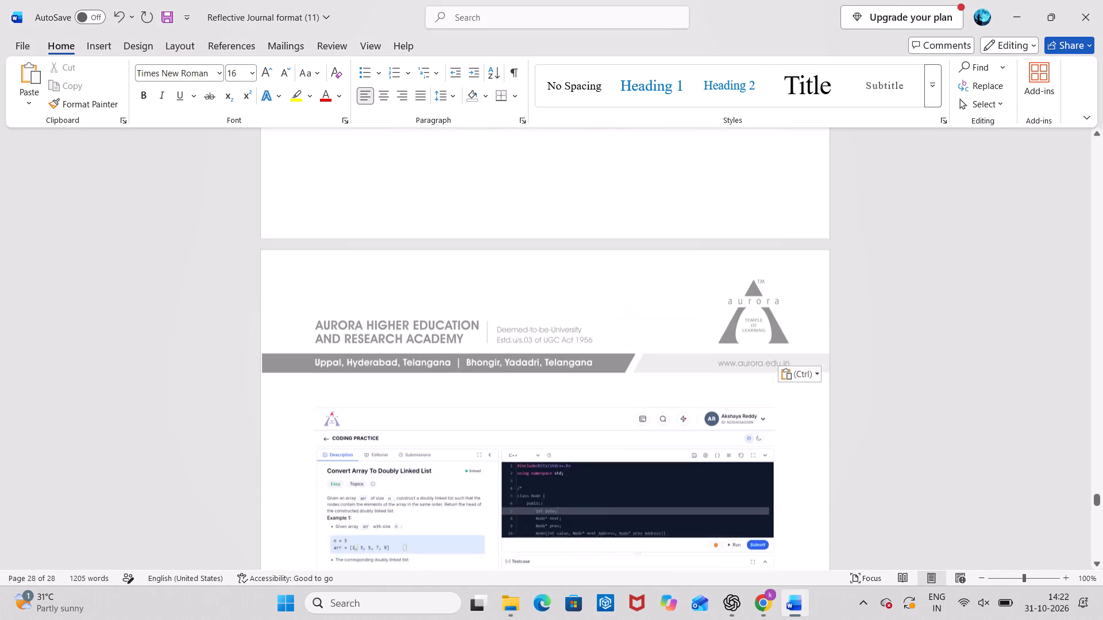
{"action": "scroll", "coordinate": [659, 455], "scroll_direction": "up", "scroll_amount": 2}
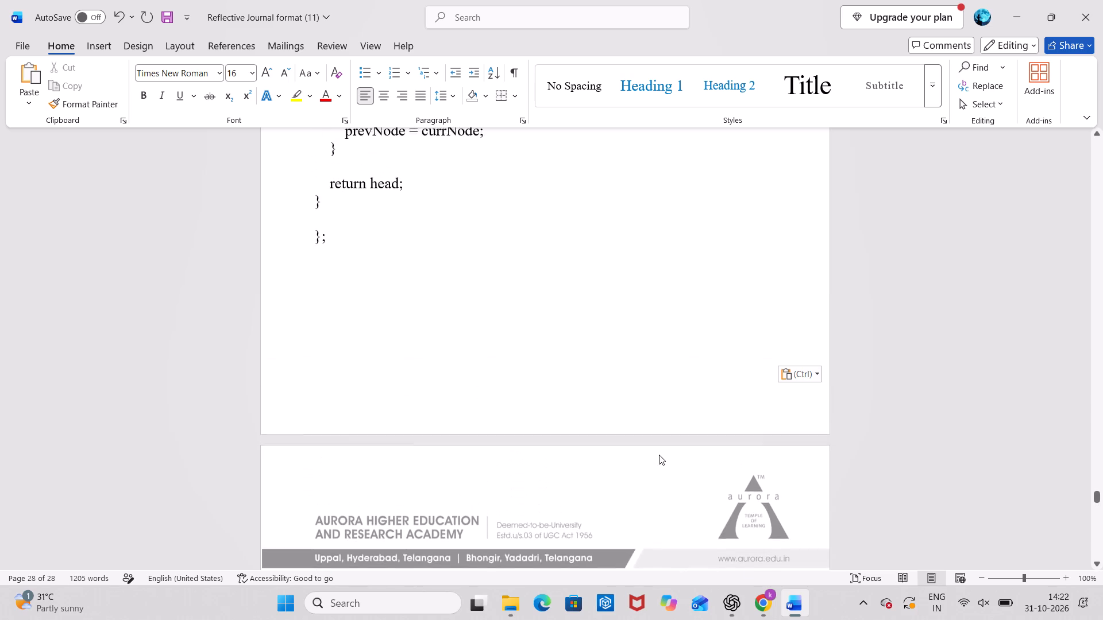
{"action": "scroll", "coordinate": [659, 455], "scroll_direction": "up", "scroll_amount": 4}
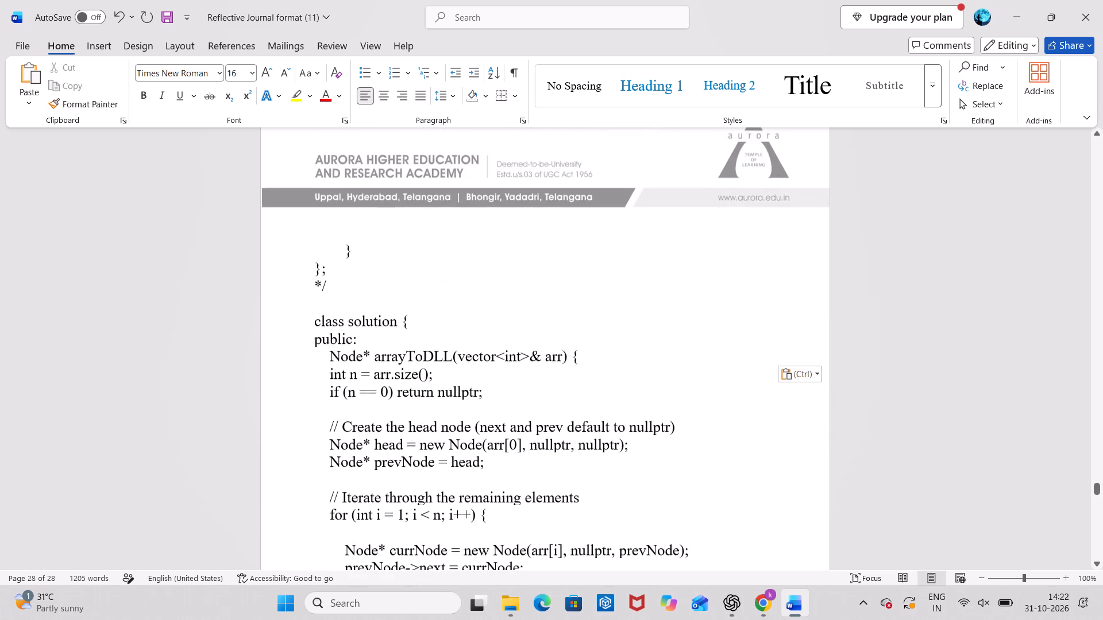
{"action": "scroll", "coordinate": [659, 455], "scroll_direction": "up", "scroll_amount": 3}
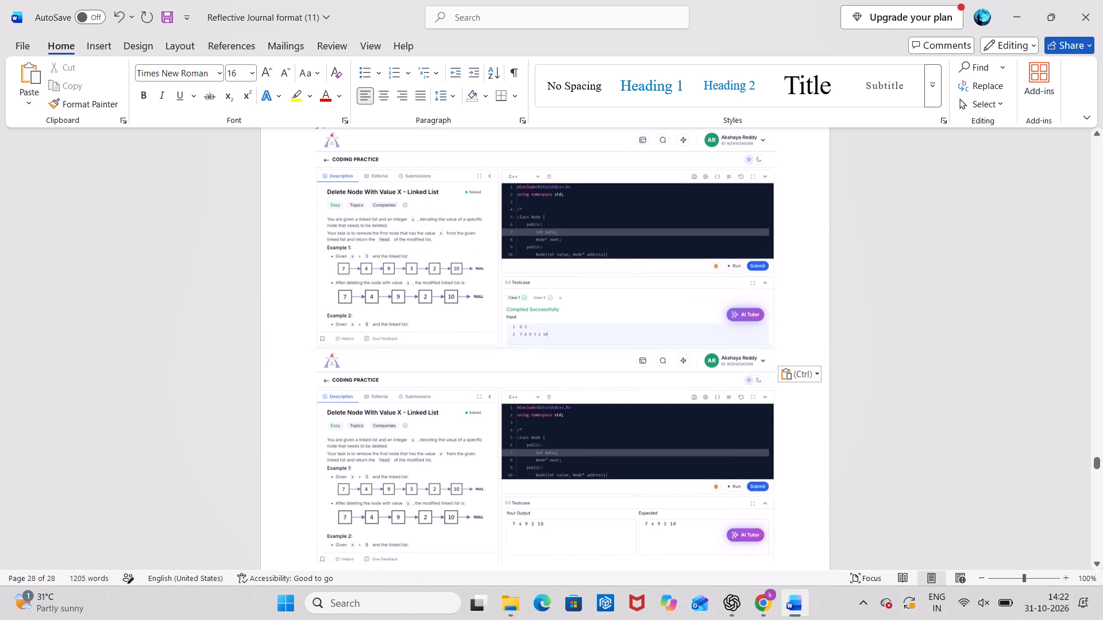
{"action": "scroll", "coordinate": [659, 455], "scroll_direction": "up", "scroll_amount": 4}
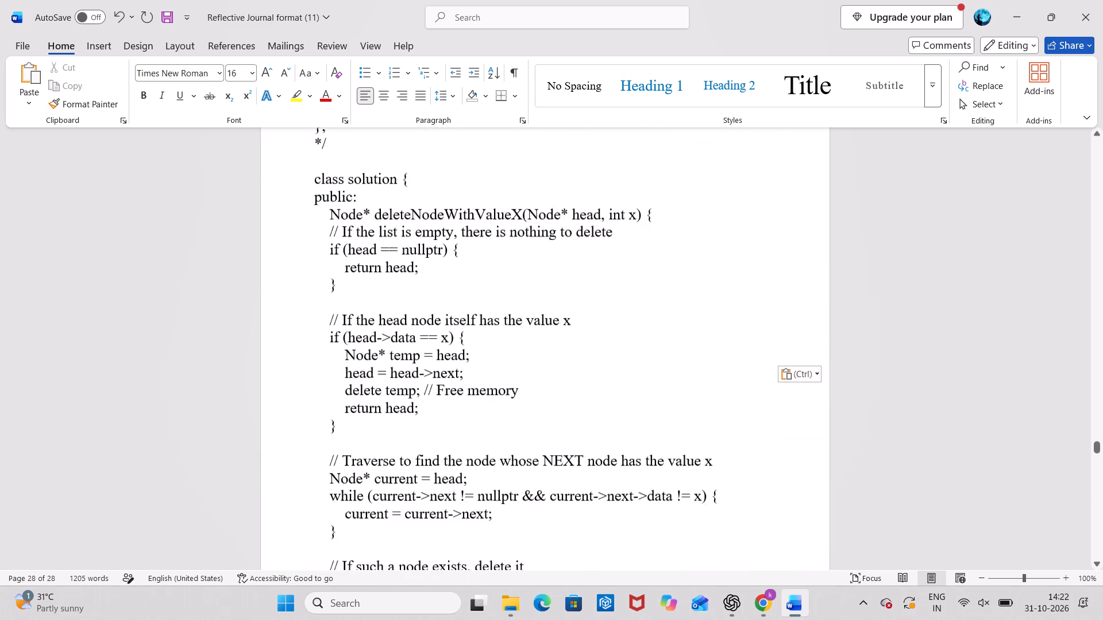
{"action": "scroll", "coordinate": [659, 455], "scroll_direction": "up", "scroll_amount": 3}
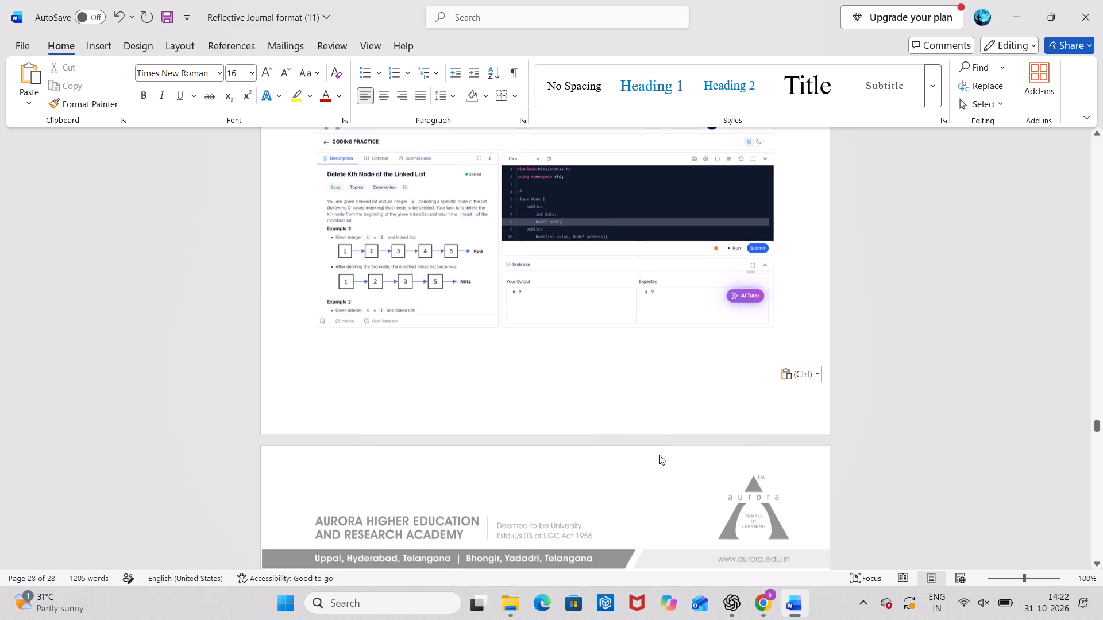
{"action": "scroll", "coordinate": [659, 455], "scroll_direction": "up", "scroll_amount": 2}
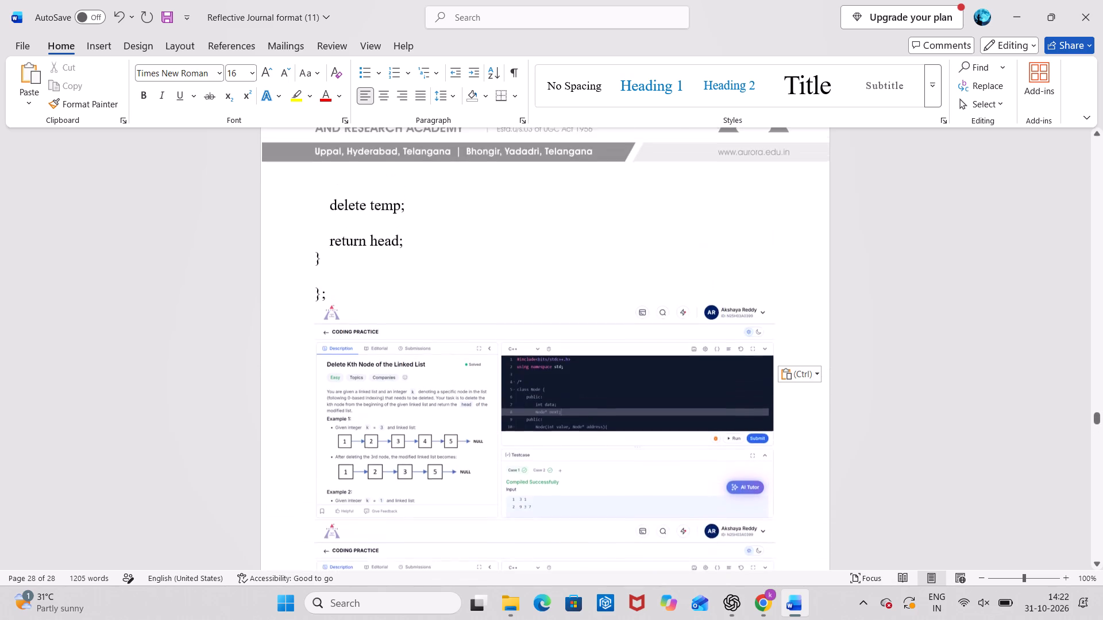
{"action": "scroll", "coordinate": [659, 455], "scroll_direction": "up", "scroll_amount": 5}
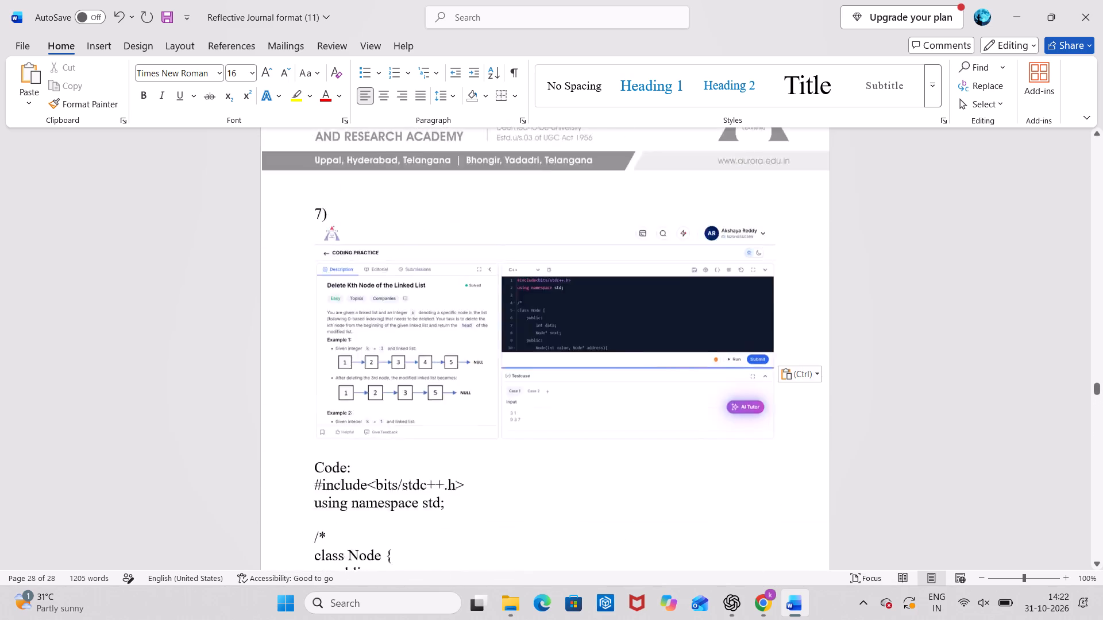
{"action": "scroll", "coordinate": [659, 455], "scroll_direction": "up", "scroll_amount": 2}
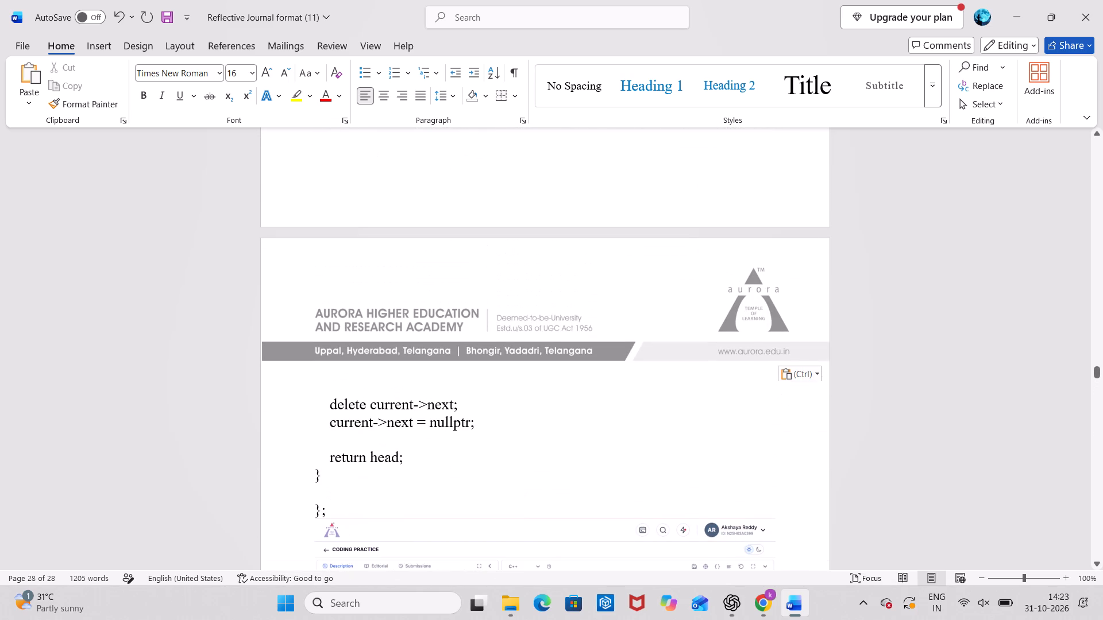
{"action": "scroll", "coordinate": [659, 455], "scroll_direction": "up", "scroll_amount": 6}
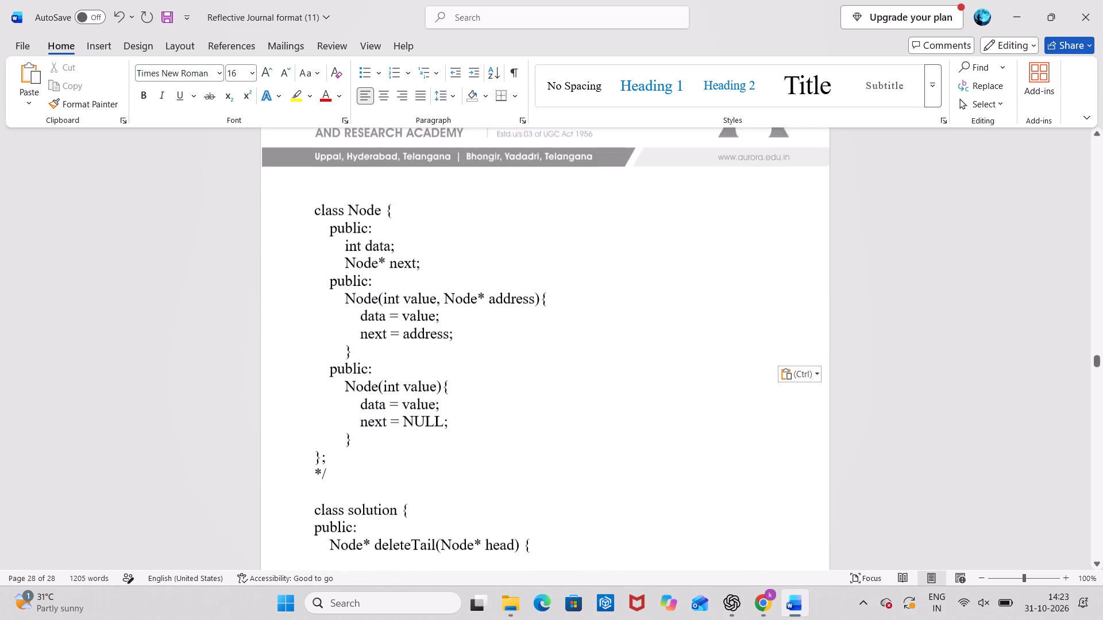
{"action": "scroll", "coordinate": [659, 455], "scroll_direction": "up", "scroll_amount": 6}
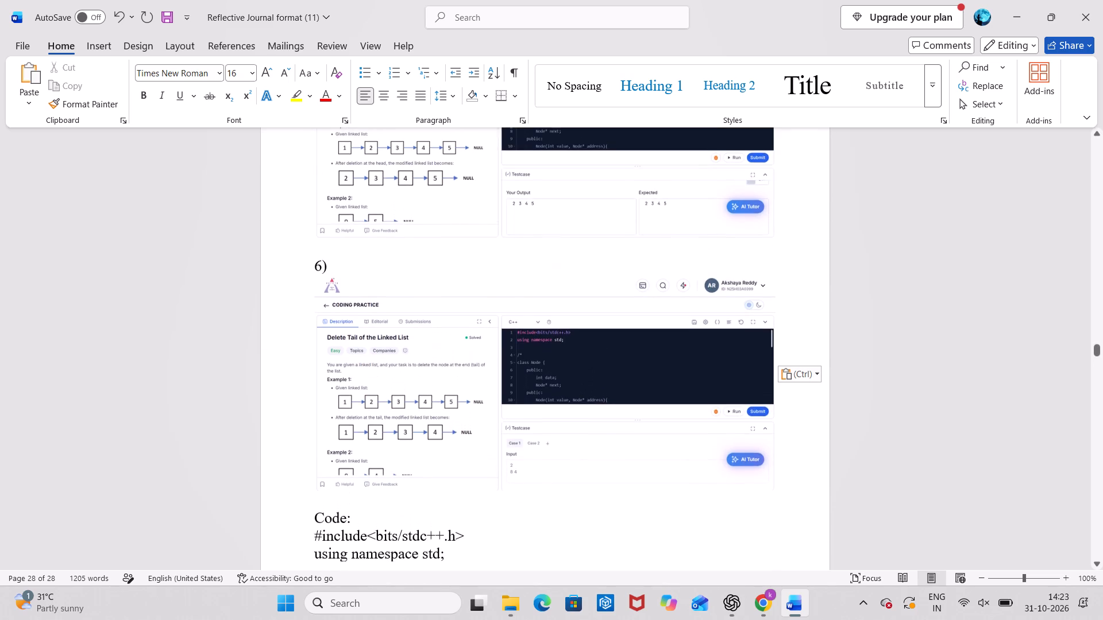
{"action": "scroll", "coordinate": [659, 455], "scroll_direction": "up", "scroll_amount": 5}
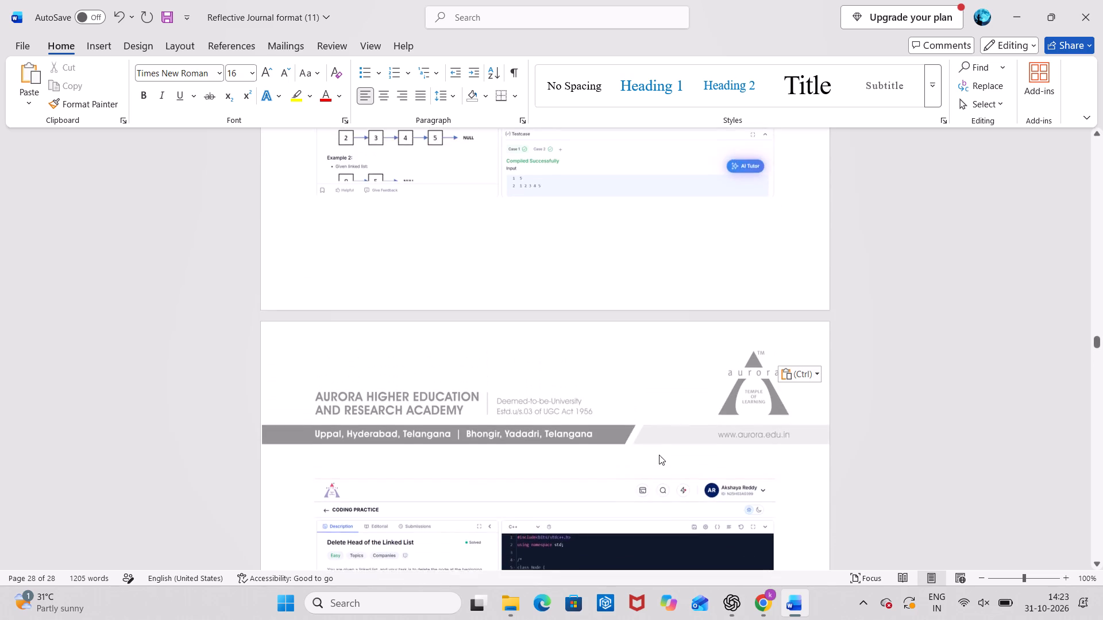
{"action": "scroll", "coordinate": [659, 455], "scroll_direction": "up", "scroll_amount": 5}
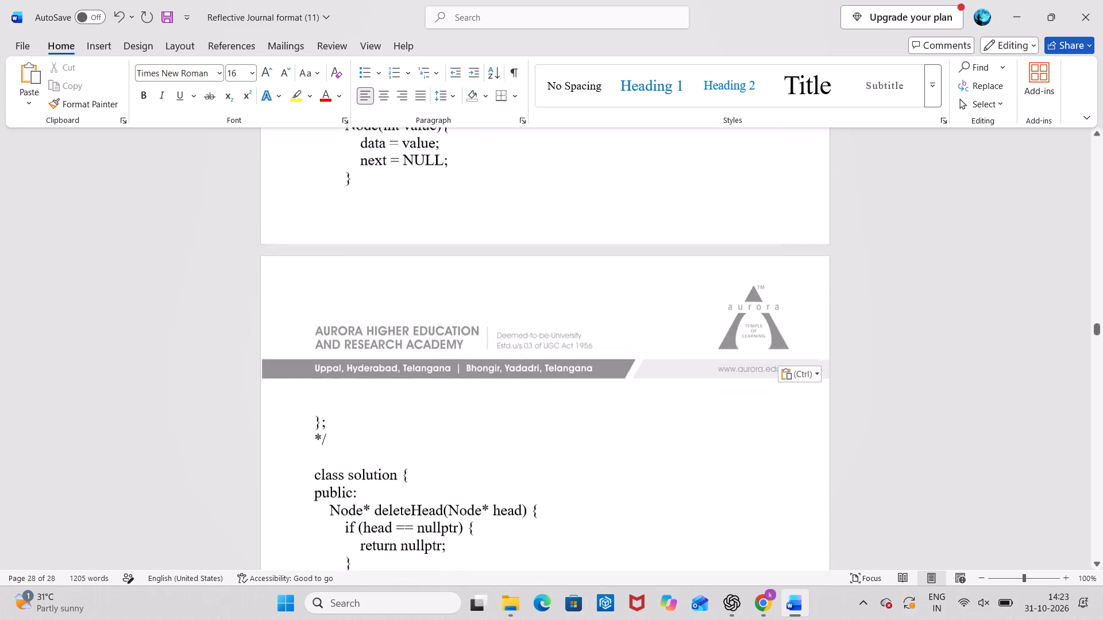
{"action": "scroll", "coordinate": [659, 455], "scroll_direction": "up", "scroll_amount": 4}
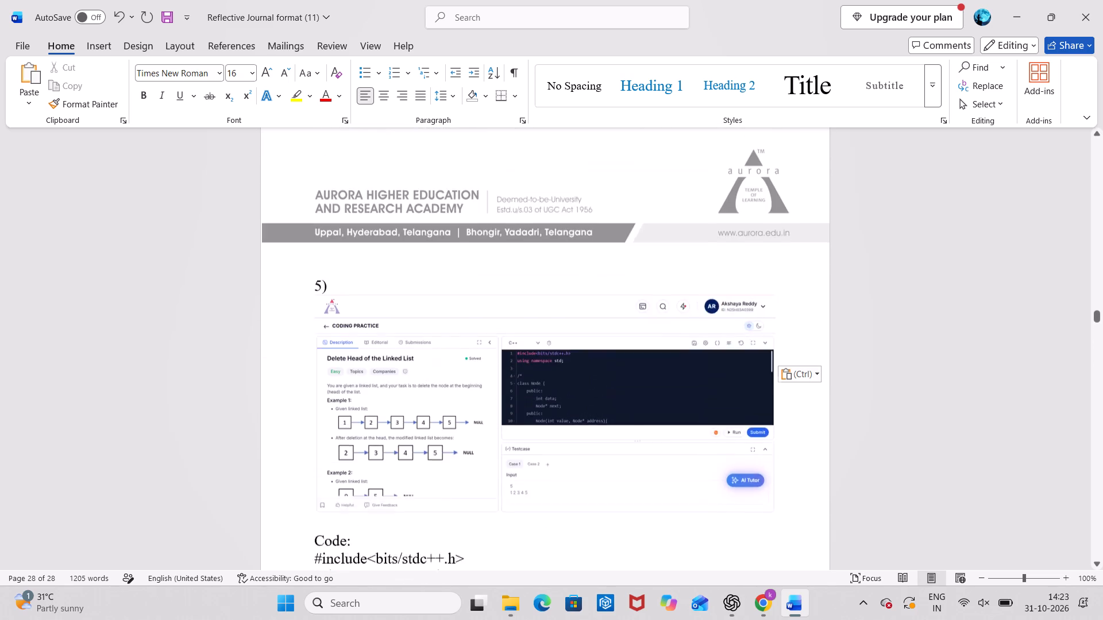
{"action": "scroll", "coordinate": [659, 455], "scroll_direction": "up", "scroll_amount": 4}
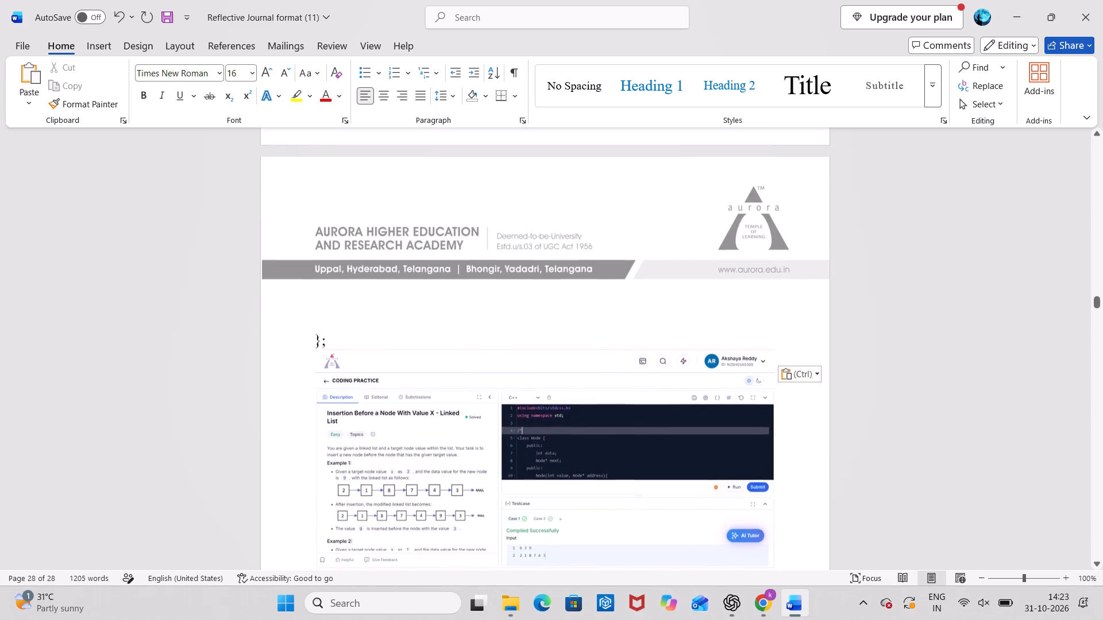
{"action": "scroll", "coordinate": [659, 455], "scroll_direction": "up", "scroll_amount": 4}
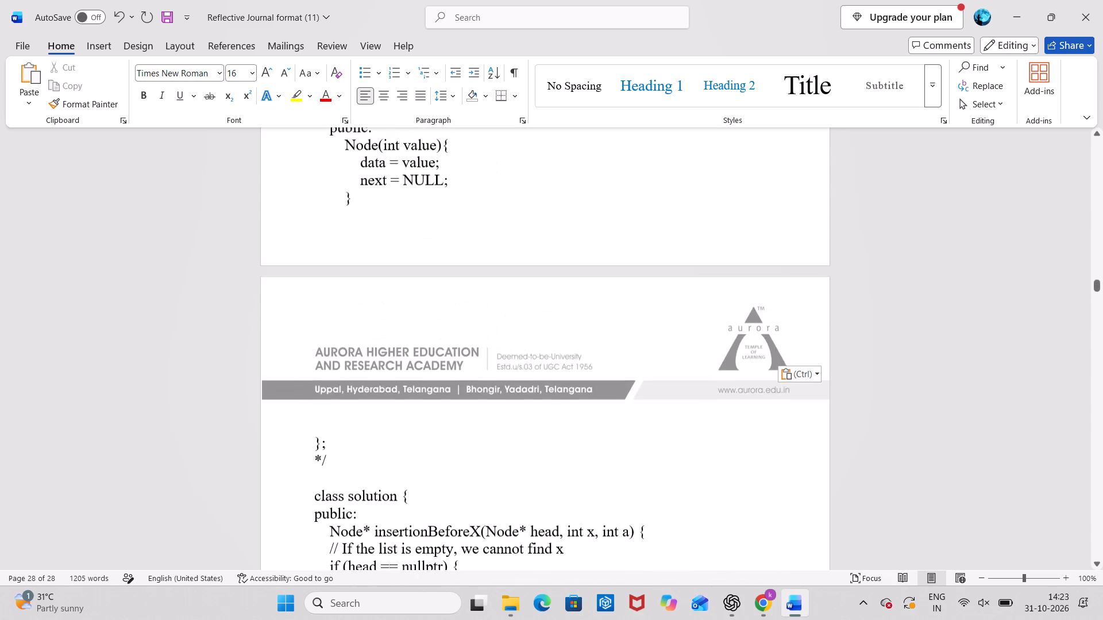
{"action": "scroll", "coordinate": [659, 455], "scroll_direction": "up", "scroll_amount": 3}
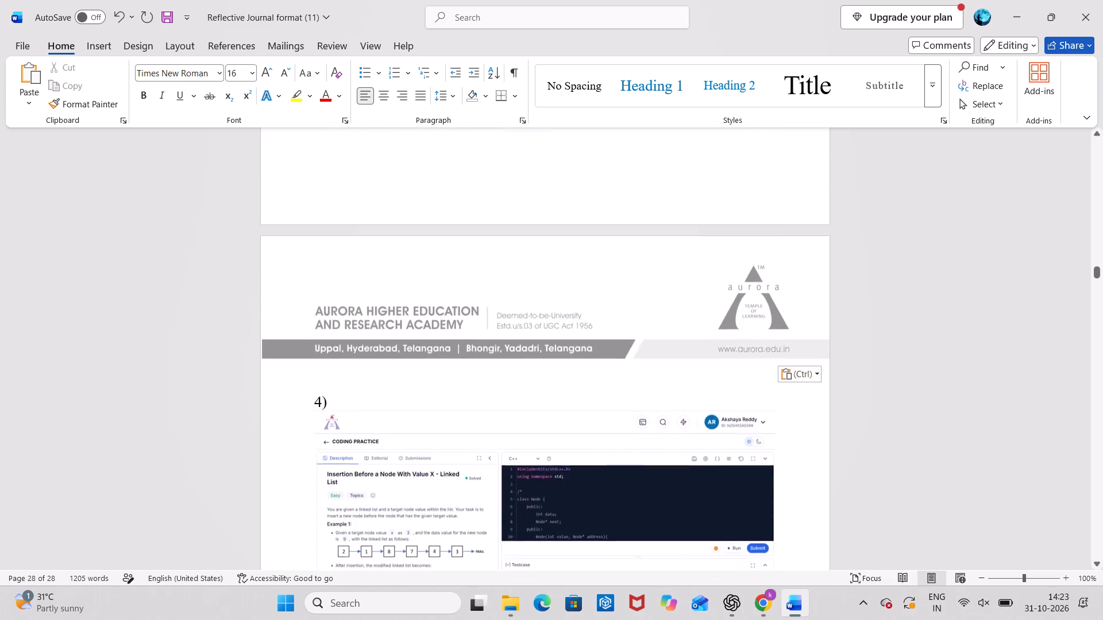
{"action": "scroll", "coordinate": [659, 455], "scroll_direction": "up", "scroll_amount": 4}
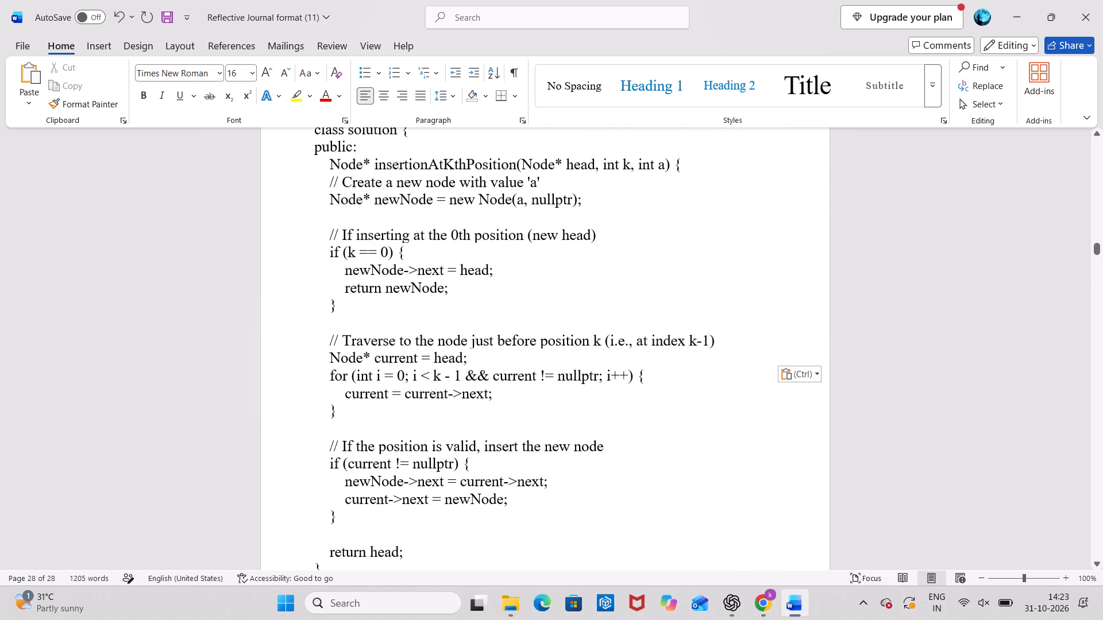
{"action": "scroll", "coordinate": [659, 455], "scroll_direction": "up", "scroll_amount": 4}
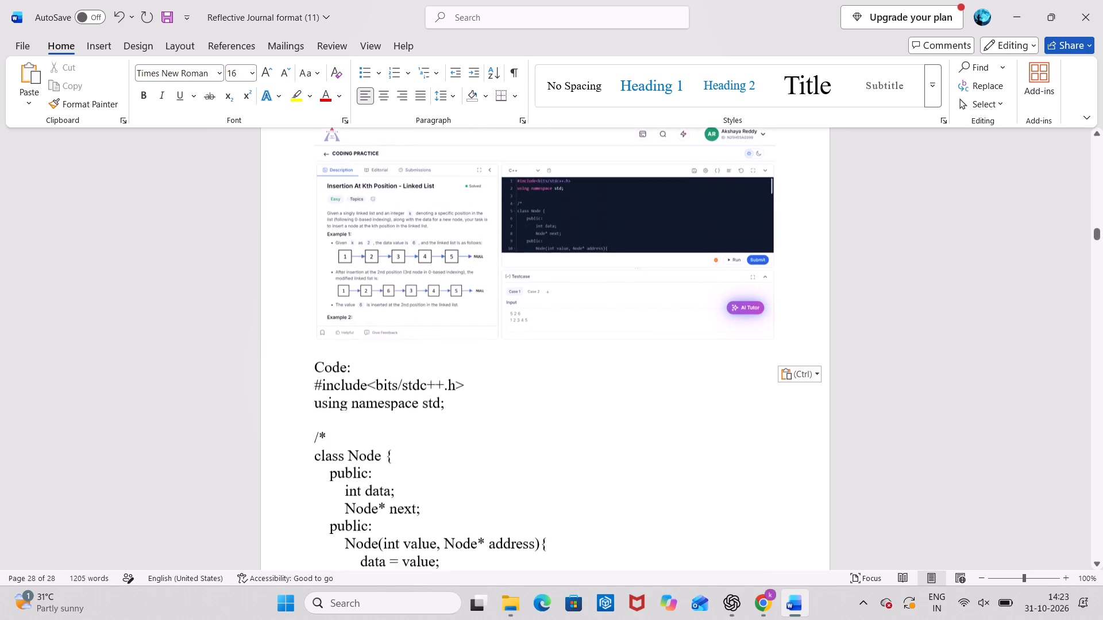
{"action": "scroll", "coordinate": [659, 455], "scroll_direction": "up", "scroll_amount": 2}
Insert six blank lines after the Insertion At Tail output screenshot to push the "3)" label onto the next page.
{"action": "scroll", "coordinate": [659, 455], "scroll_direction": "down", "scroll_amount": 1}
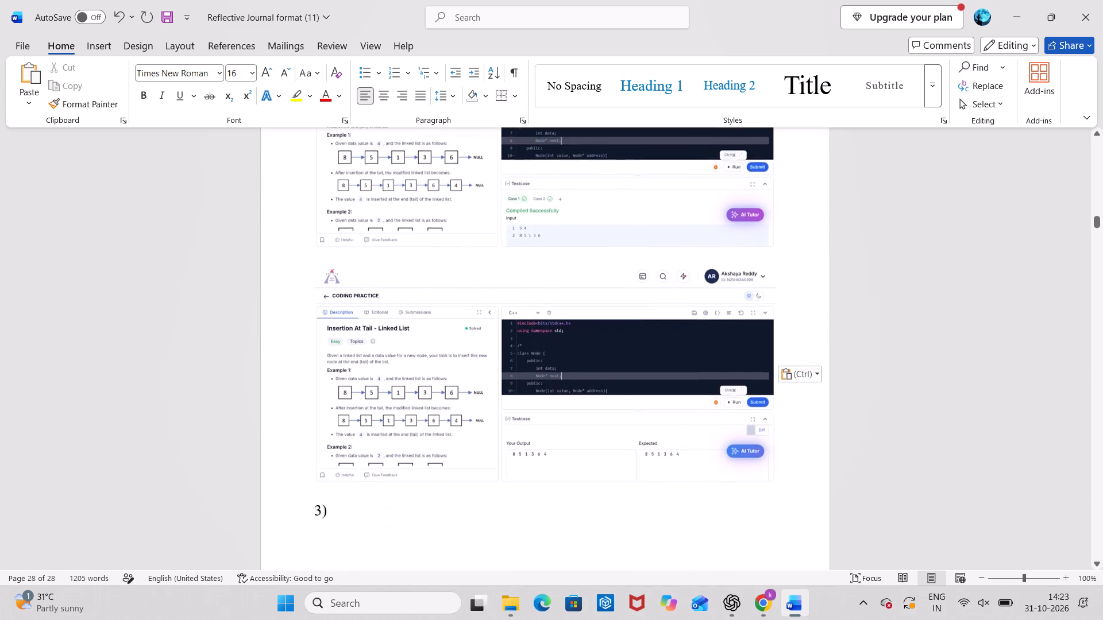
{"action": "scroll", "coordinate": [659, 455], "scroll_direction": "down", "scroll_amount": 1}
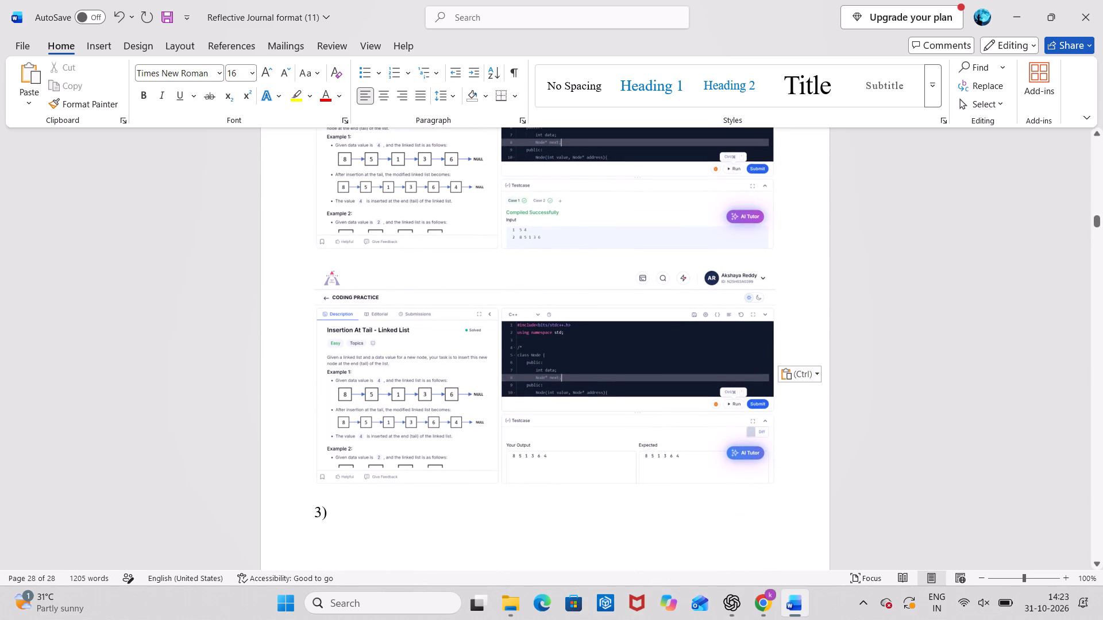
{"action": "left_click", "coordinate": [790, 466]}
{"action": "scroll", "coordinate": [790, 466], "scroll_direction": "down", "scroll_amount": 3}
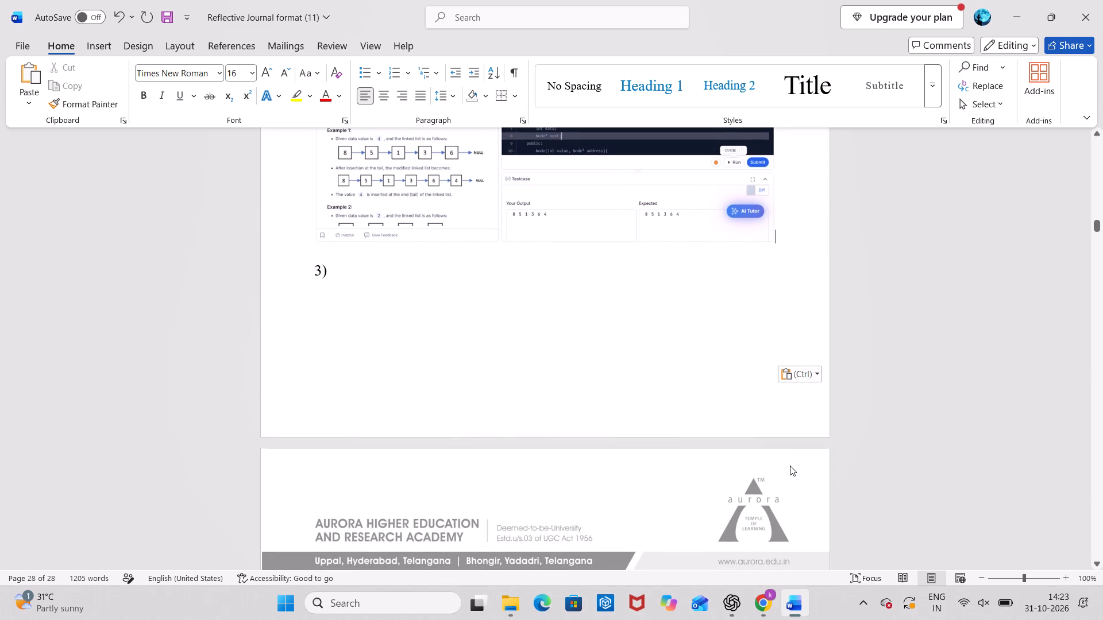
{"action": "key", "text": "Return"}
{"action": "key", "text": "Return"}
{"action": "key", "text": "Return"}
{"action": "key", "text": "Return"}
{"action": "key", "text": "Return"}
{"action": "key", "text": "Return"}
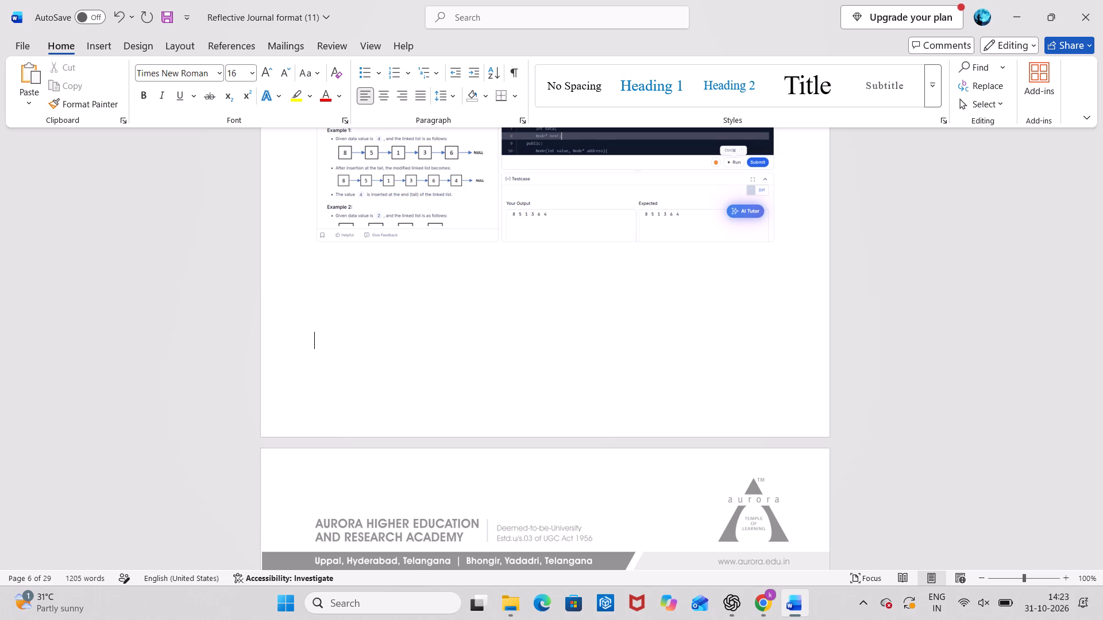
Insert six blank lines after the Insertion At Head output screenshot to push the "2)" label onto the next page.
{"action": "scroll", "coordinate": [790, 466], "scroll_direction": "up", "scroll_amount": 4}
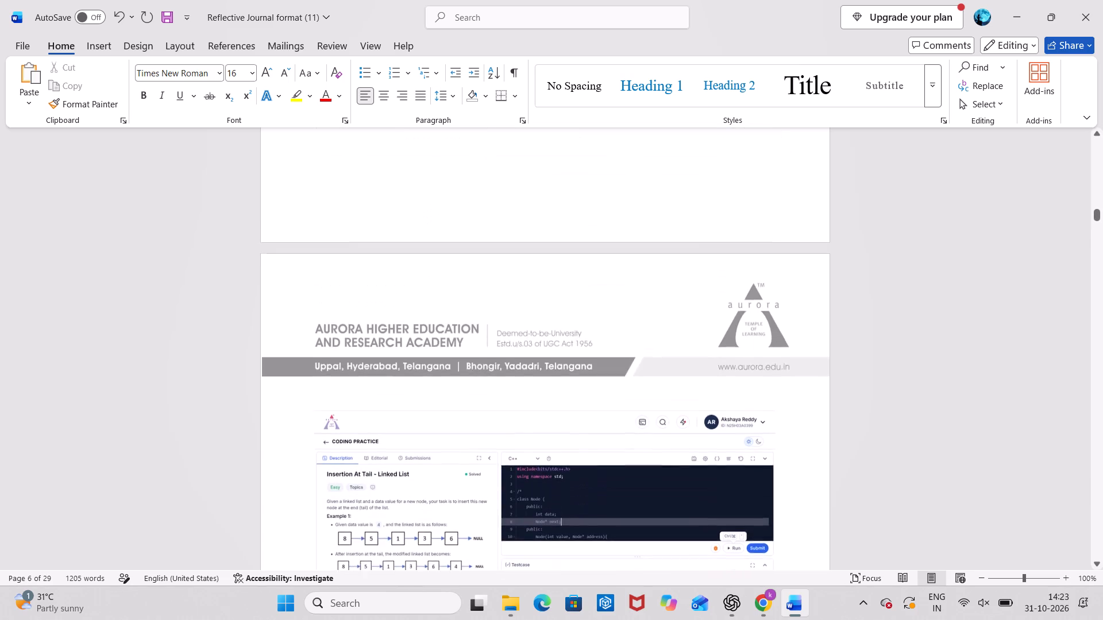
{"action": "scroll", "coordinate": [790, 466], "scroll_direction": "up", "scroll_amount": 8}
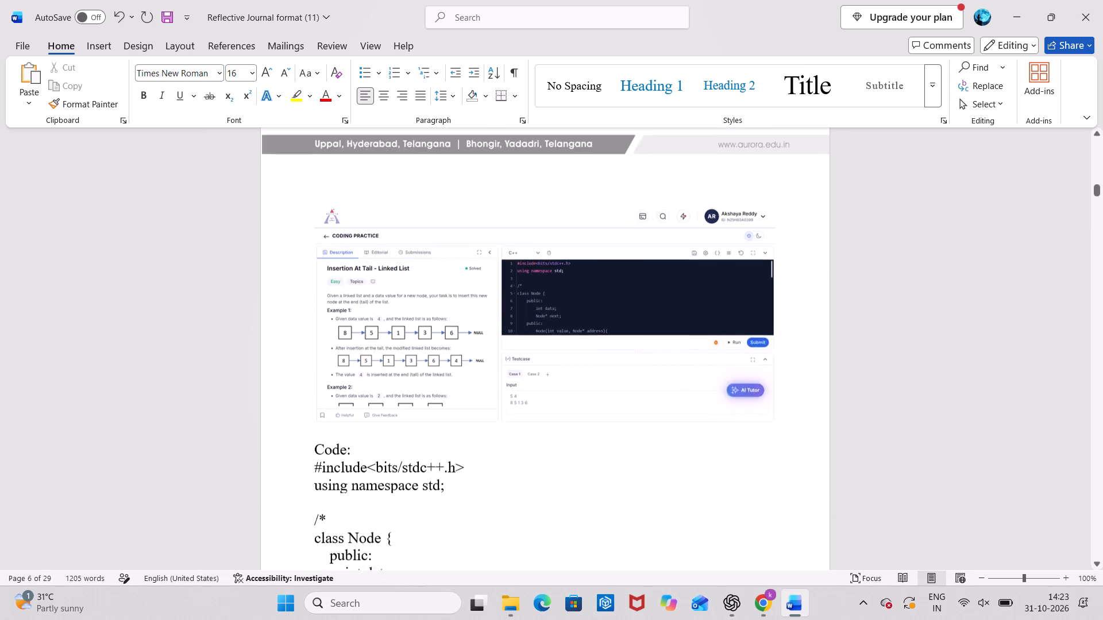
{"action": "scroll", "coordinate": [790, 466], "scroll_direction": "up", "scroll_amount": 1}
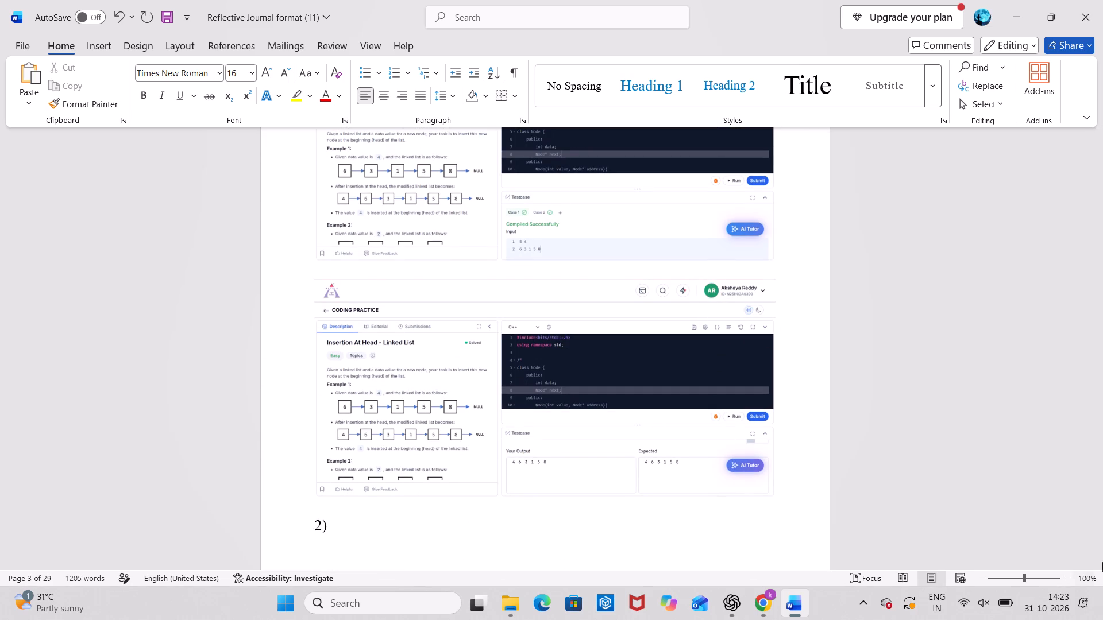
{"action": "left_click", "coordinate": [782, 487]}
{"action": "key", "text": "Return"}
{"action": "key", "text": "Return"}
{"action": "key", "text": "Return"}
{"action": "scroll", "coordinate": [782, 487], "scroll_direction": "down", "scroll_amount": 1}
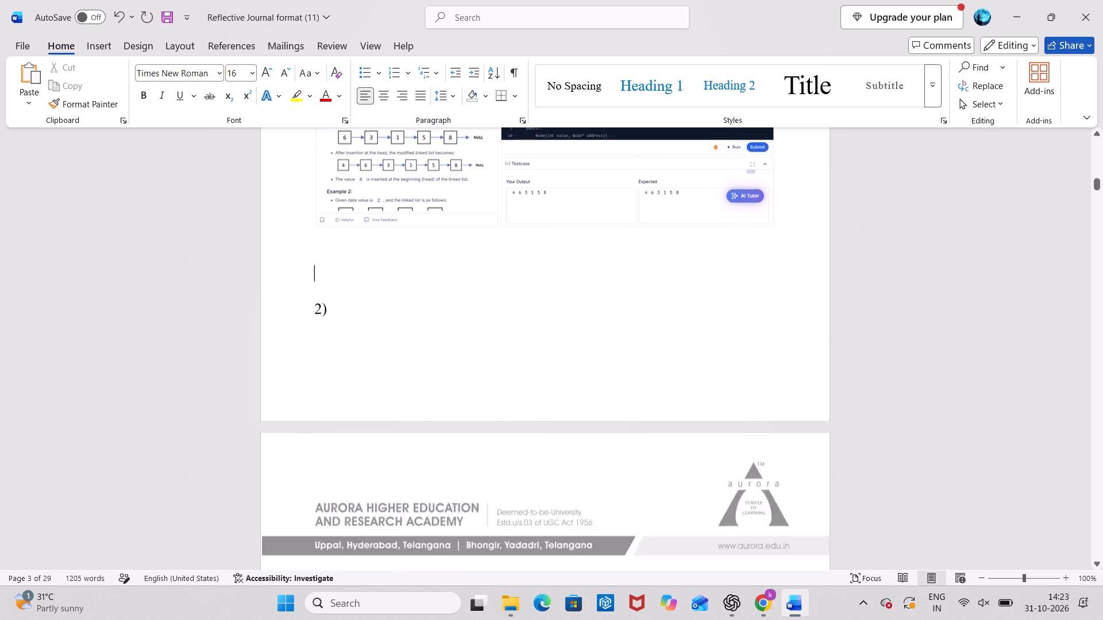
{"action": "scroll", "coordinate": [782, 487], "scroll_direction": "down", "scroll_amount": 1}
{"action": "key", "text": "Return"}
{"action": "key", "text": "Return"}
{"action": "key", "text": "Return"}
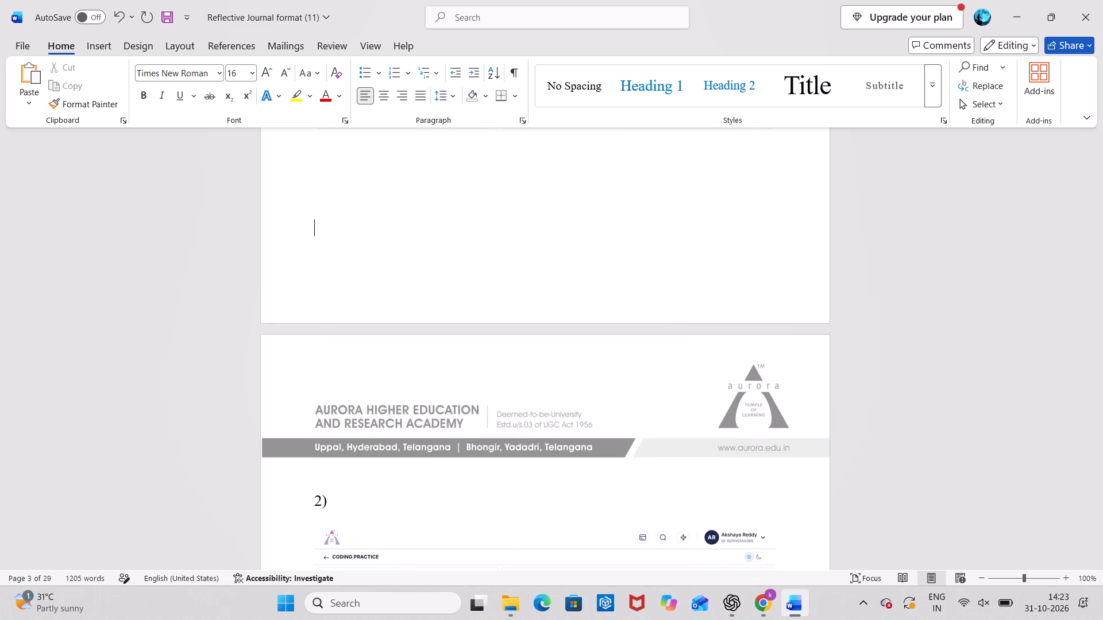
Review the Insertion At Head section and the student and assessment details tables at the start of the report.
{"action": "scroll", "coordinate": [782, 487], "scroll_direction": "up", "scroll_amount": 5}
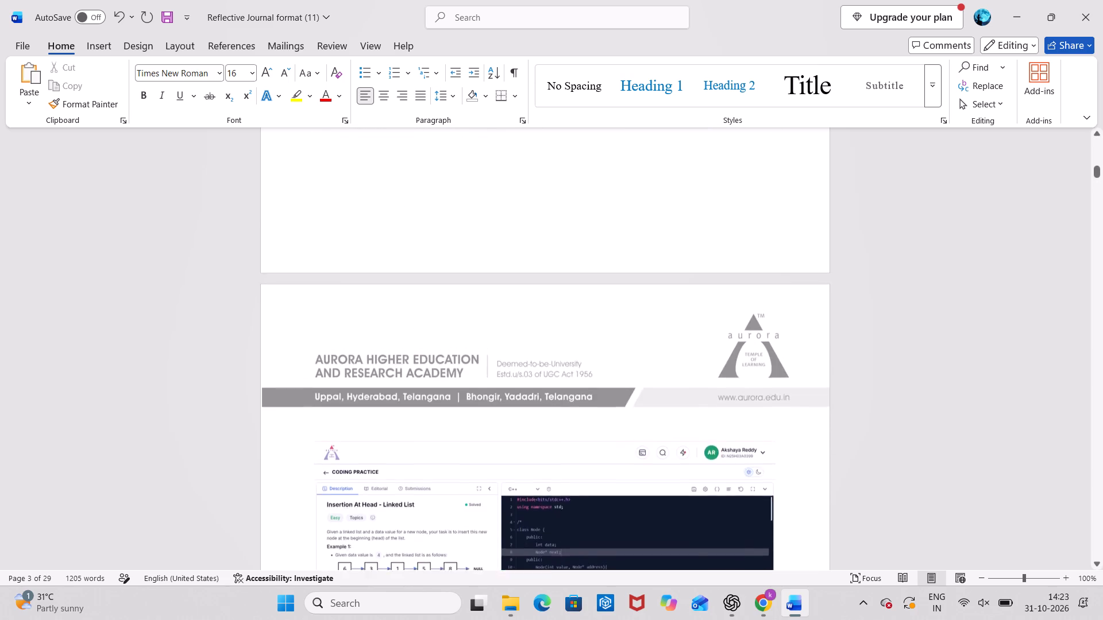
{"action": "scroll", "coordinate": [782, 487], "scroll_direction": "up", "scroll_amount": 4}
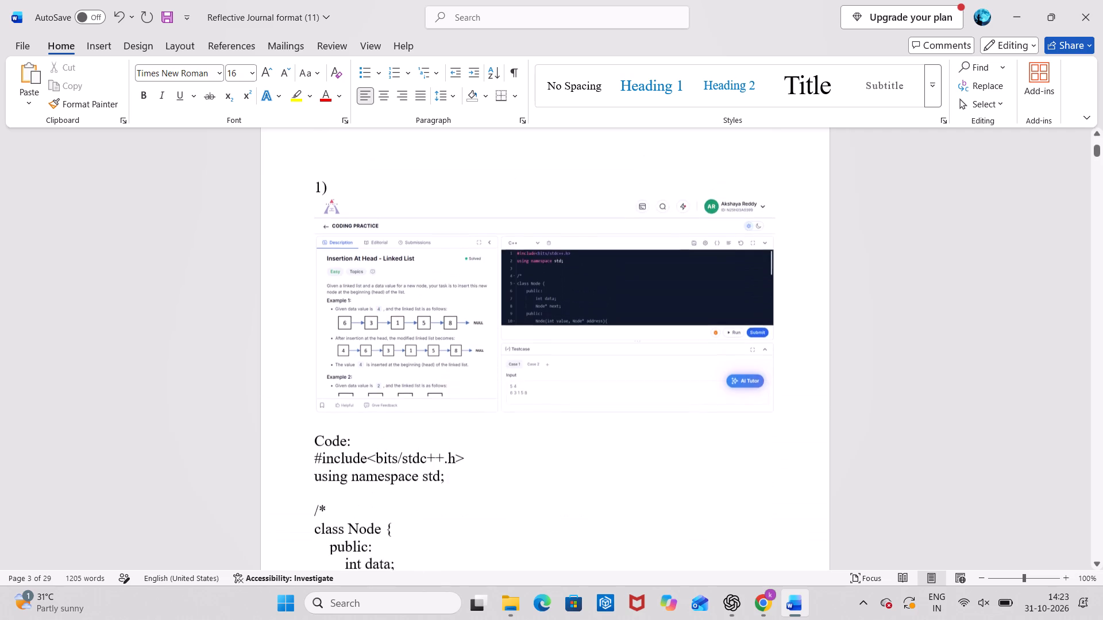
{"action": "scroll", "coordinate": [782, 487], "scroll_direction": "up", "scroll_amount": 1}
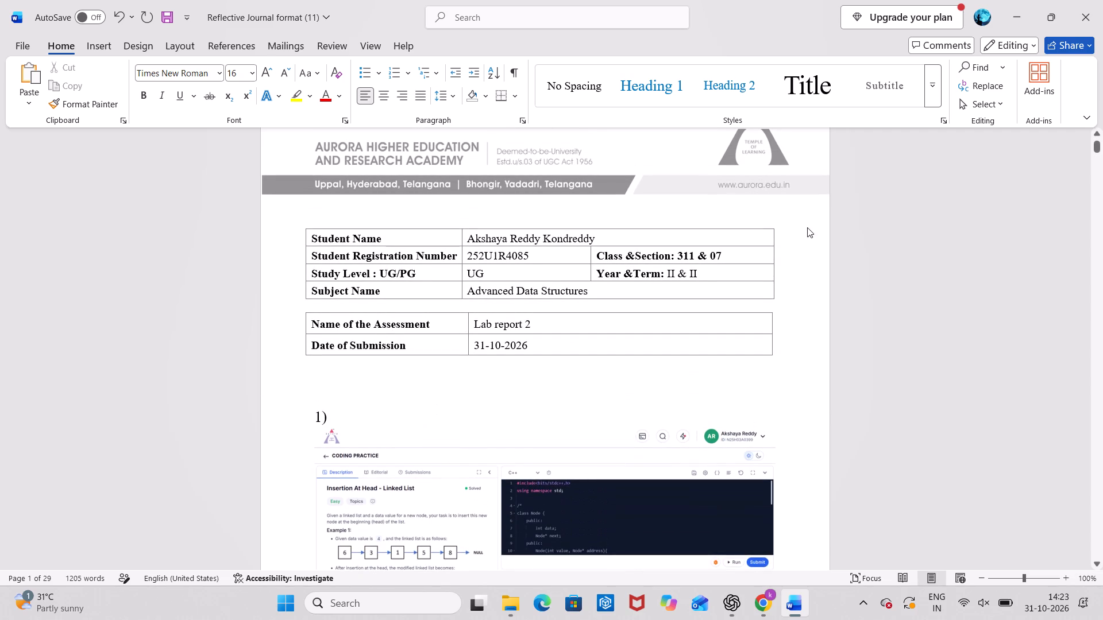
Save the finished Lab report 2 document under its current name in the Downloads folder.
{"action": "left_click", "coordinate": [321, 4]}
{"action": "left_click", "coordinate": [169, 21]}
{"action": "left_click", "coordinate": [169, 21]}
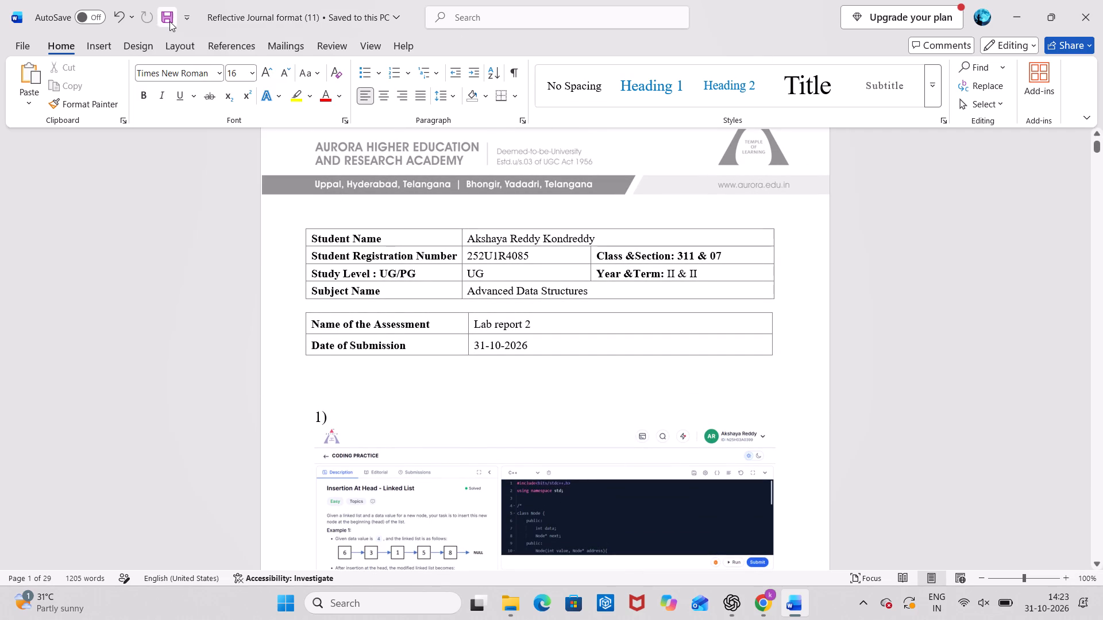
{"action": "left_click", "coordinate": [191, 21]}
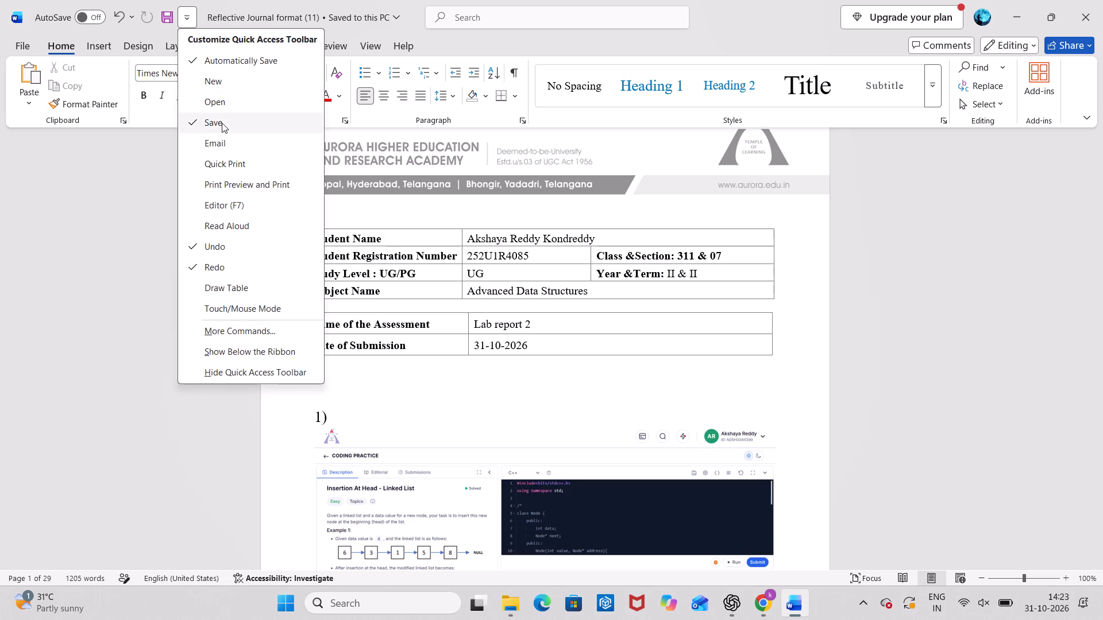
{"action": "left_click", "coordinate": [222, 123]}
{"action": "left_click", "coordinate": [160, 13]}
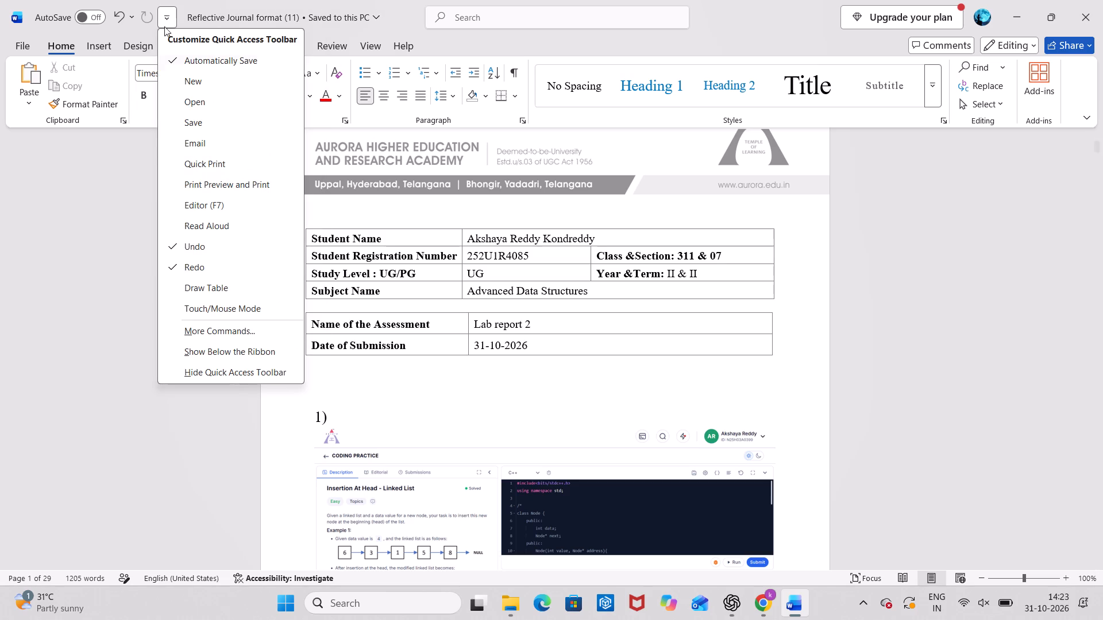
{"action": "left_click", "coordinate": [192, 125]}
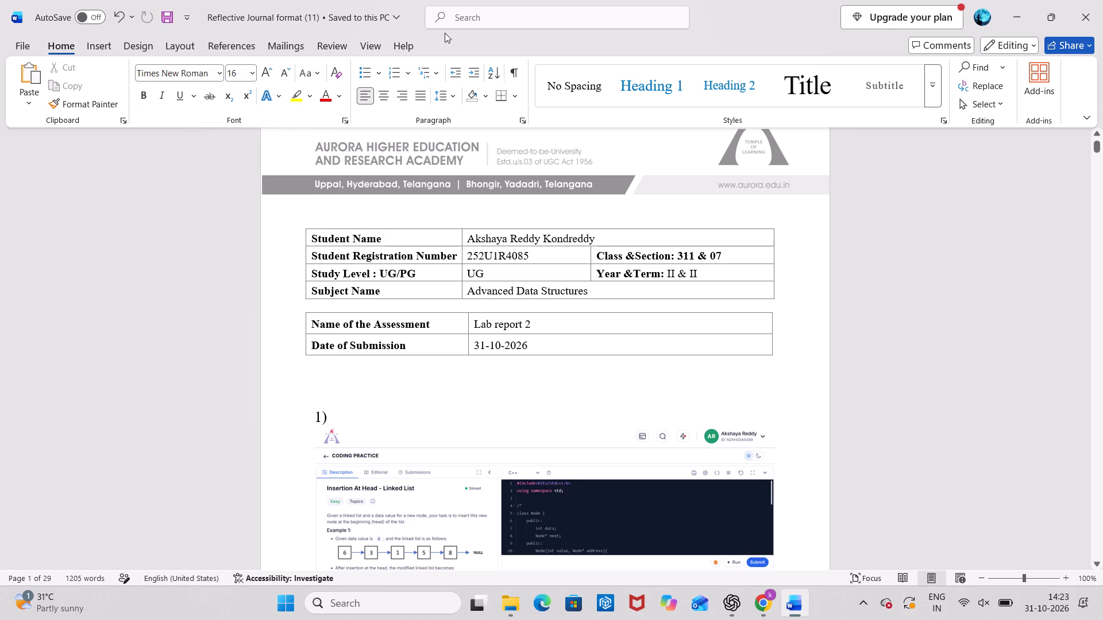
Upload a copy of the report to the personal OneDrive and close the document.
{"action": "left_click", "coordinate": [369, 12]}
{"action": "left_click", "coordinate": [385, 232]}
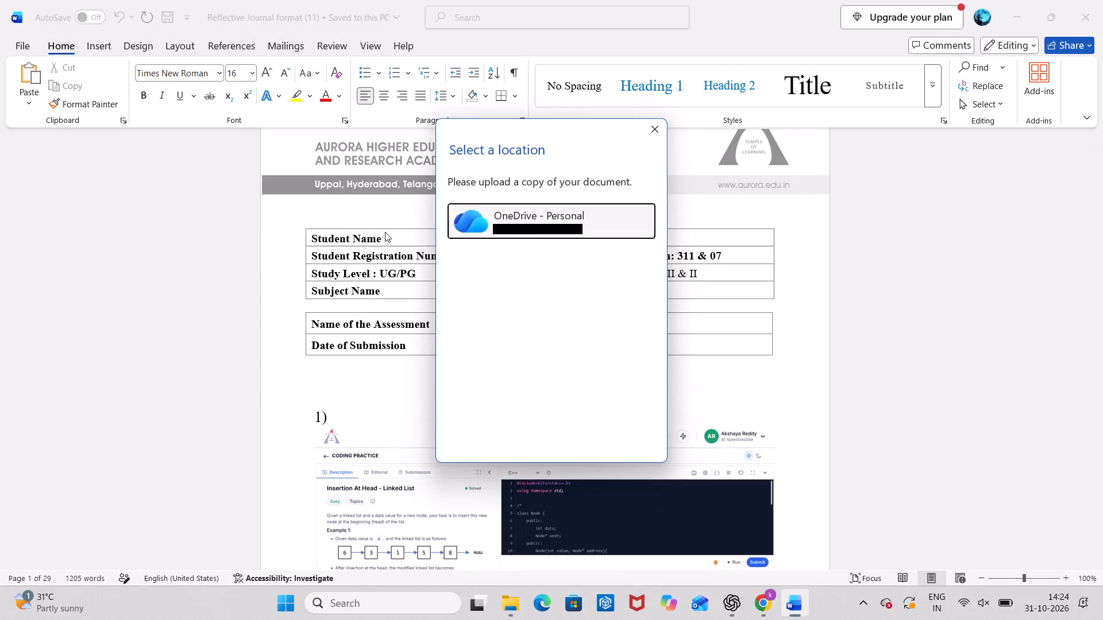
{"action": "left_click", "coordinate": [538, 228]}
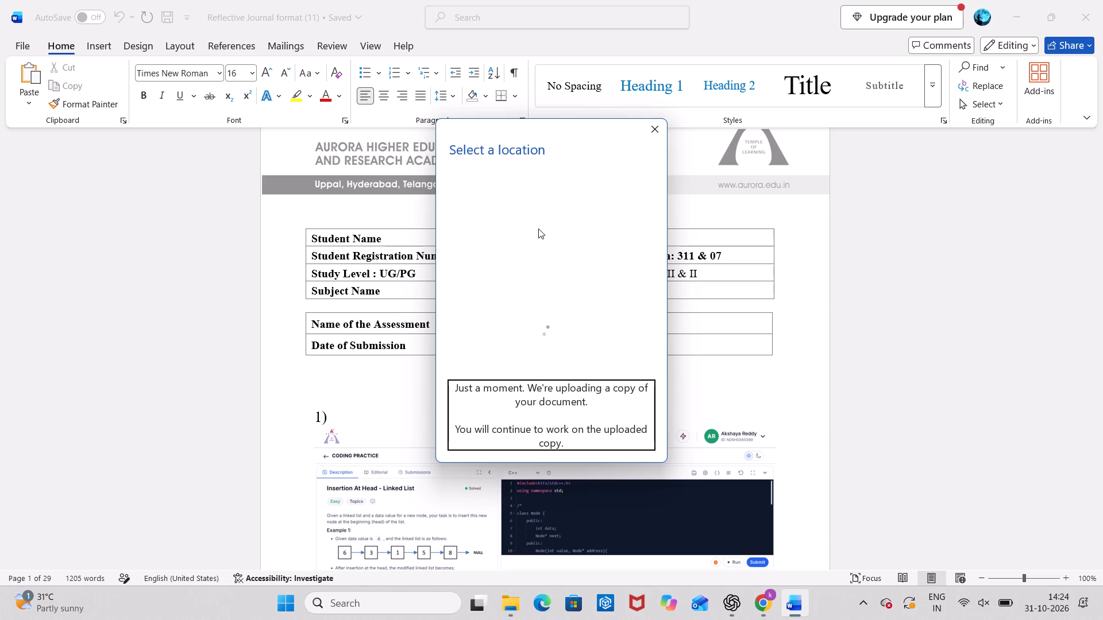
{"action": "left_click", "coordinate": [654, 136]}
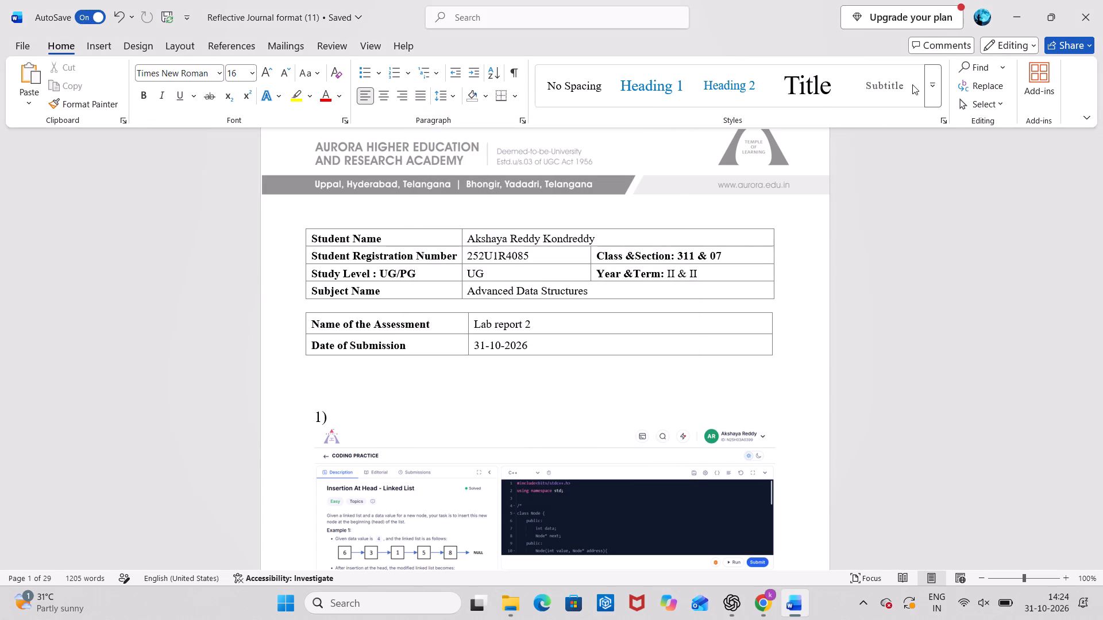
{"action": "left_click", "coordinate": [1083, 17]}
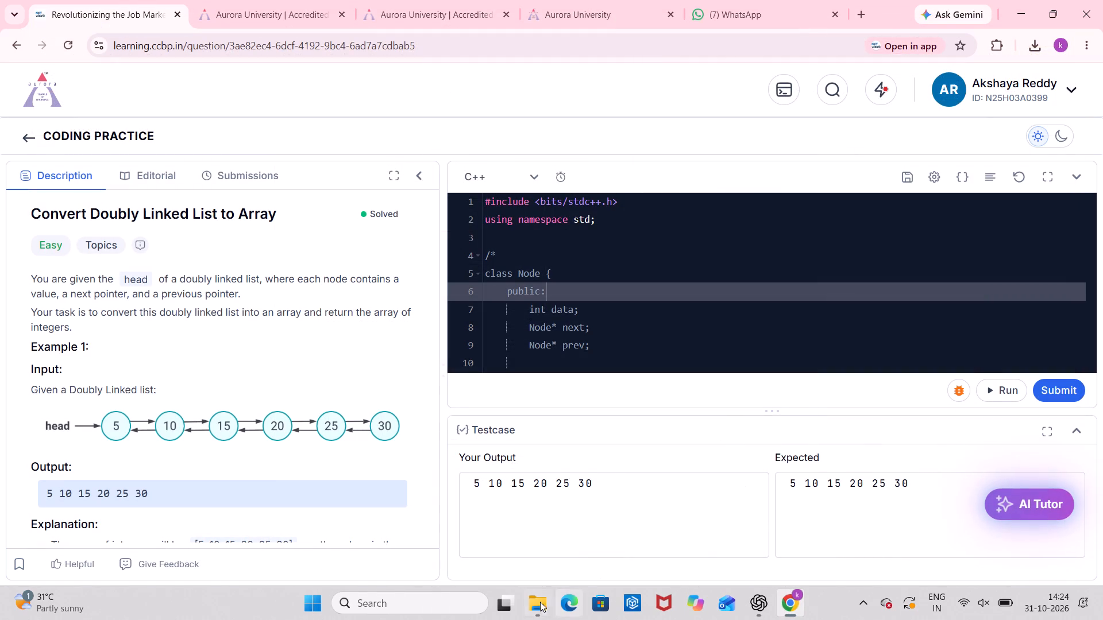
In File Explorer's OneDrive Documents folder, rename the file Reflective Journal format (11) as ADS_Lab_2.
{"action": "left_click", "coordinate": [531, 610]}
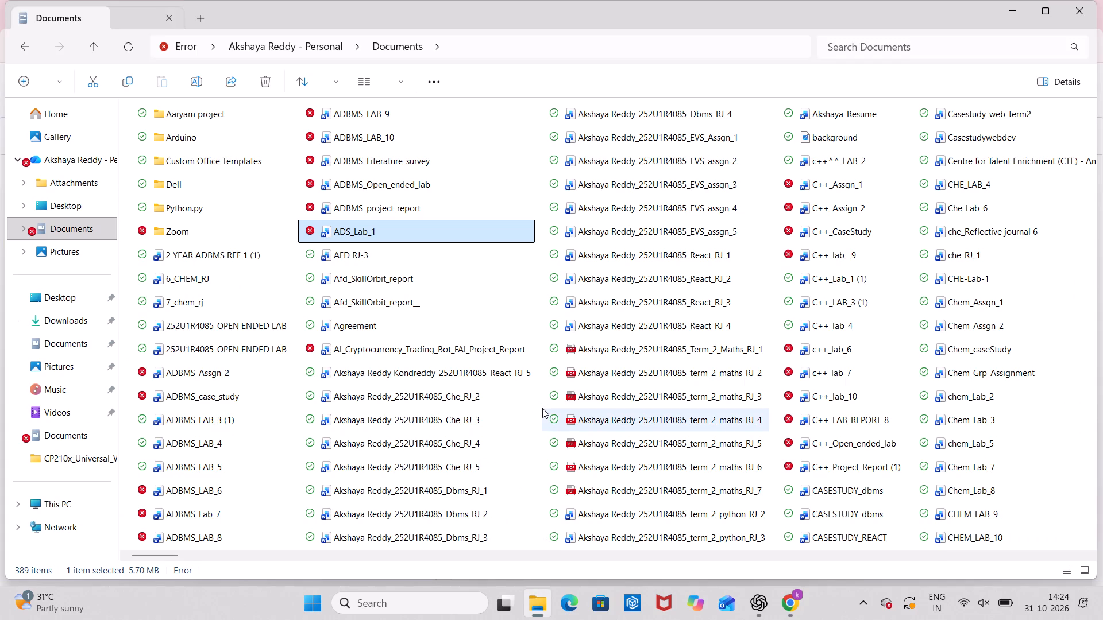
{"action": "scroll", "coordinate": [694, 356], "scroll_direction": "left", "scroll_amount": 6}
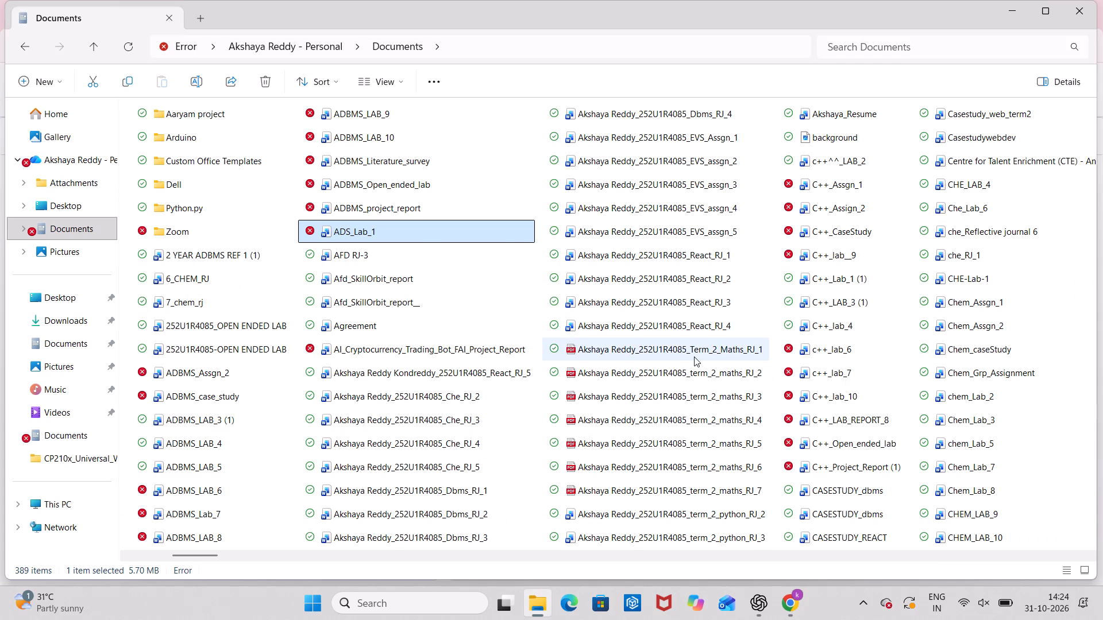
{"action": "scroll", "coordinate": [694, 356], "scroll_direction": "left", "scroll_amount": 15}
{"action": "scroll", "coordinate": [694, 356], "scroll_direction": "left", "scroll_amount": 7}
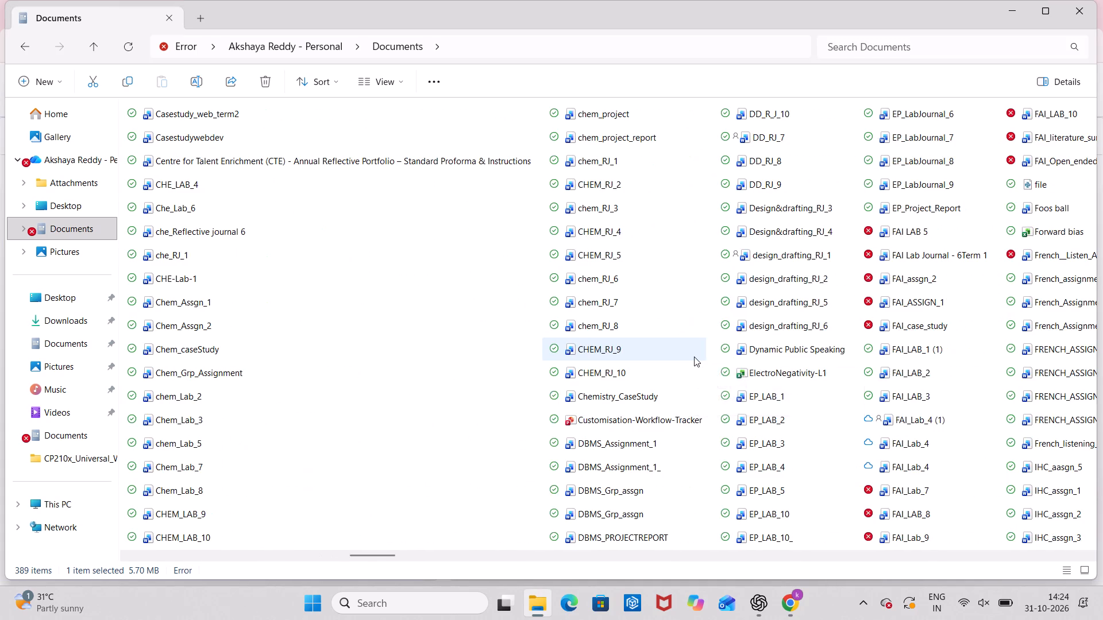
{"action": "scroll", "coordinate": [694, 356], "scroll_direction": "left", "scroll_amount": 14}
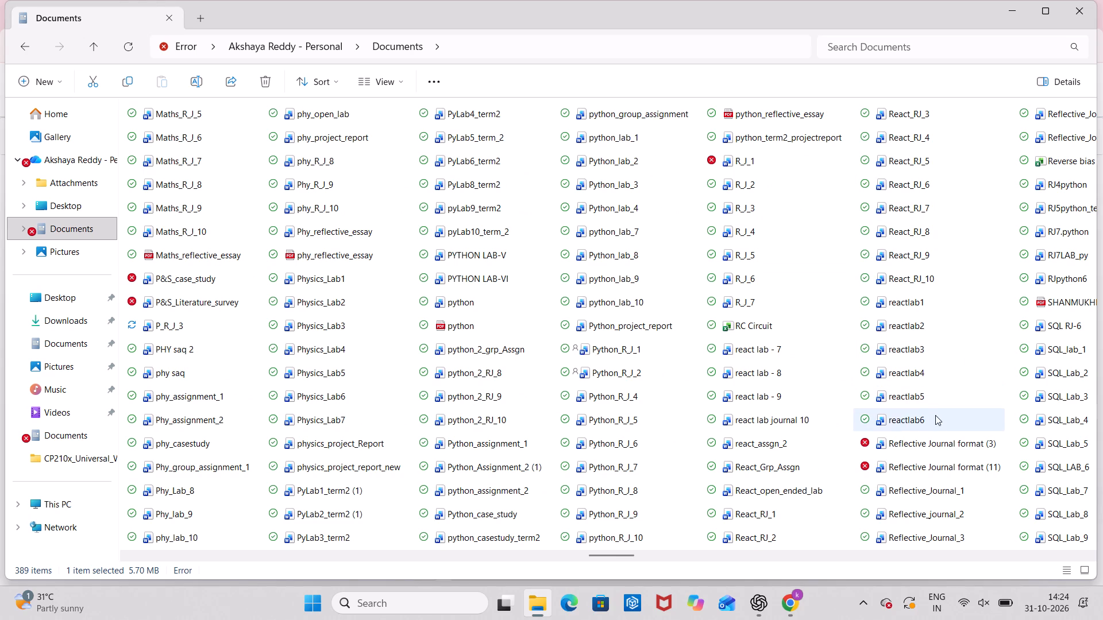
{"action": "left_click", "coordinate": [949, 471]}
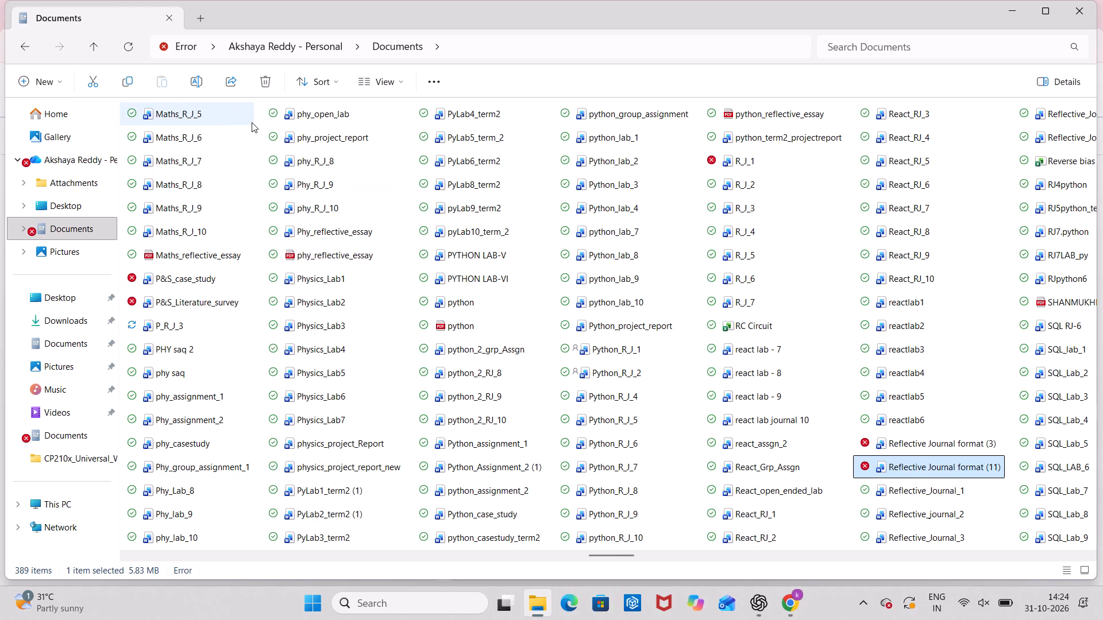
{"action": "left_click", "coordinate": [190, 87]}
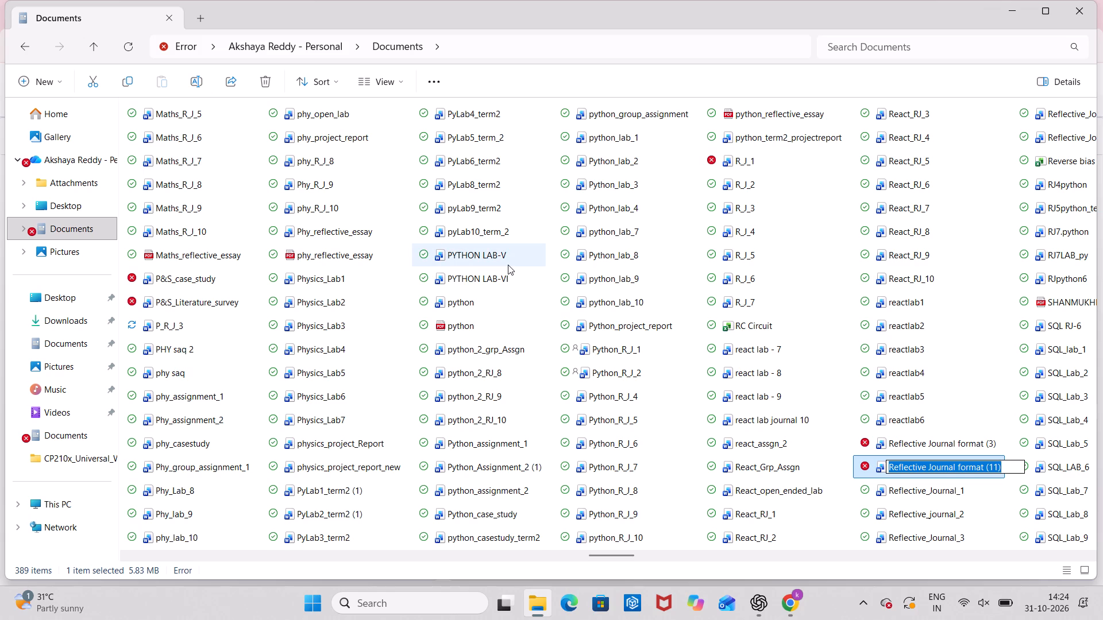
{"action": "key", "text": "BackSpace"}
{"action": "type", "text": "ADS"}
{"action": "key", "text": "shift+underscore"}
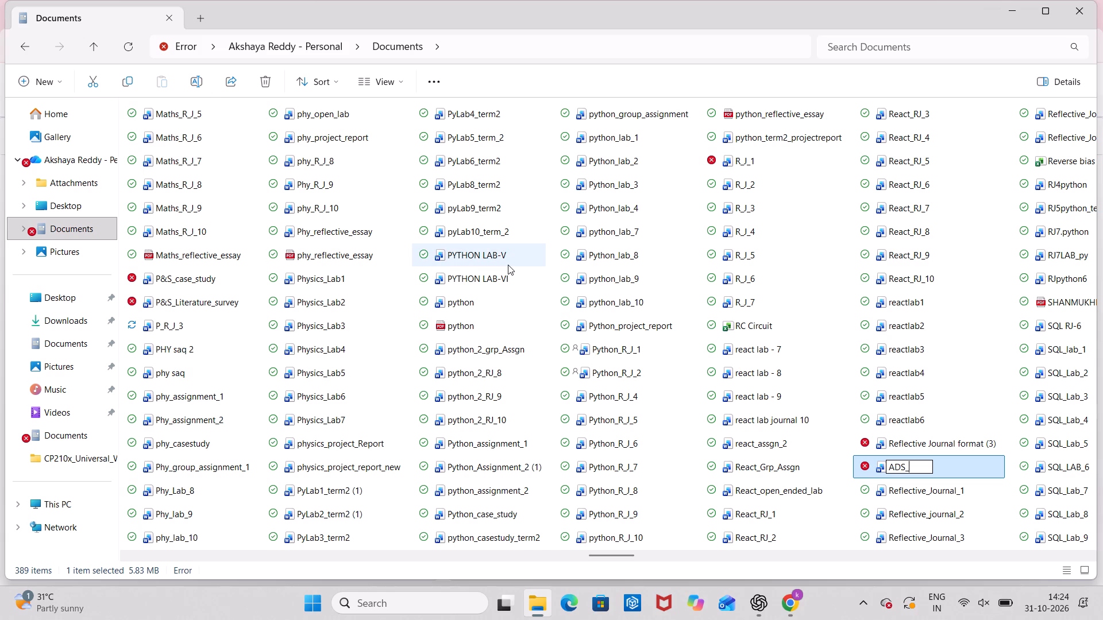
{"action": "key", "text": "l"}
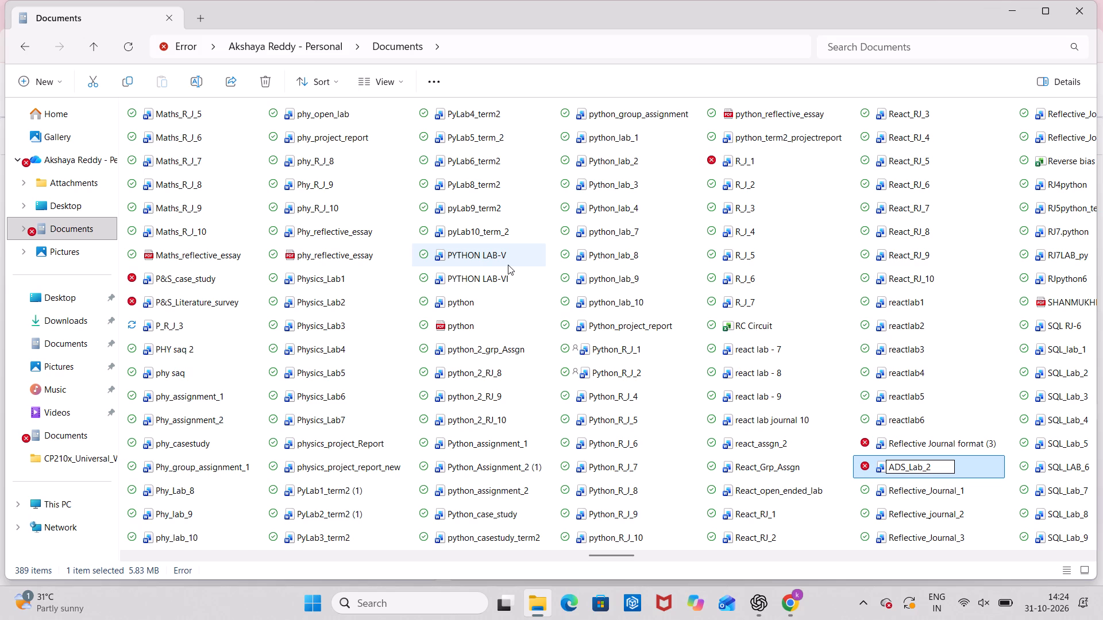
{"action": "key", "text": "Return"}
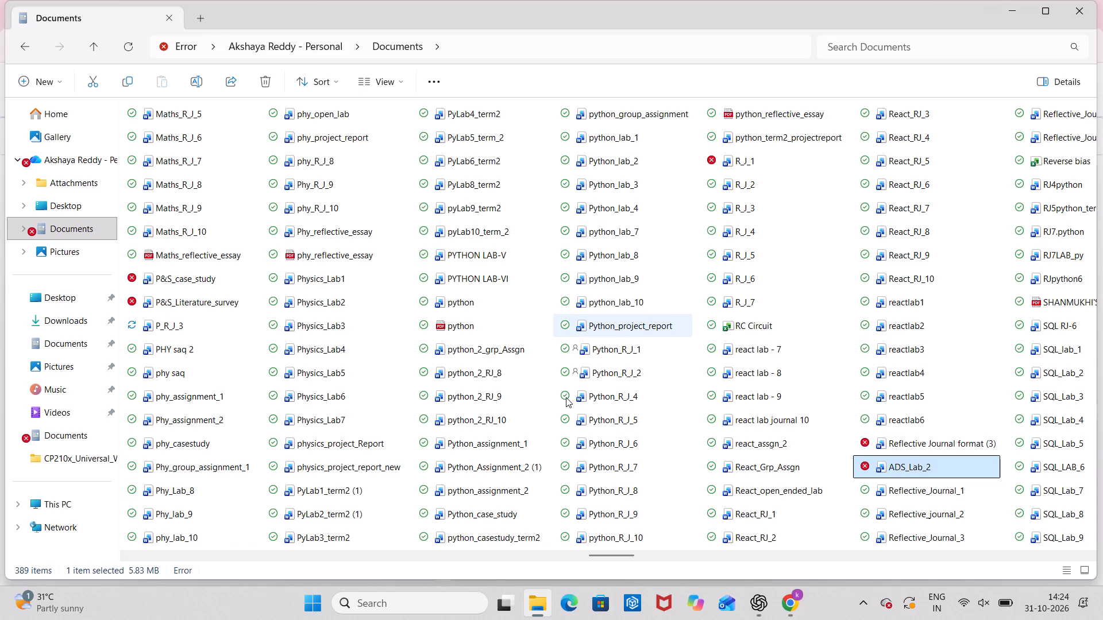
{"action": "scroll", "coordinate": [566, 397], "scroll_direction": "right", "scroll_amount": 5}
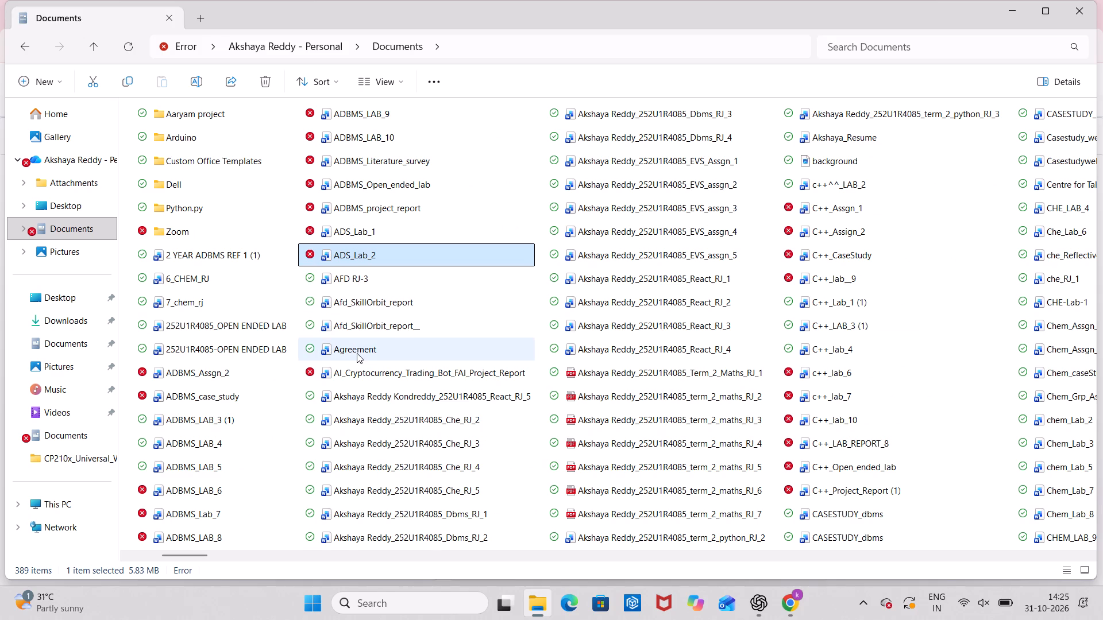
{"action": "scroll", "coordinate": [357, 353], "scroll_direction": "right", "scroll_amount": 7}
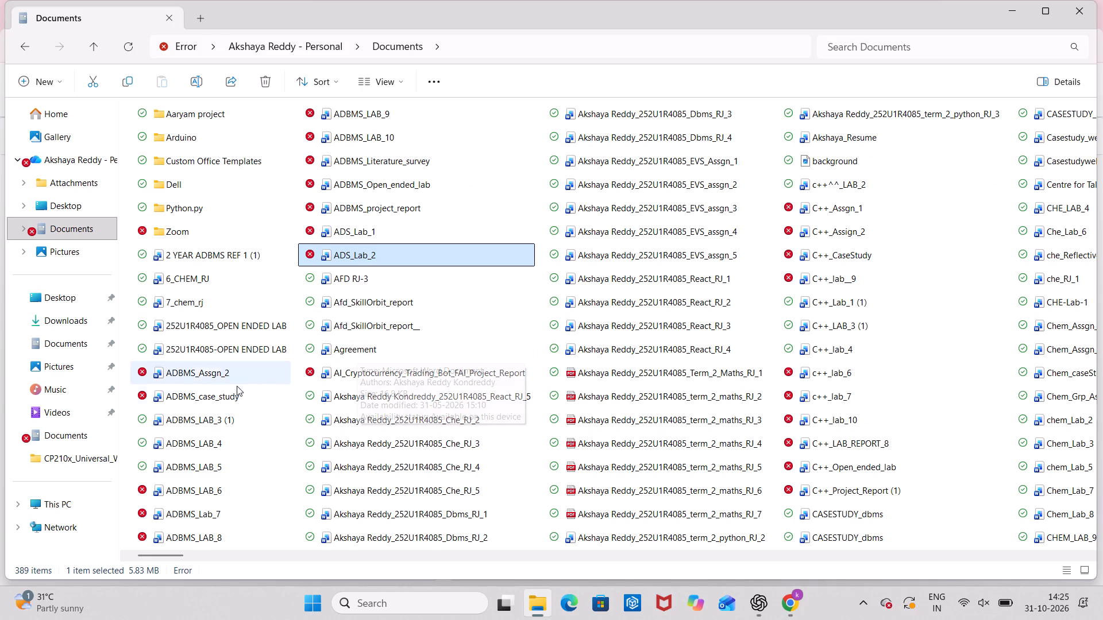
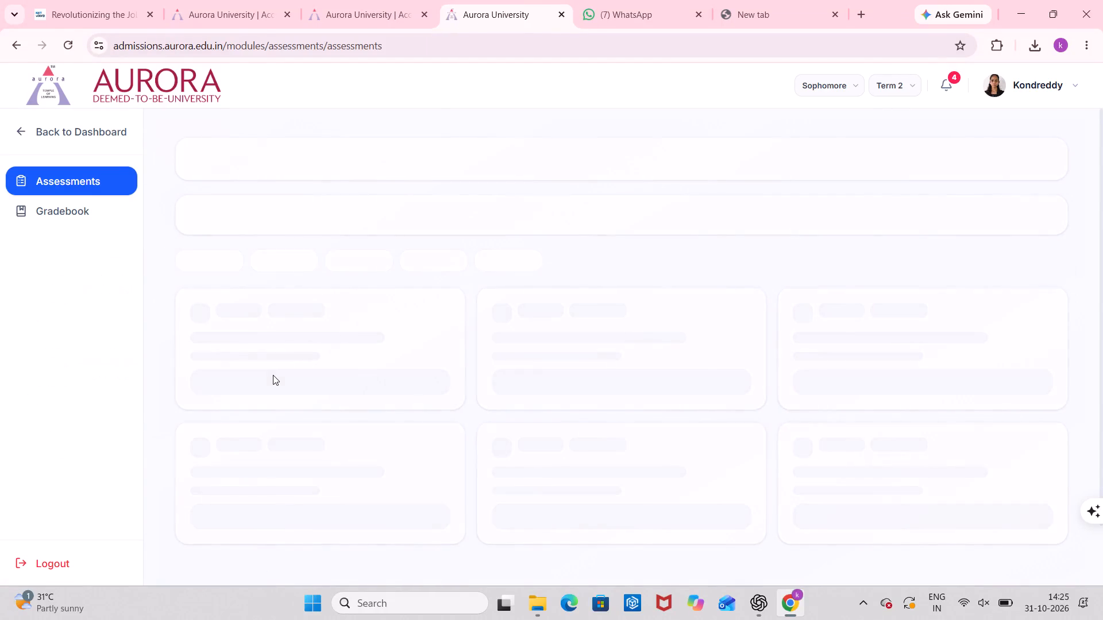
On the university portal, leave the Foundations of Data Science assessments and open the assessment list for Advanced Data Structures.
{"action": "scroll", "coordinate": [511, 410], "scroll_direction": "down", "scroll_amount": 1}
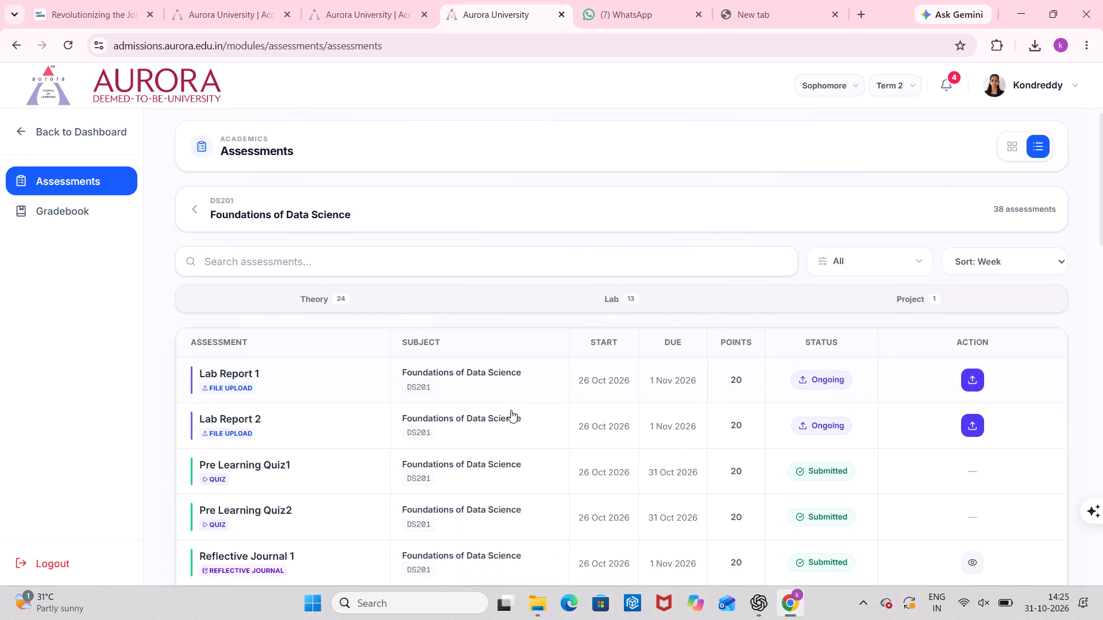
{"action": "scroll", "coordinate": [511, 410], "scroll_direction": "down", "scroll_amount": 1}
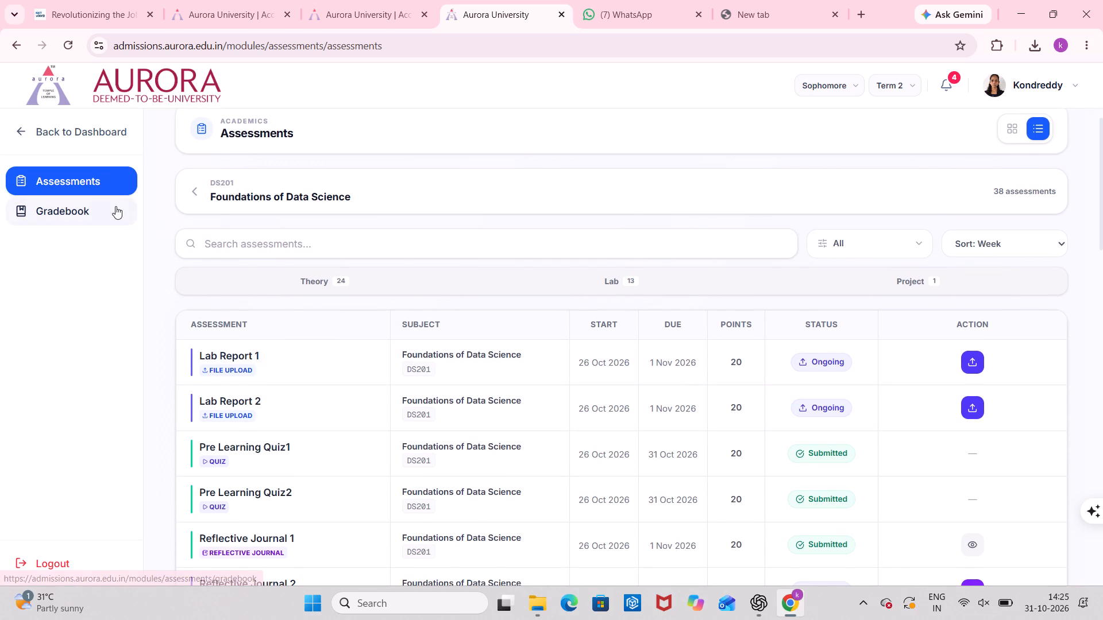
{"action": "left_click", "coordinate": [86, 123]}
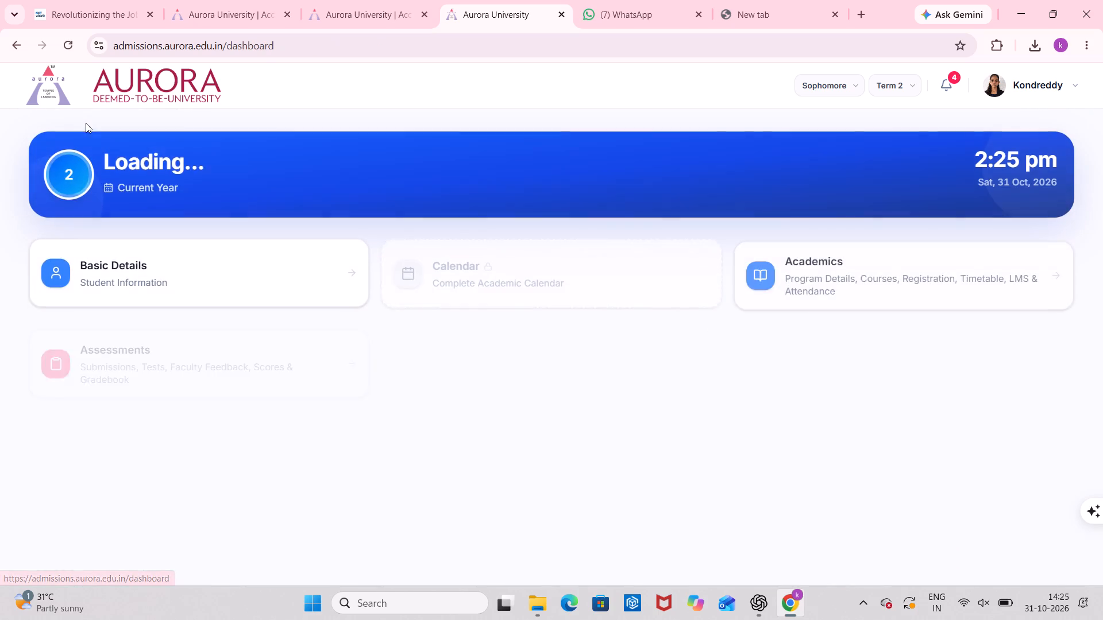
{"action": "left_click", "coordinate": [263, 374]}
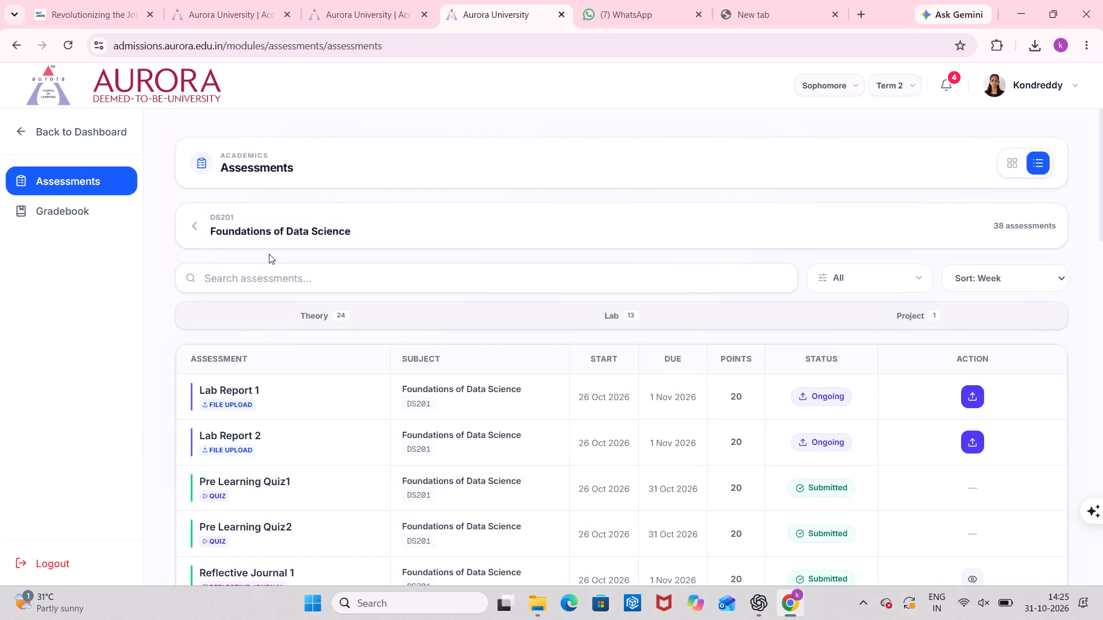
{"action": "left_click", "coordinate": [195, 227]}
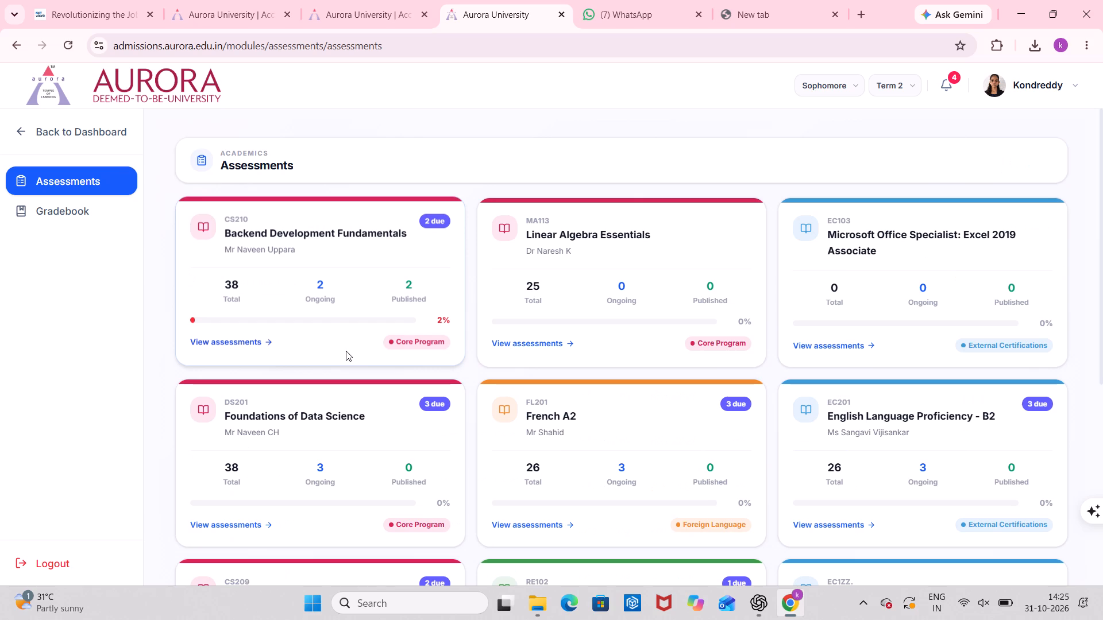
{"action": "scroll", "coordinate": [346, 351], "scroll_direction": "down", "scroll_amount": 2}
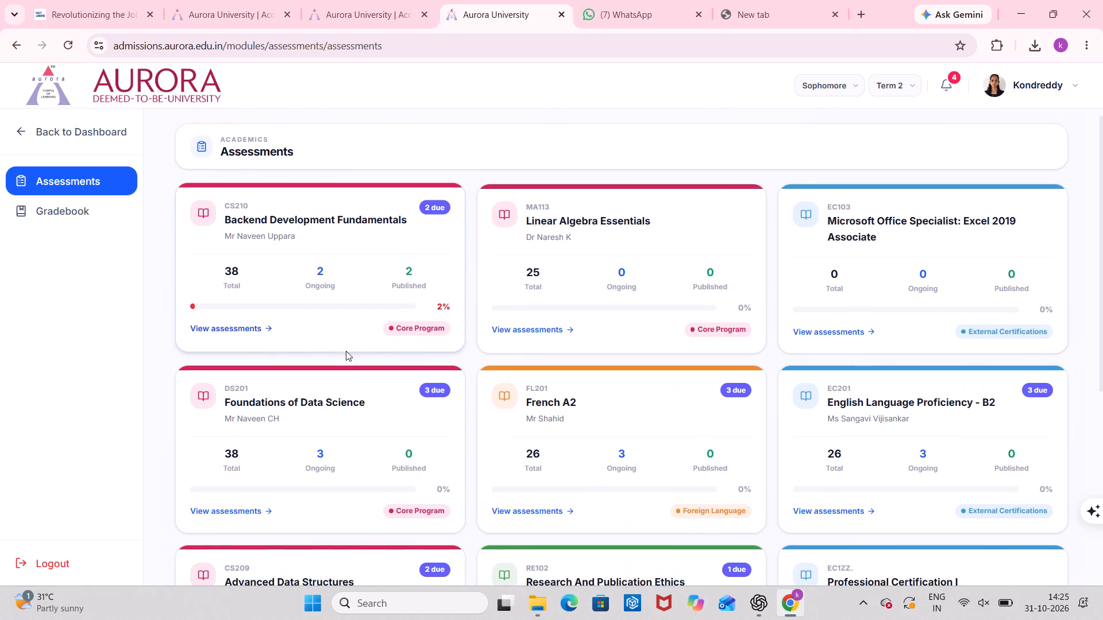
{"action": "scroll", "coordinate": [346, 351], "scroll_direction": "down", "scroll_amount": 3}
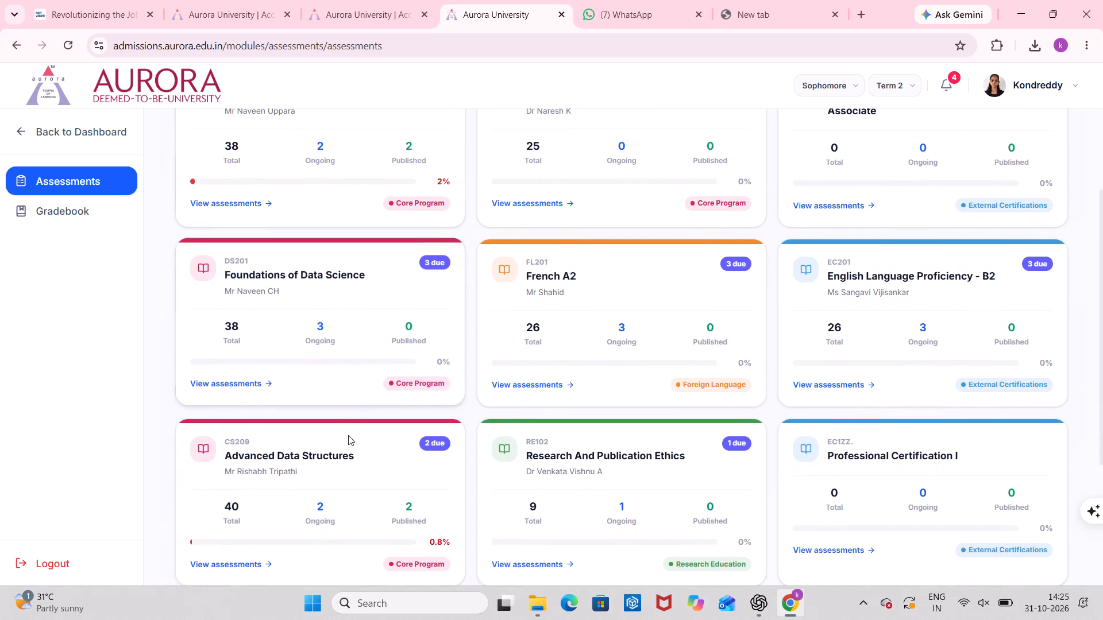
{"action": "left_click", "coordinate": [352, 455]}
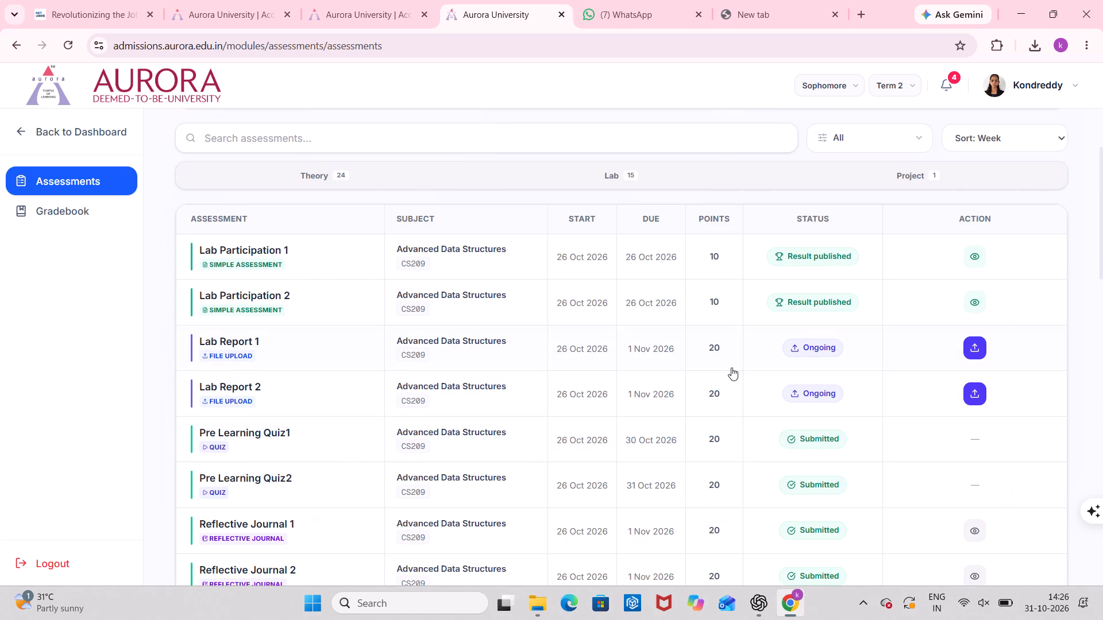
Open iLovePDF's Word to PDF converter in the empty browser tab.
{"action": "left_click", "coordinate": [790, 15]}
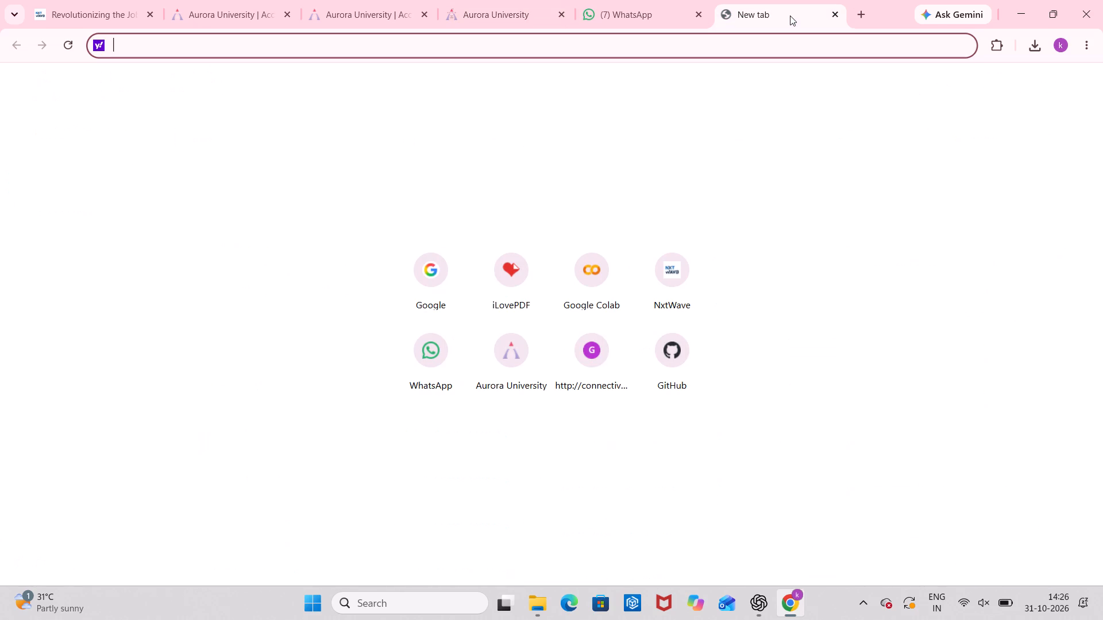
{"action": "left_click", "coordinate": [522, 287]}
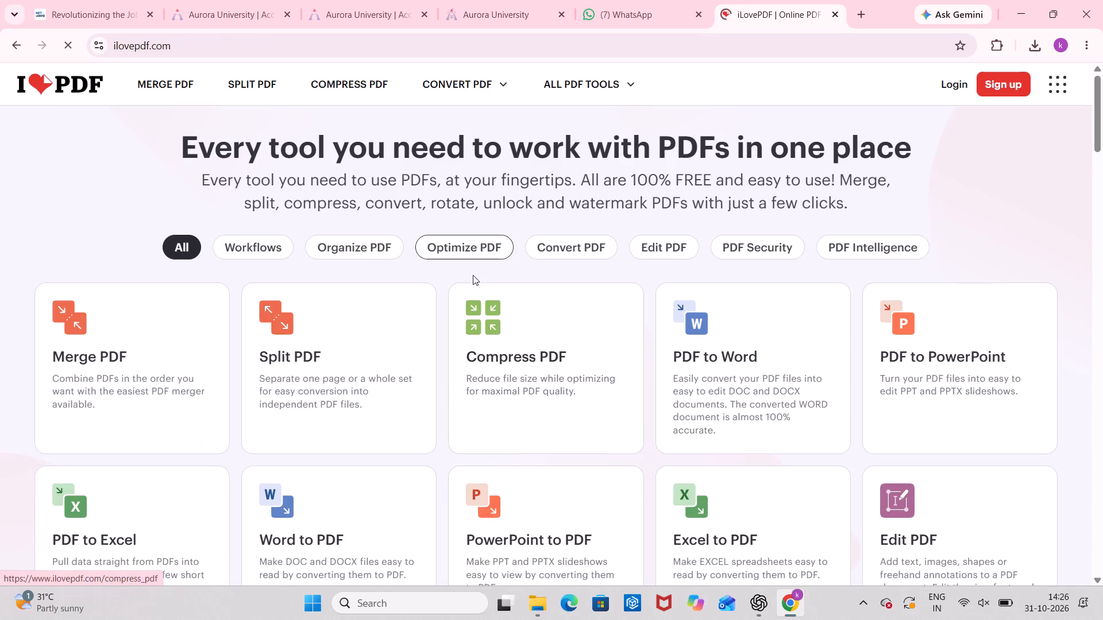
{"action": "left_click", "coordinate": [391, 563]}
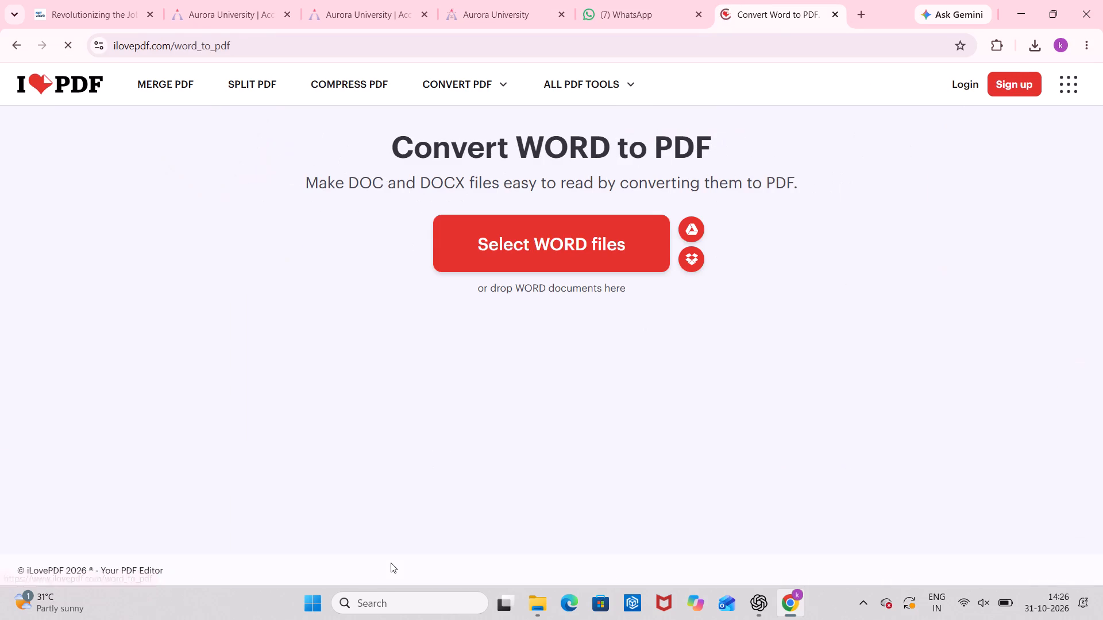
Choose ADS_Lab_1 from the OneDrive Documents folder and start converting it to PDF.
{"action": "left_click", "coordinate": [577, 220]}
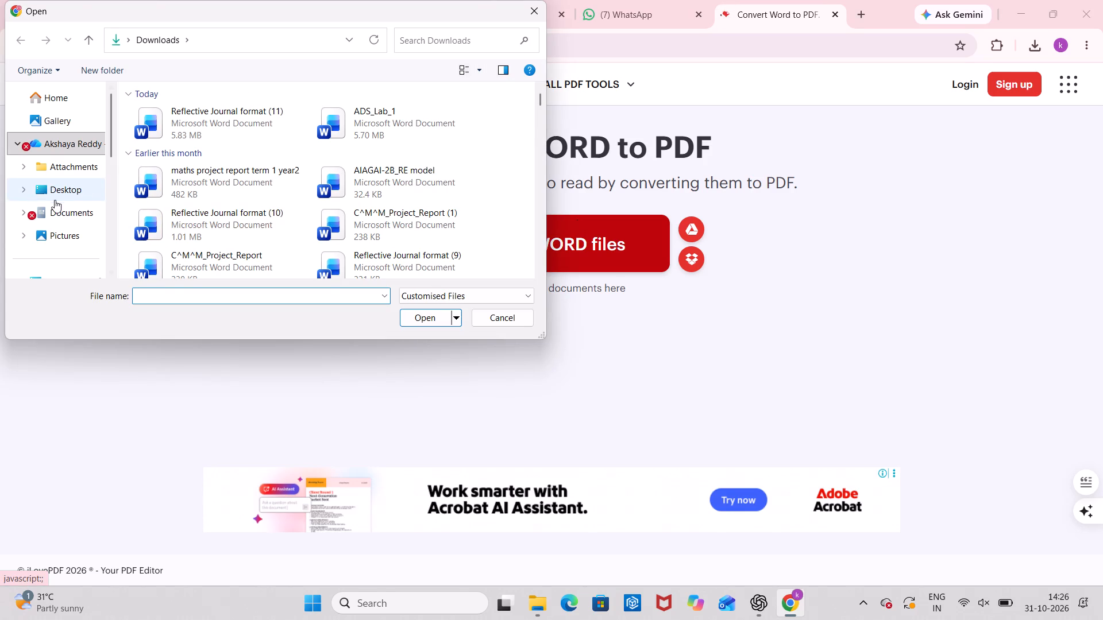
{"action": "left_click", "coordinate": [72, 217]}
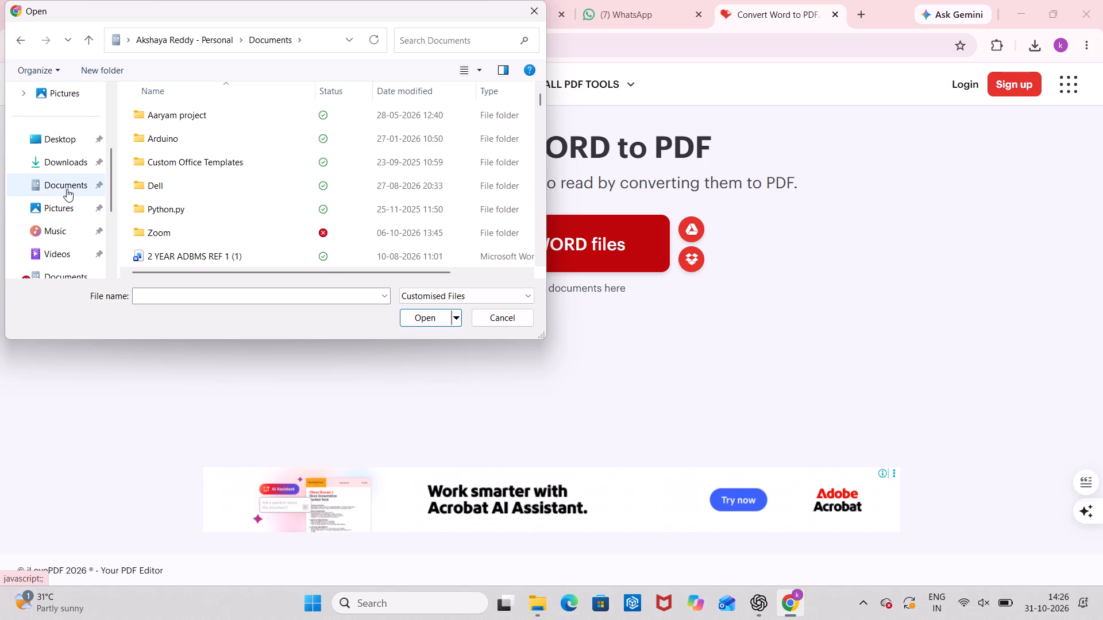
{"action": "left_click", "coordinate": [67, 189]}
{"action": "scroll", "coordinate": [63, 144], "scroll_direction": "up", "scroll_amount": 1}
{"action": "left_click", "coordinate": [63, 144]}
{"action": "scroll", "coordinate": [225, 161], "scroll_direction": "down", "scroll_amount": 1}
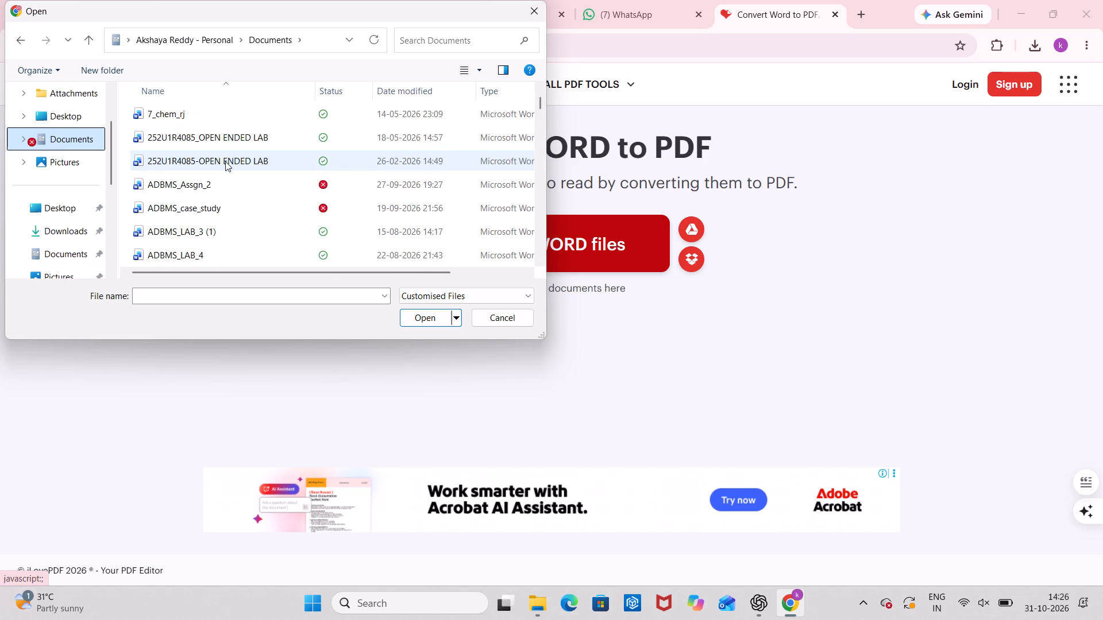
{"action": "scroll", "coordinate": [225, 161], "scroll_direction": "down", "scroll_amount": 1}
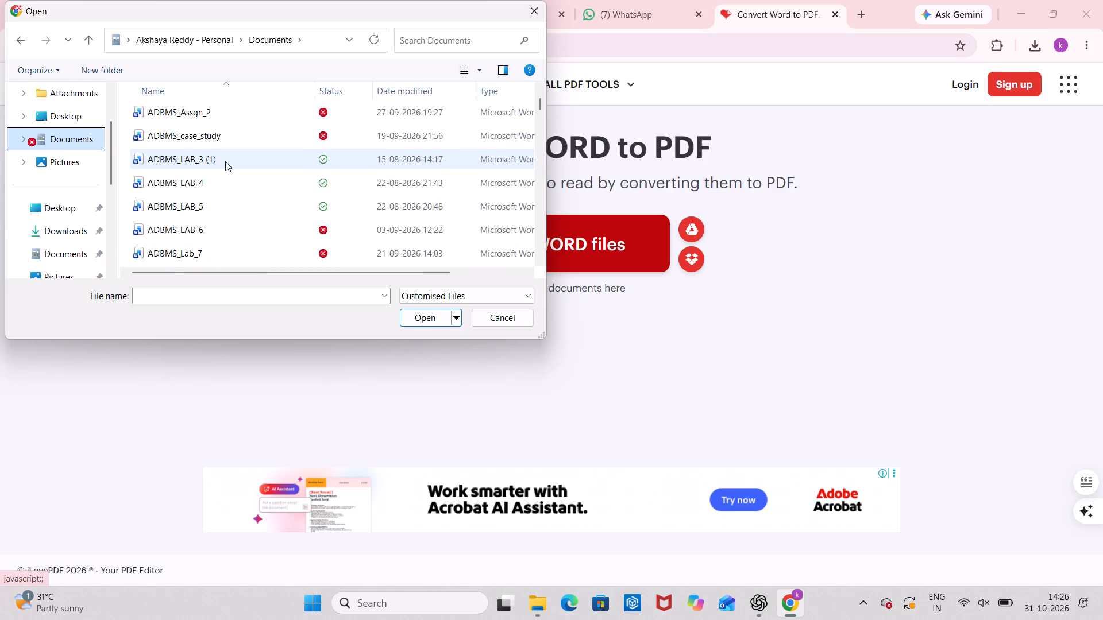
{"action": "scroll", "coordinate": [225, 161], "scroll_direction": "down", "scroll_amount": 2}
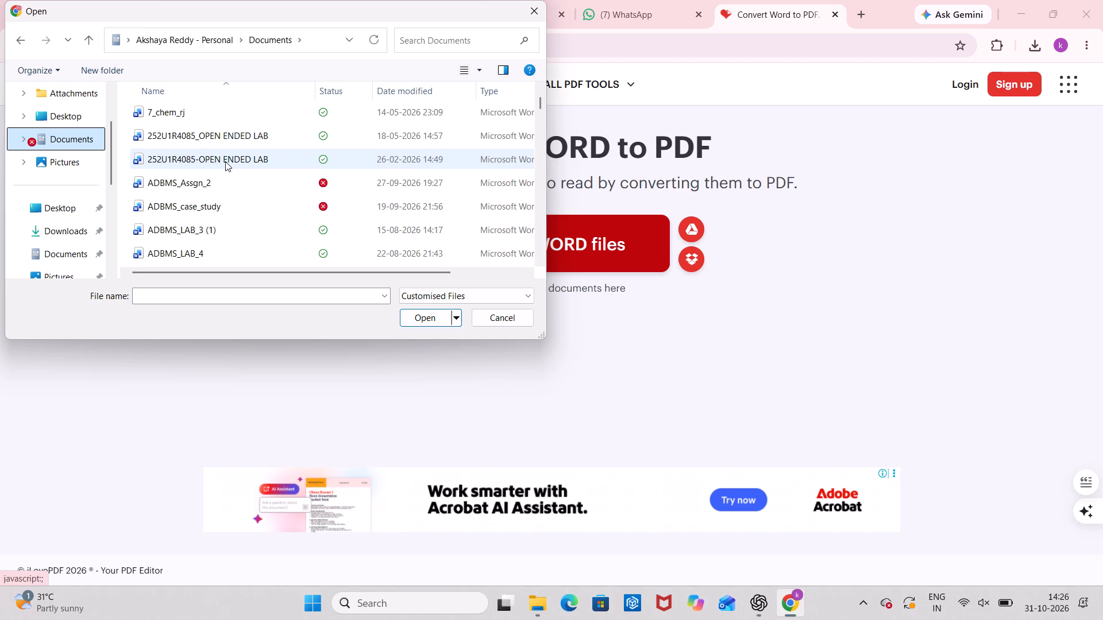
{"action": "scroll", "coordinate": [225, 161], "scroll_direction": "down", "scroll_amount": 1}
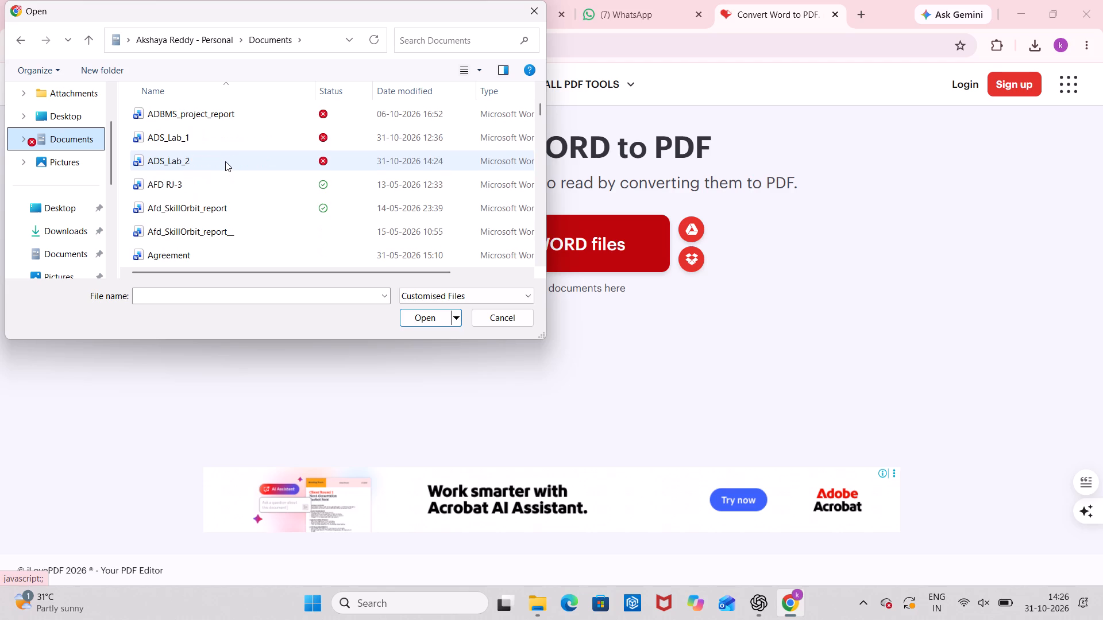
{"action": "double_click", "coordinate": [215, 134]}
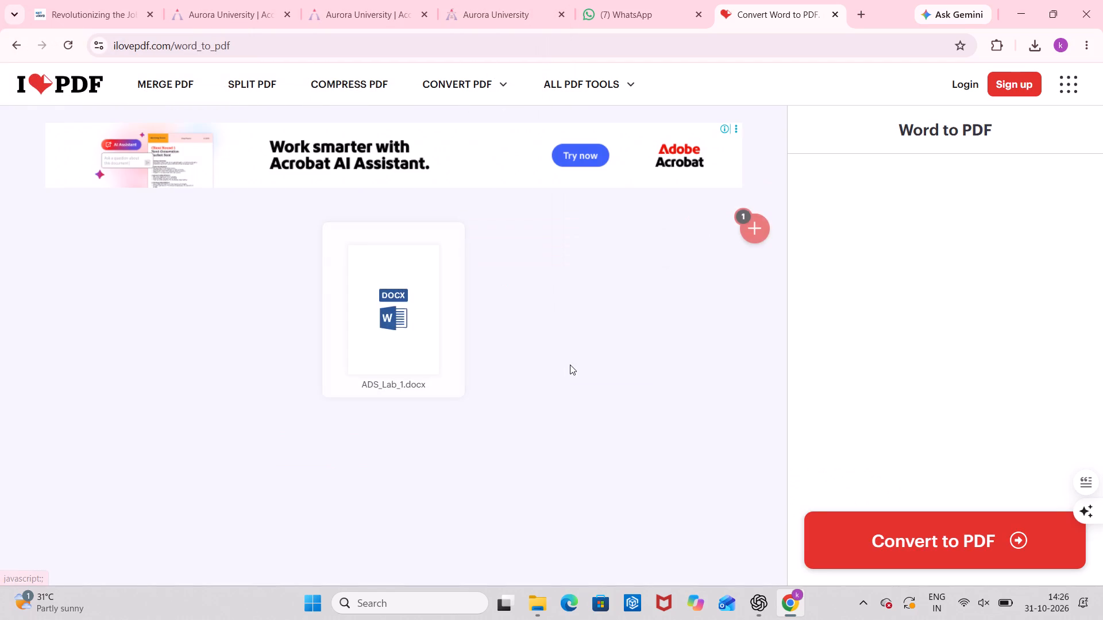
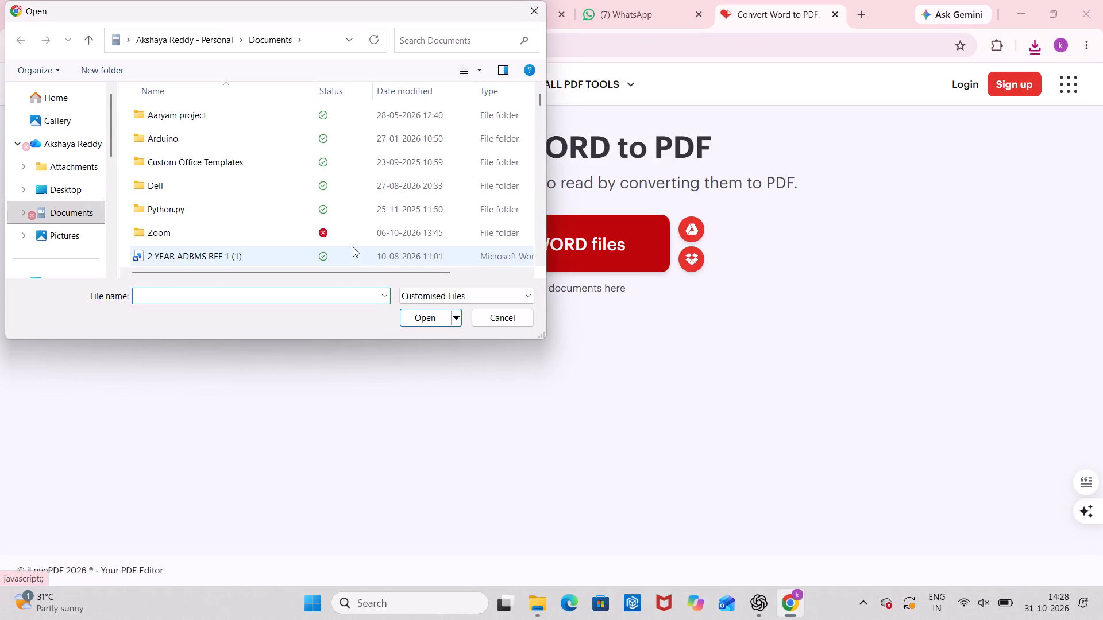
{"action": "scroll", "coordinate": [317, 220], "scroll_direction": "down", "scroll_amount": 4}
{"action": "scroll", "coordinate": [317, 220], "scroll_direction": "up", "scroll_amount": 1}
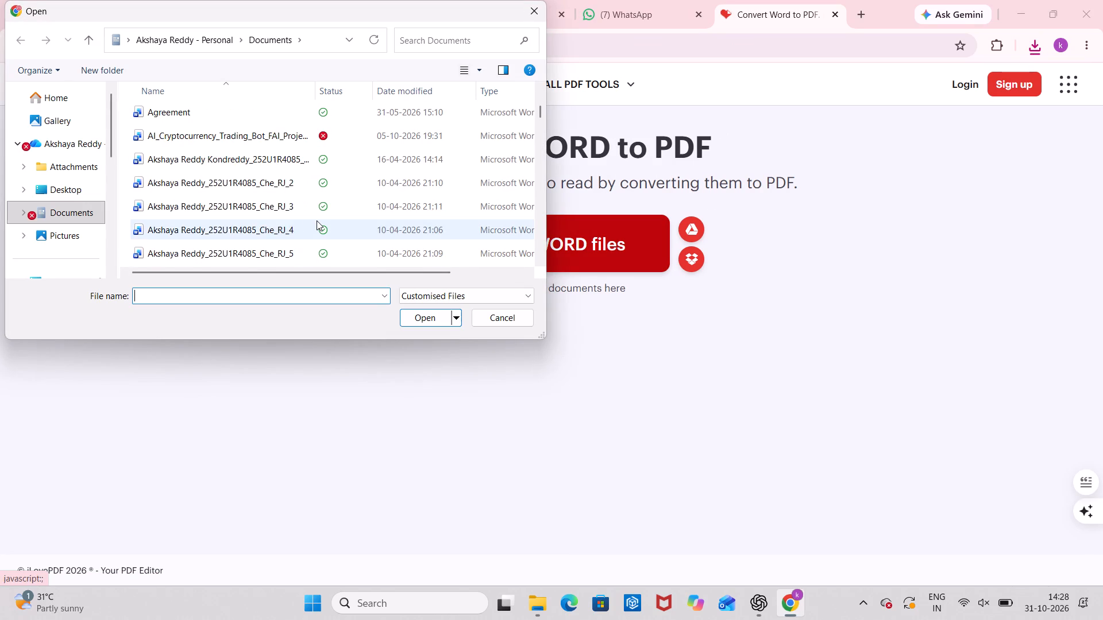
{"action": "scroll", "coordinate": [317, 220], "scroll_direction": "up", "scroll_amount": 2}
{"action": "double_click", "coordinate": [296, 164]}
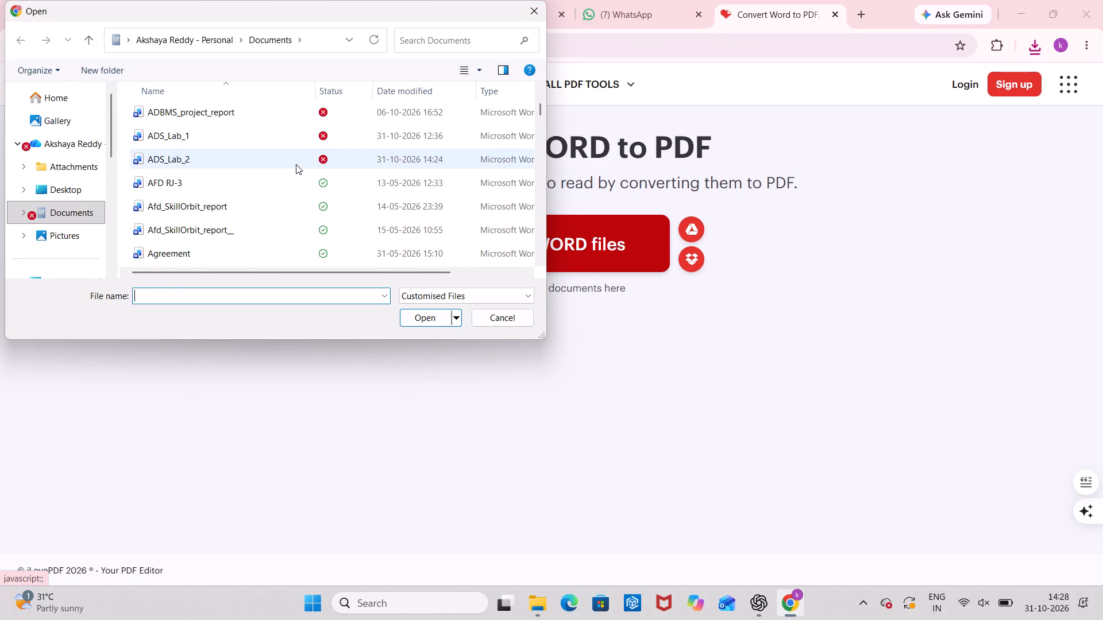
{"action": "left_click", "coordinate": [869, 557]}
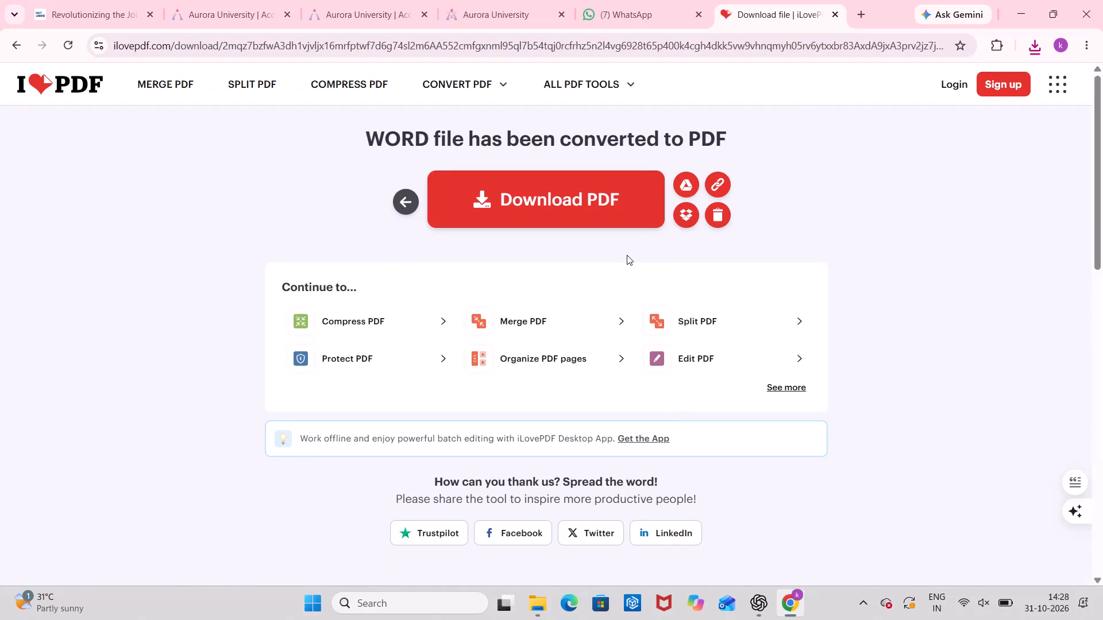
{"action": "left_click", "coordinate": [600, 206]}
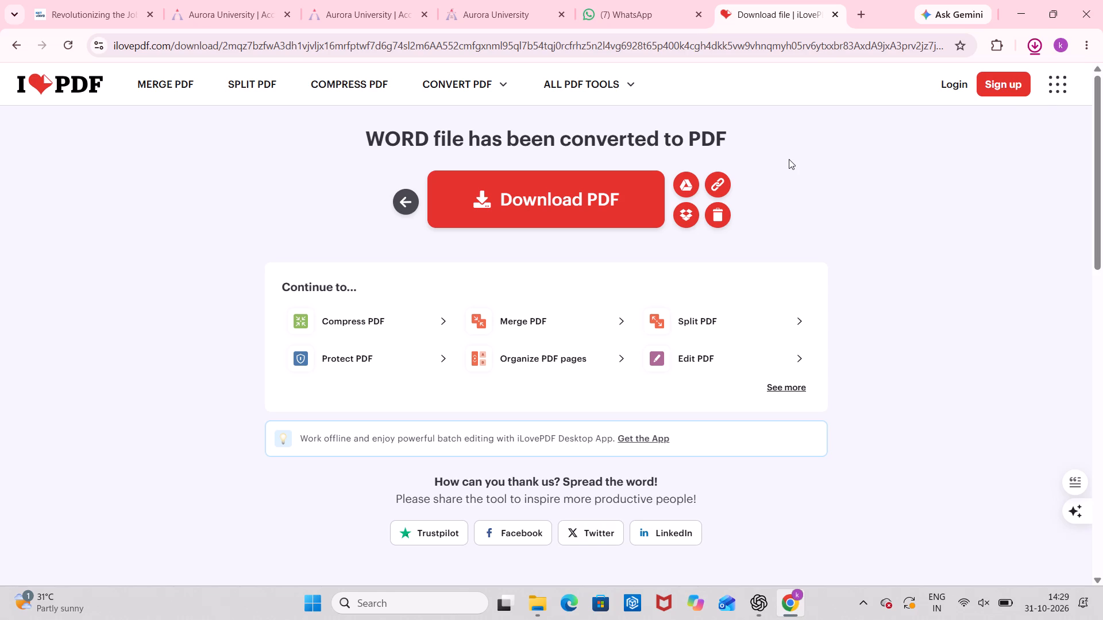
Open the downloaded ADS_Lab_1.pdf and review its question screenshots, code and outputs through to the last page.
{"action": "left_click", "coordinate": [910, 107]}
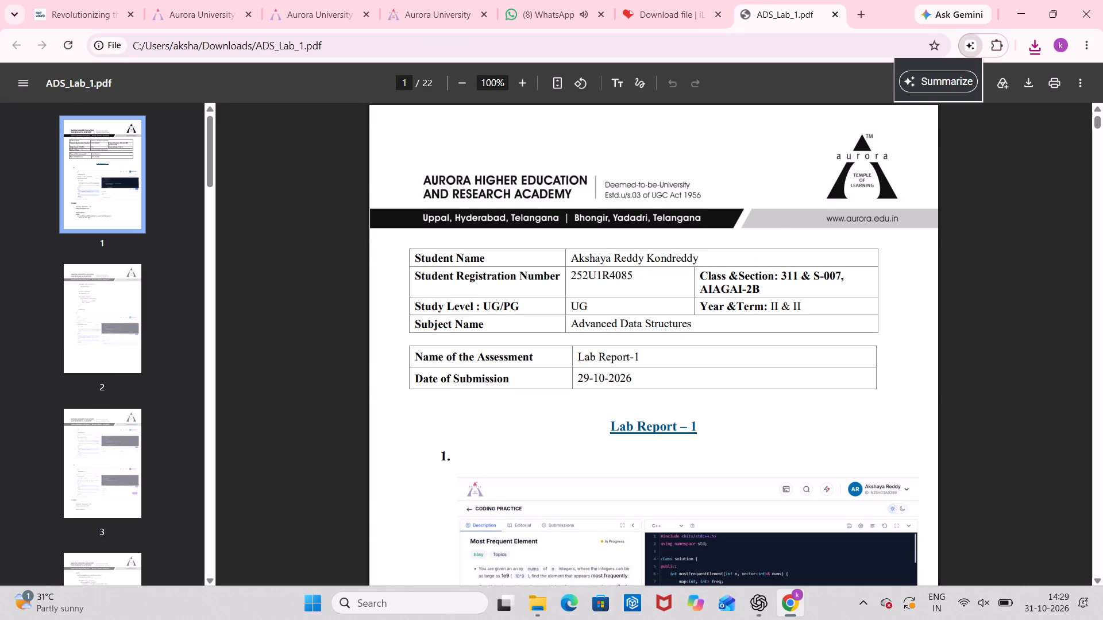
{"action": "scroll", "coordinate": [712, 315], "scroll_direction": "down", "scroll_amount": 4}
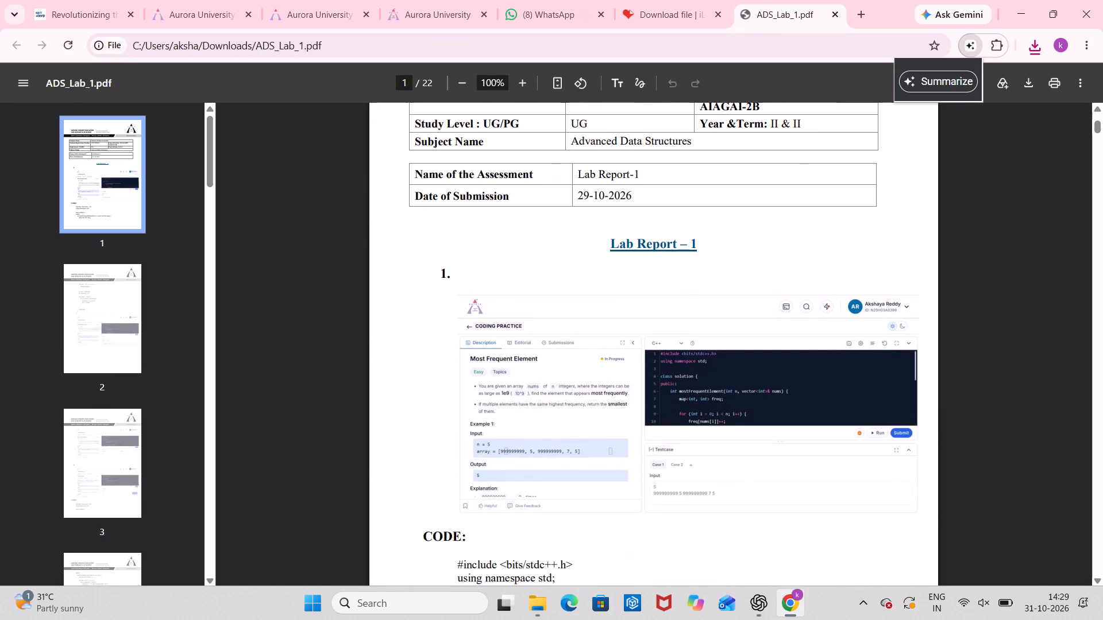
{"action": "scroll", "coordinate": [712, 315], "scroll_direction": "down", "scroll_amount": 6}
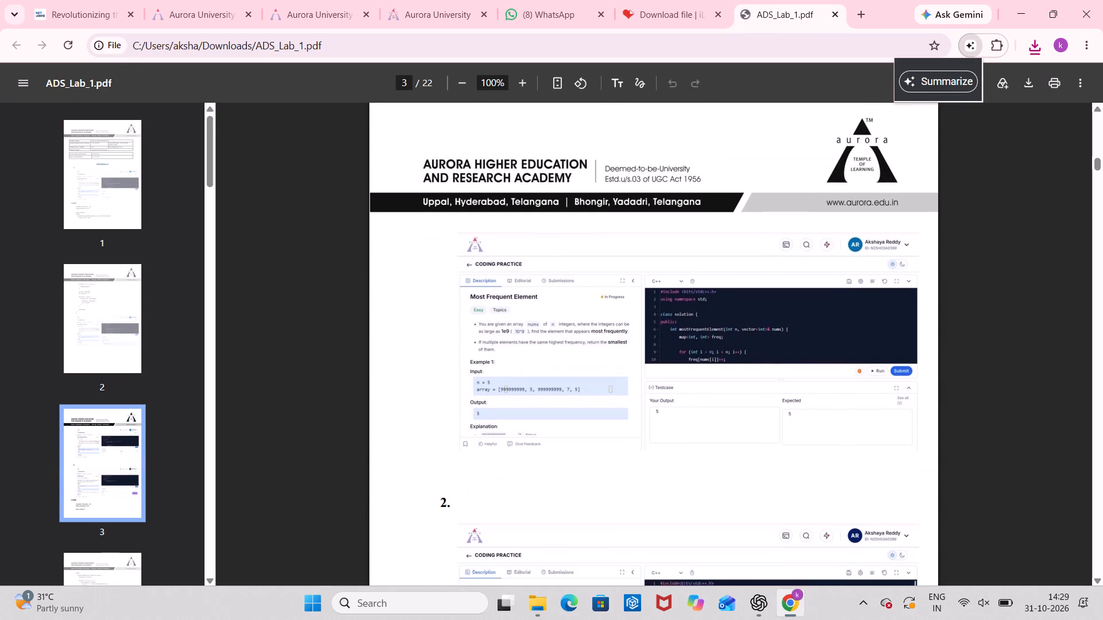
{"action": "scroll", "coordinate": [712, 315], "scroll_direction": "down", "scroll_amount": 3}
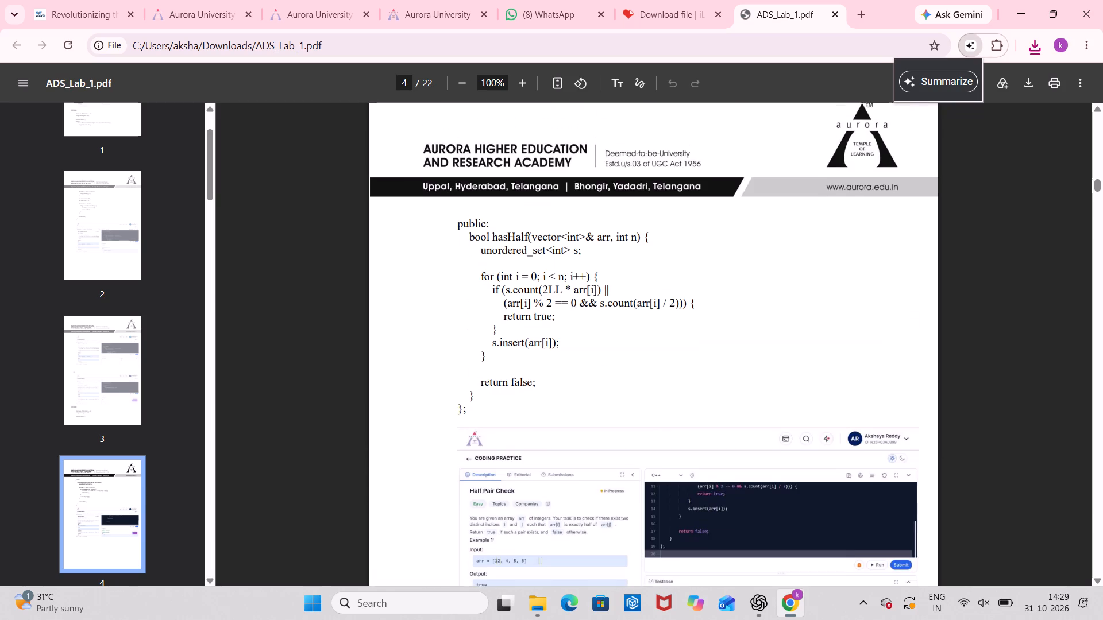
{"action": "scroll", "coordinate": [712, 315], "scroll_direction": "down", "scroll_amount": 3}
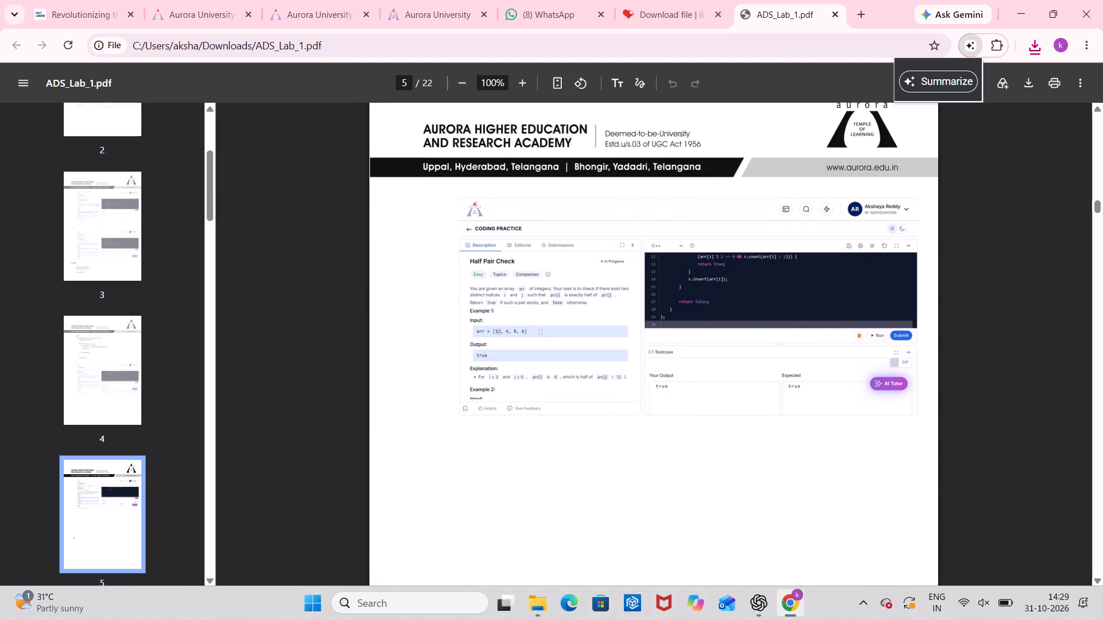
{"action": "scroll", "coordinate": [712, 315], "scroll_direction": "down", "scroll_amount": 5}
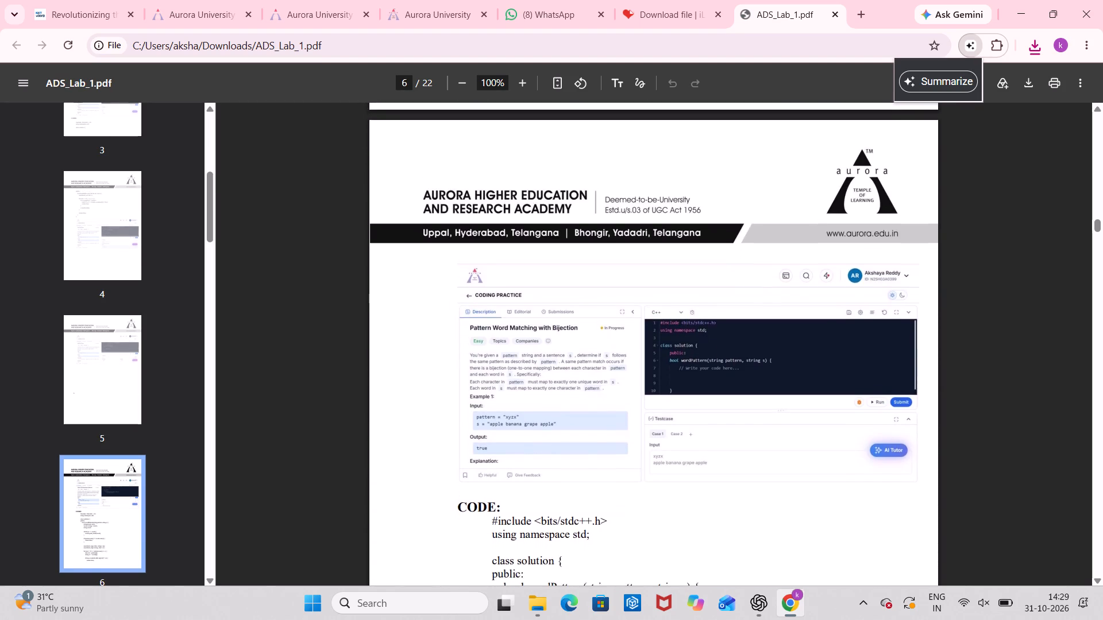
{"action": "scroll", "coordinate": [712, 315], "scroll_direction": "down", "scroll_amount": 2}
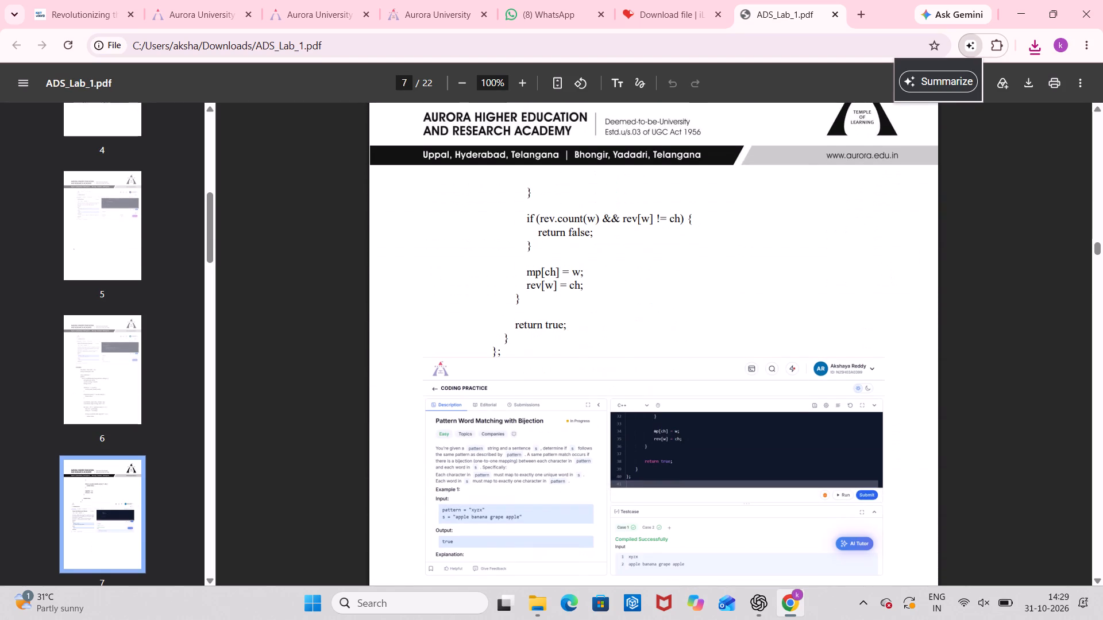
{"action": "scroll", "coordinate": [712, 315], "scroll_direction": "down", "scroll_amount": 6}
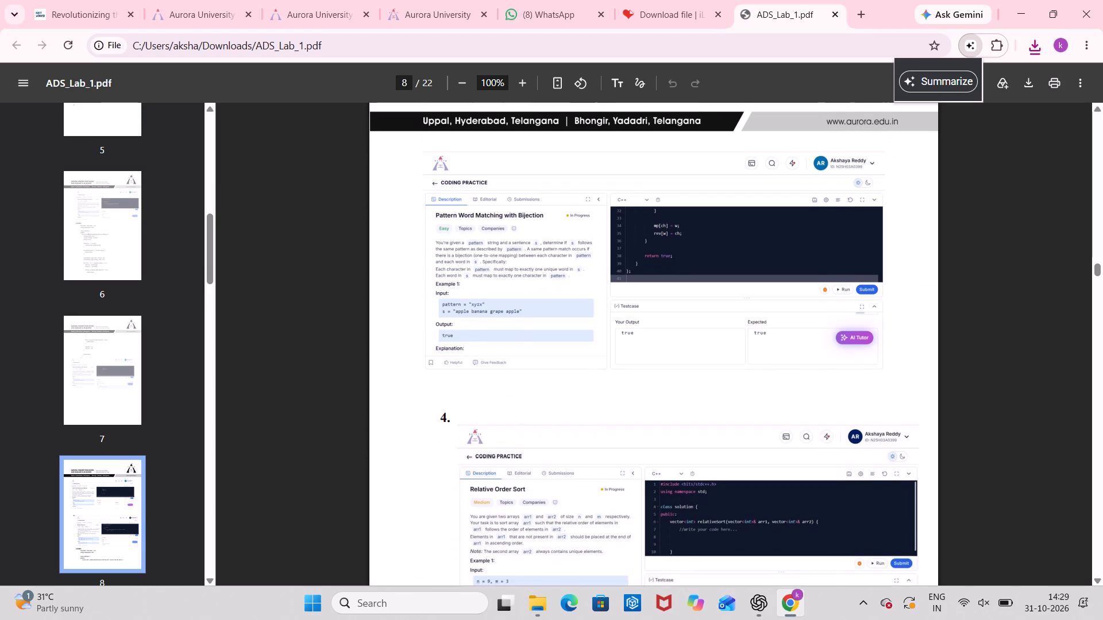
{"action": "scroll", "coordinate": [712, 315], "scroll_direction": "down", "scroll_amount": 2}
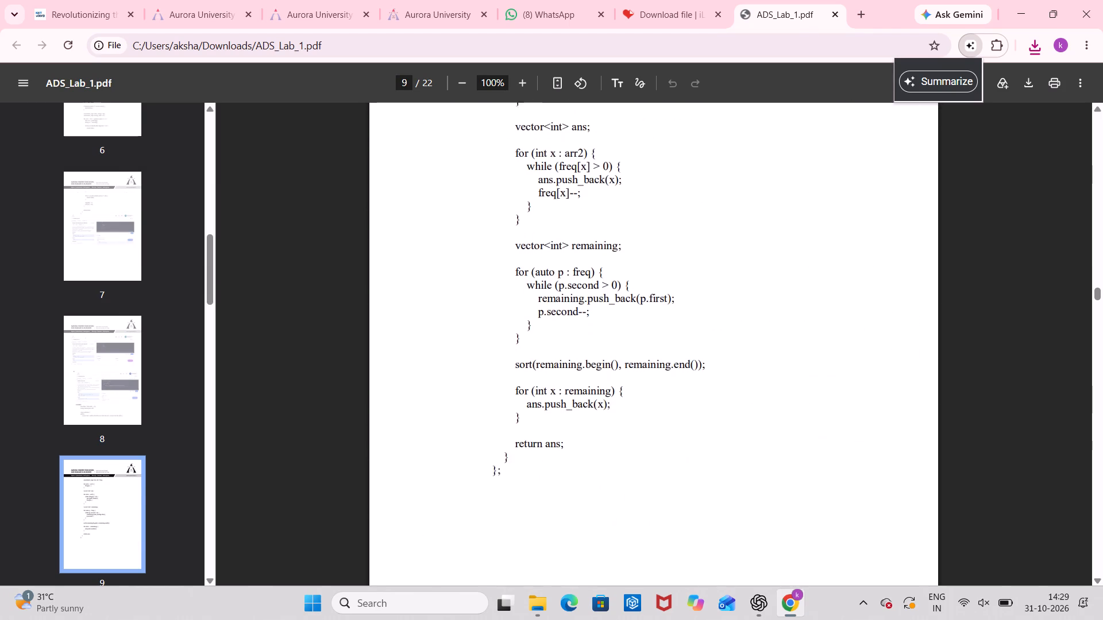
{"action": "scroll", "coordinate": [712, 315], "scroll_direction": "down", "scroll_amount": 4}
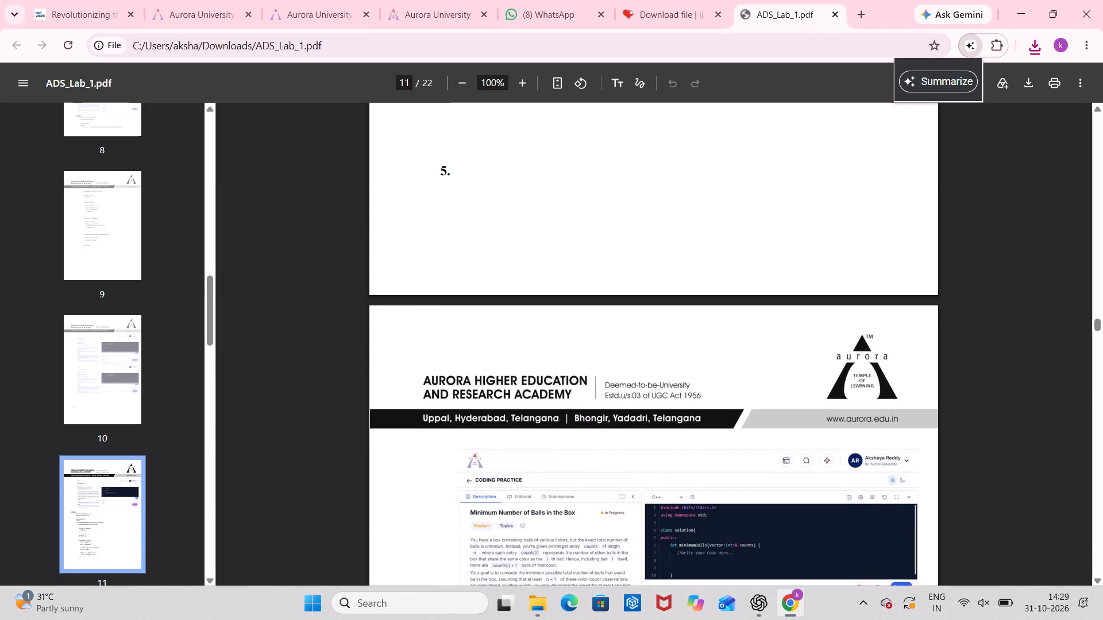
{"action": "scroll", "coordinate": [712, 315], "scroll_direction": "down", "scroll_amount": 4}
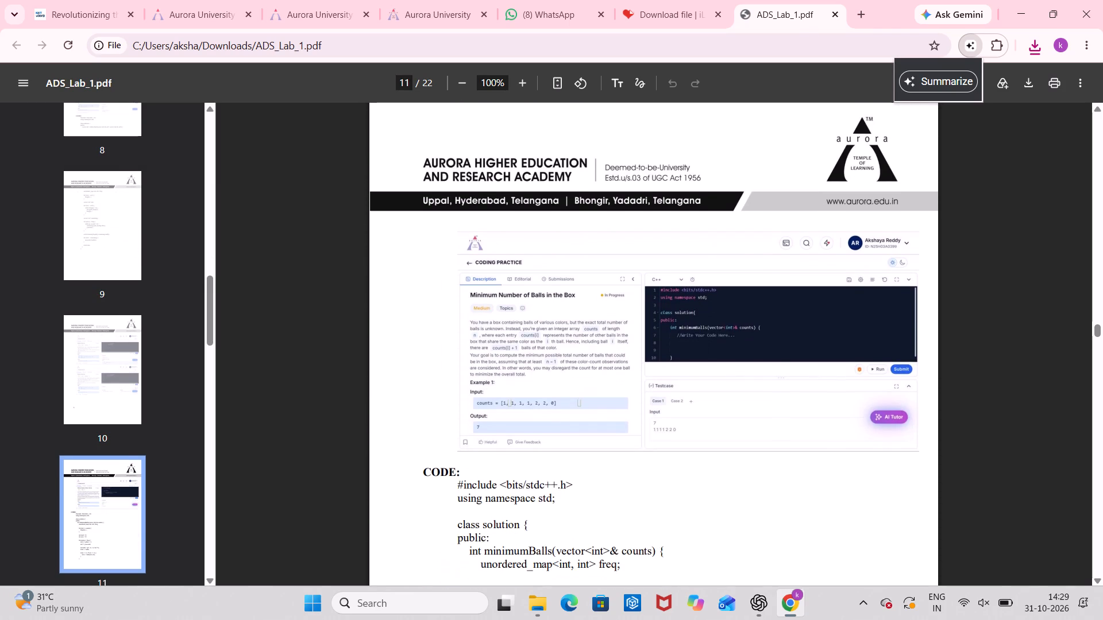
{"action": "scroll", "coordinate": [712, 315], "scroll_direction": "down", "scroll_amount": 5}
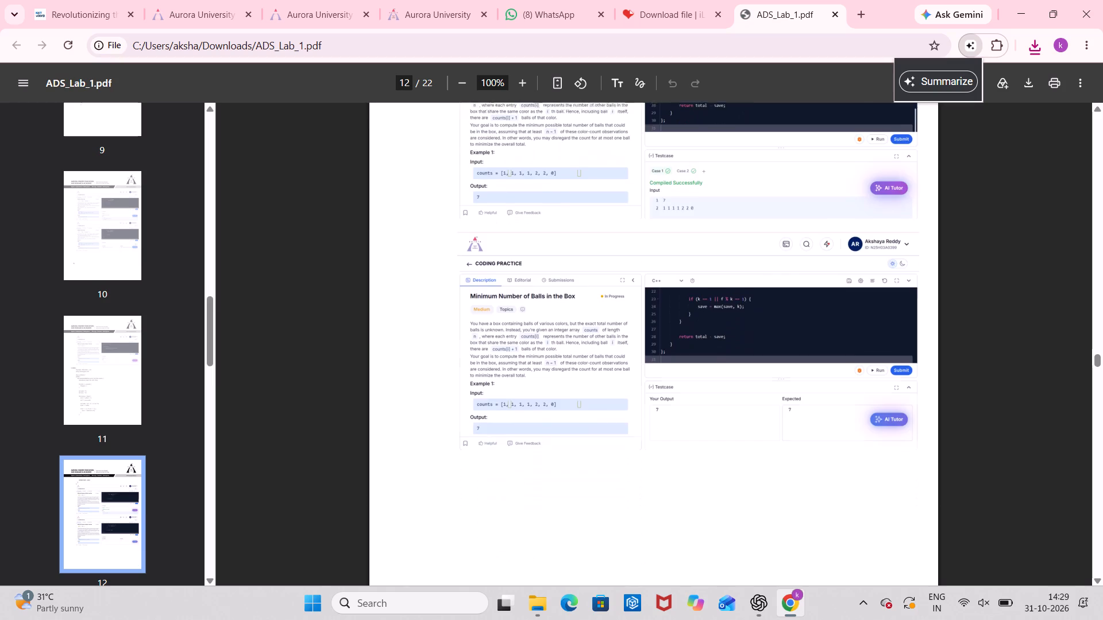
{"action": "scroll", "coordinate": [712, 315], "scroll_direction": "down", "scroll_amount": 5}
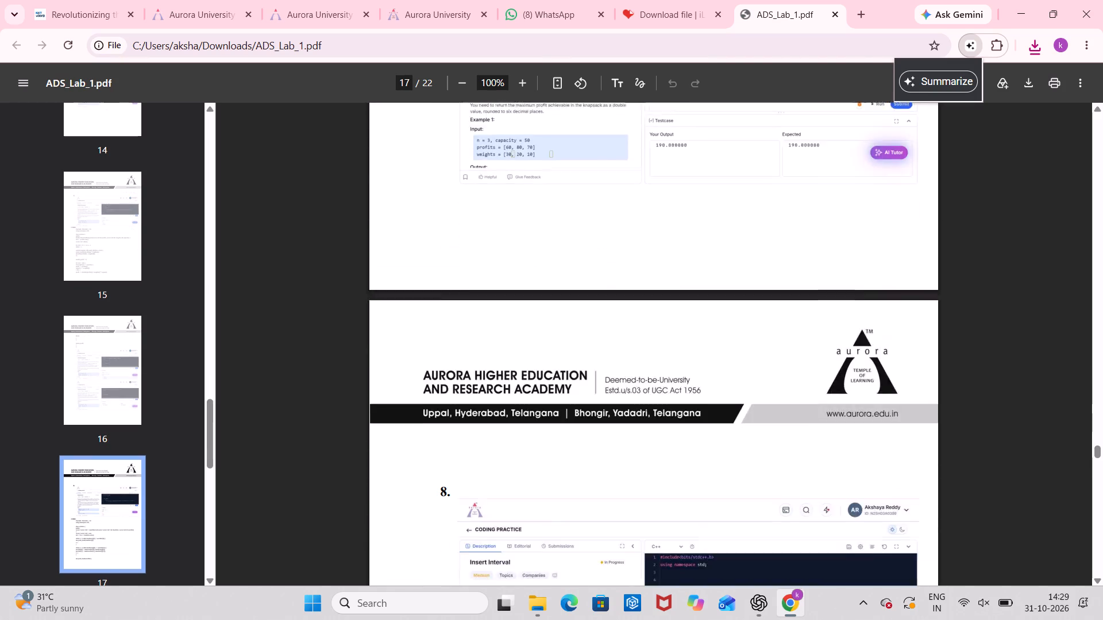
{"action": "scroll", "coordinate": [712, 315], "scroll_direction": "up", "scroll_amount": 1}
{"action": "scroll", "coordinate": [712, 315], "scroll_direction": "down", "scroll_amount": 2}
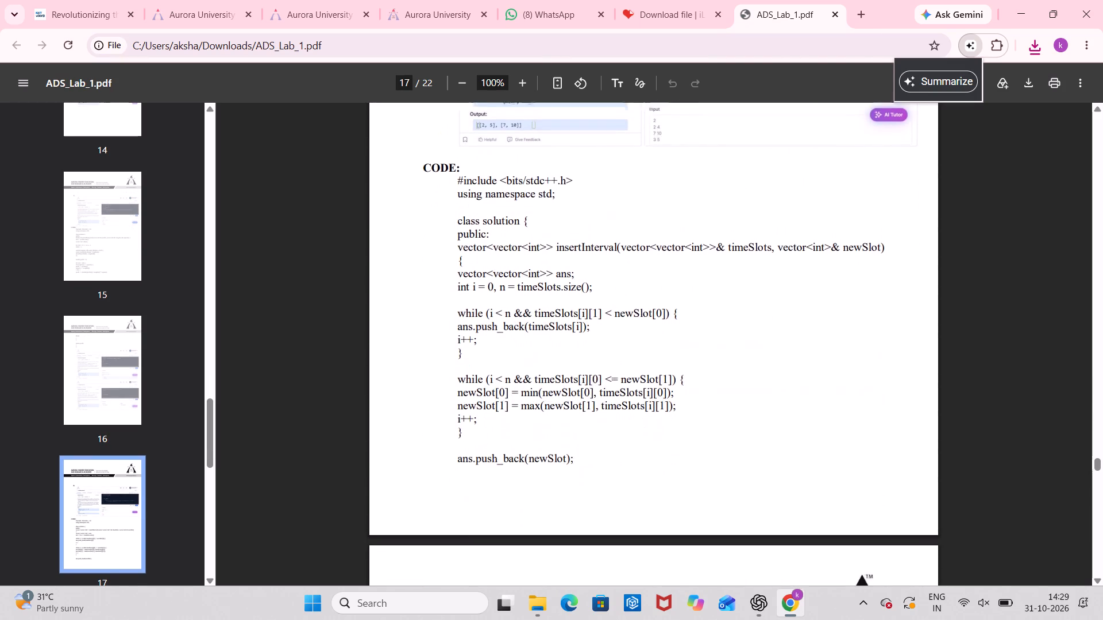
{"action": "scroll", "coordinate": [712, 315], "scroll_direction": "down", "scroll_amount": 4}
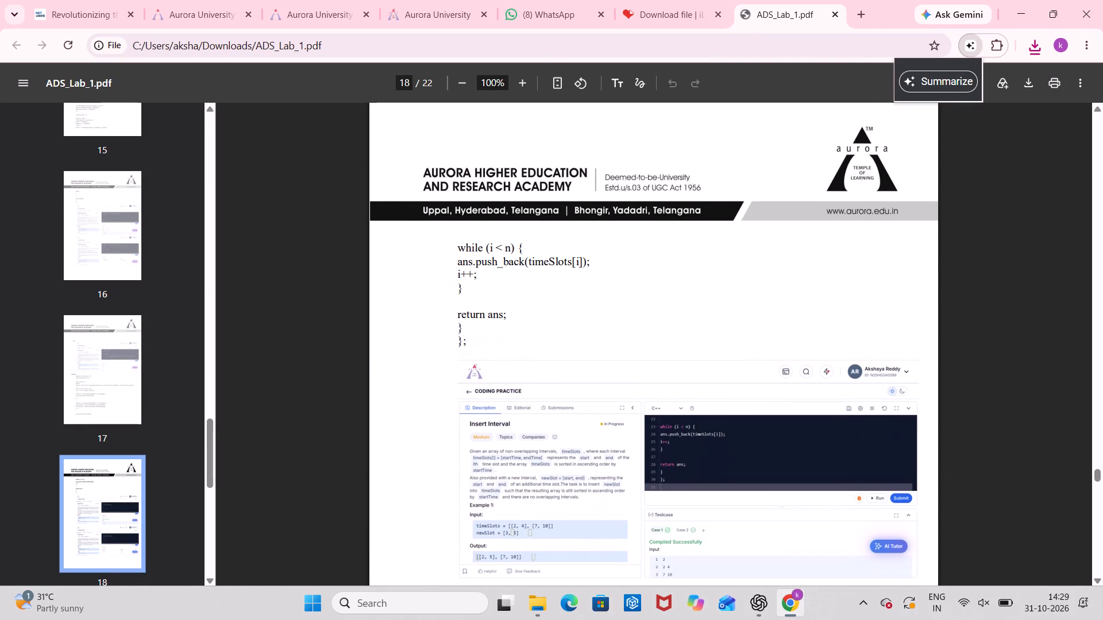
{"action": "scroll", "coordinate": [712, 315], "scroll_direction": "down", "scroll_amount": 6}
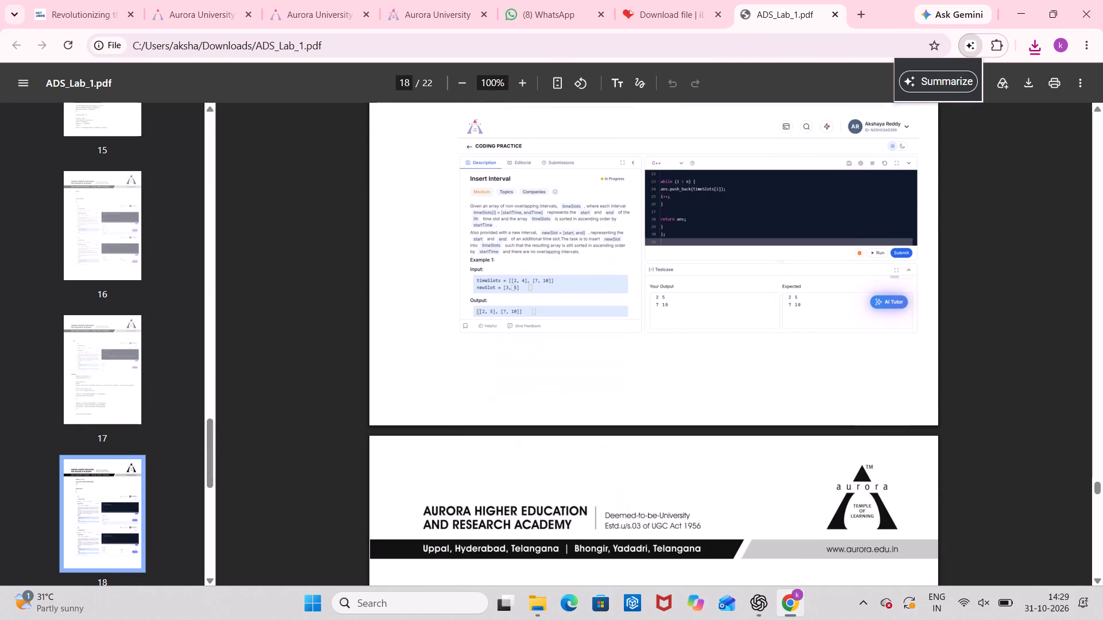
{"action": "scroll", "coordinate": [712, 315], "scroll_direction": "down", "scroll_amount": 4}
{"action": "scroll", "coordinate": [712, 315], "scroll_direction": "up", "scroll_amount": 3}
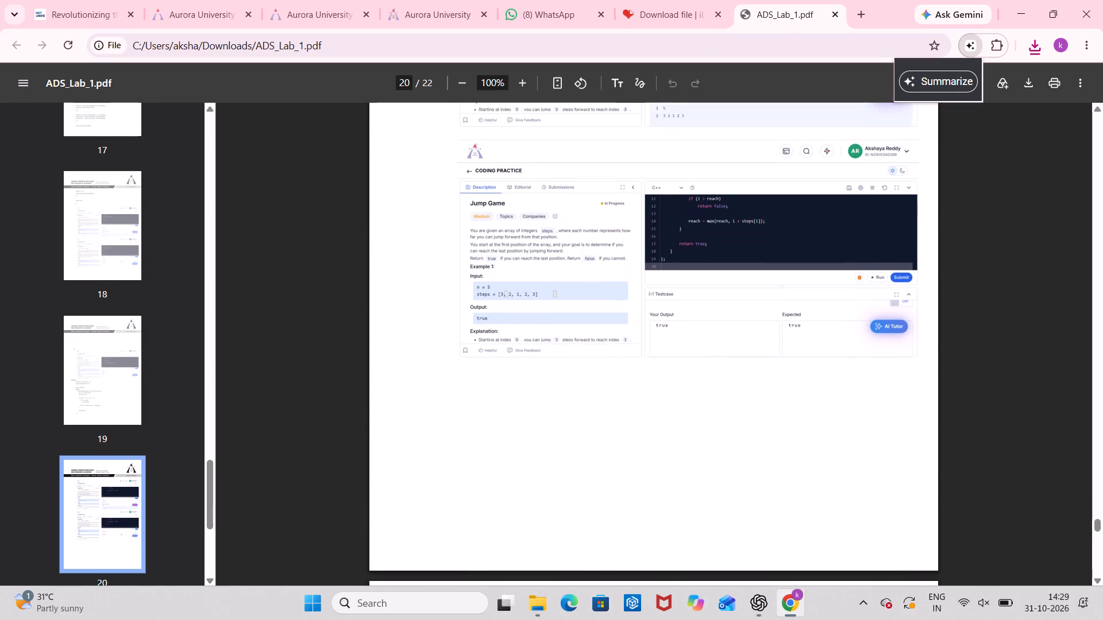
{"action": "scroll", "coordinate": [712, 315], "scroll_direction": "up", "scroll_amount": 5}
{"action": "scroll", "coordinate": [712, 315], "scroll_direction": "down", "scroll_amount": 4}
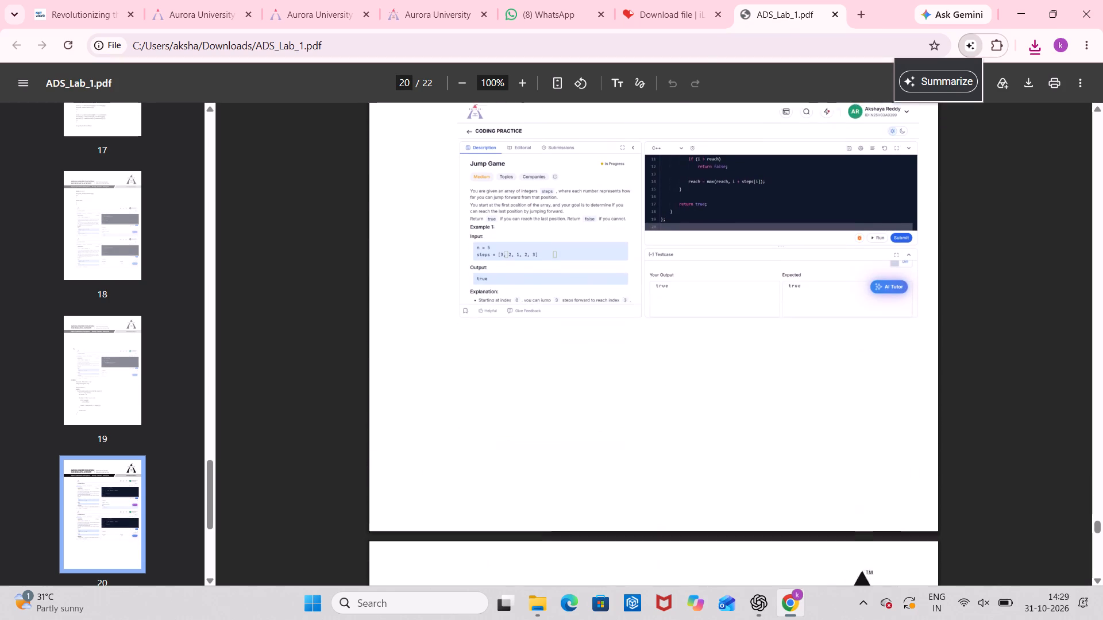
{"action": "scroll", "coordinate": [712, 315], "scroll_direction": "down", "scroll_amount": 7}
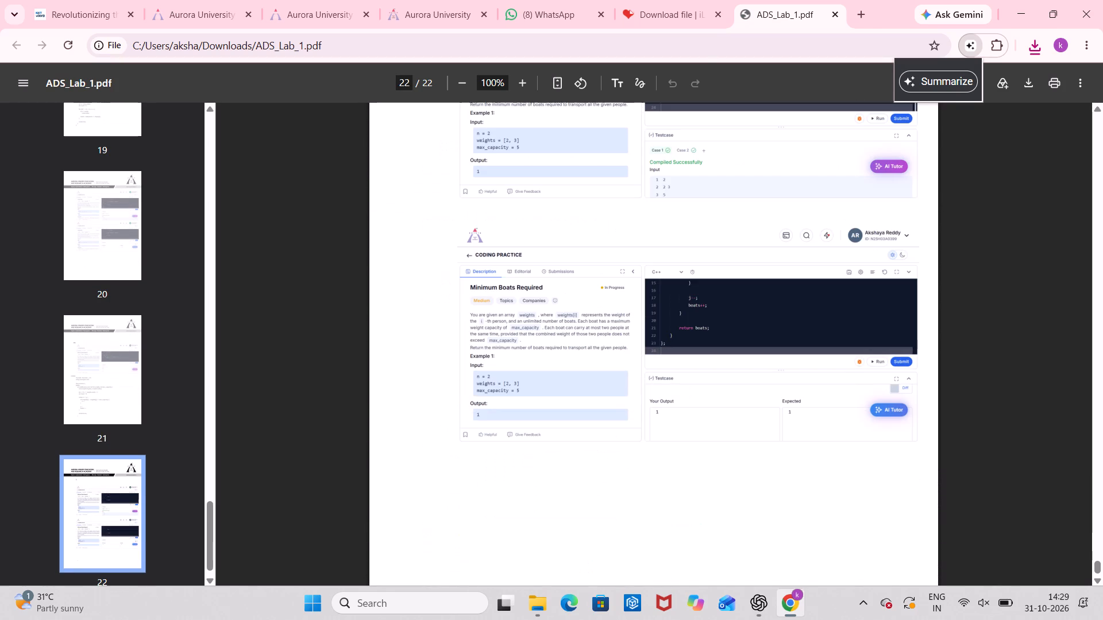
{"action": "scroll", "coordinate": [712, 315], "scroll_direction": "down", "scroll_amount": 1}
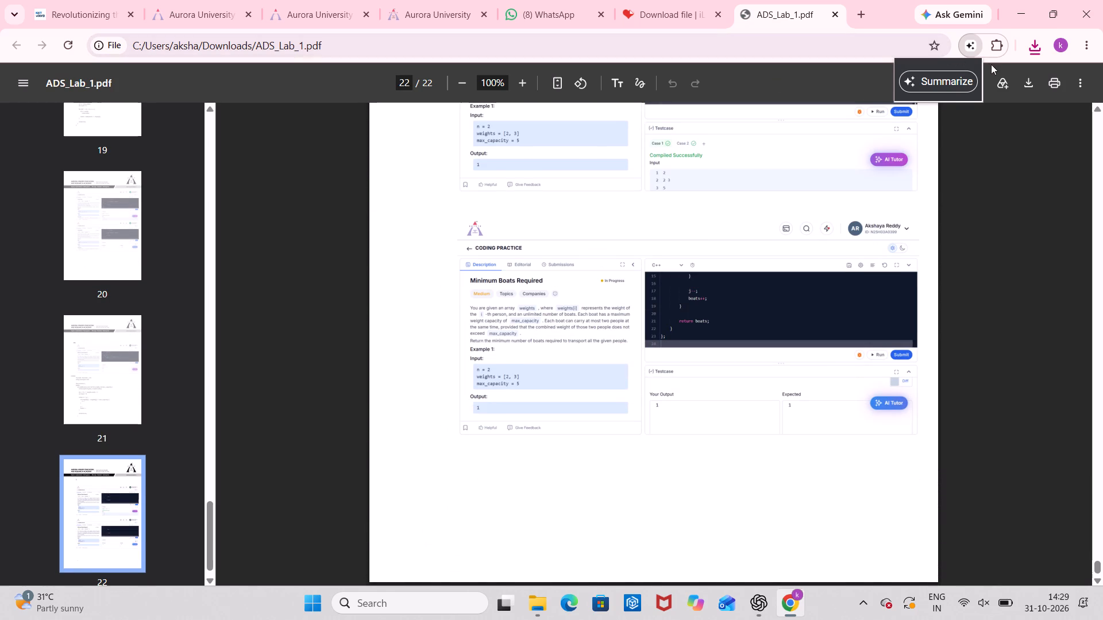
Open the downloaded ADS_Lab_2.pdf, check its first few pages, and close both lab report PDFs.
{"action": "left_click", "coordinate": [1031, 52]}
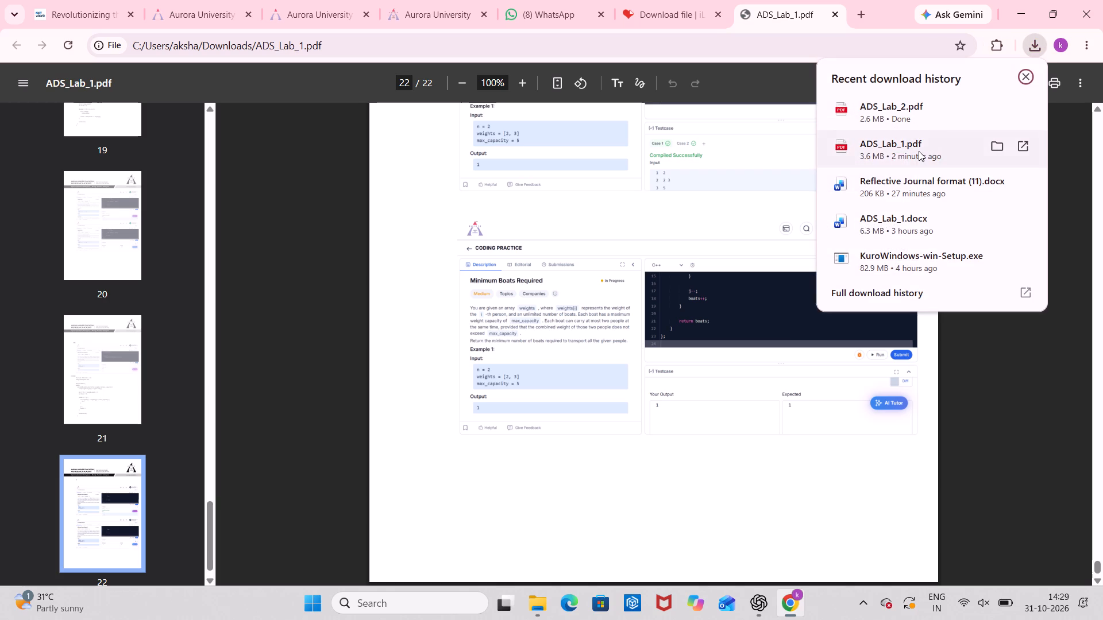
{"action": "left_click", "coordinate": [915, 126]}
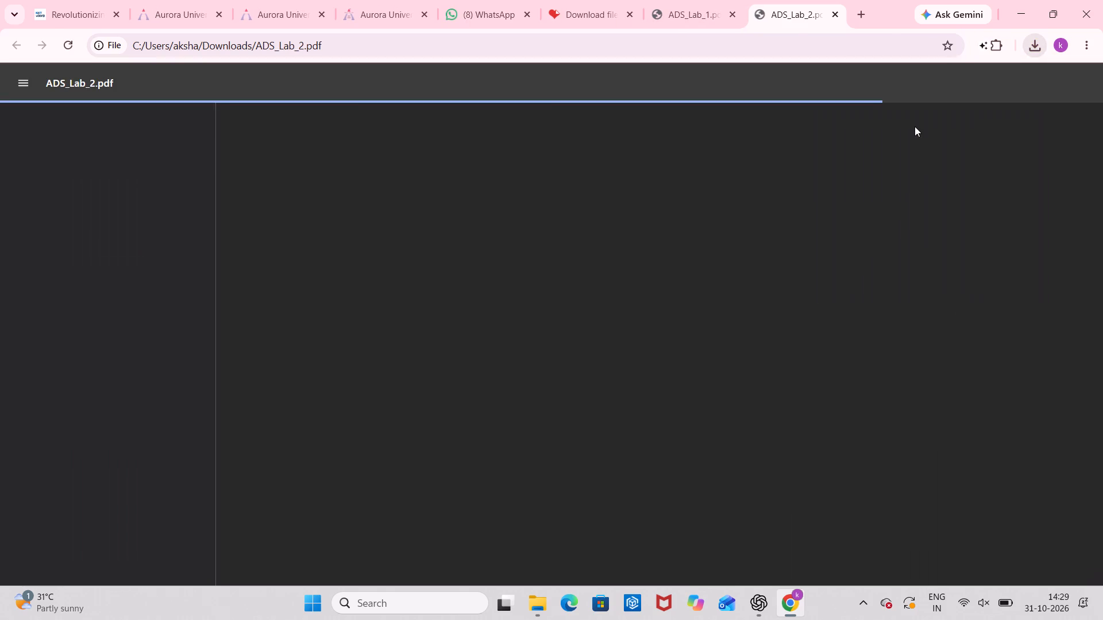
{"action": "scroll", "coordinate": [699, 290], "scroll_direction": "down", "scroll_amount": 3}
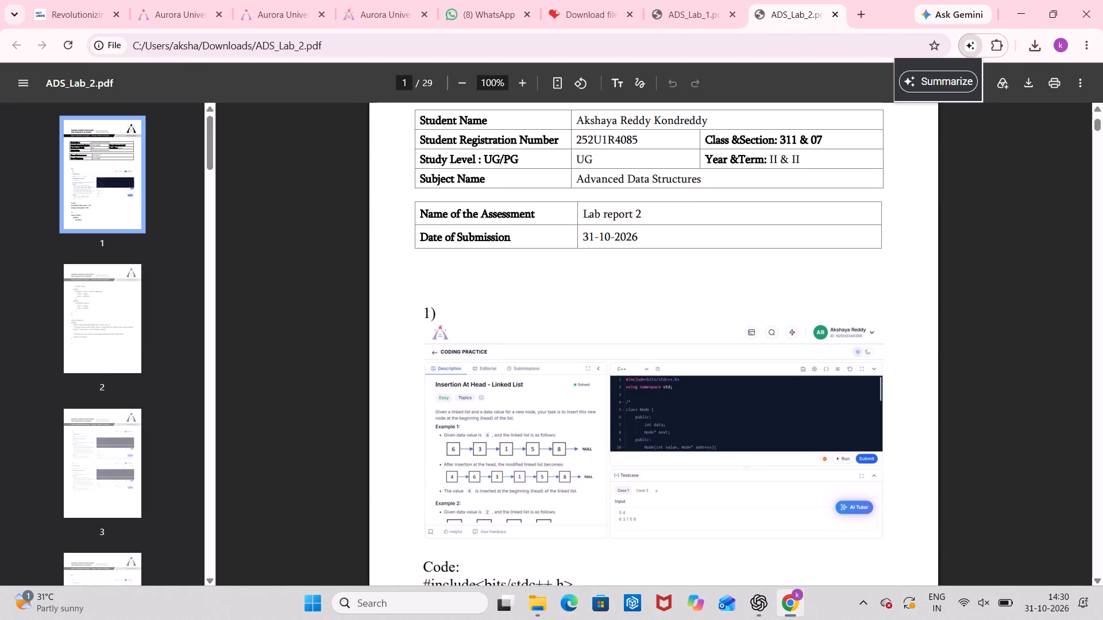
{"action": "scroll", "coordinate": [699, 290], "scroll_direction": "down", "scroll_amount": 6}
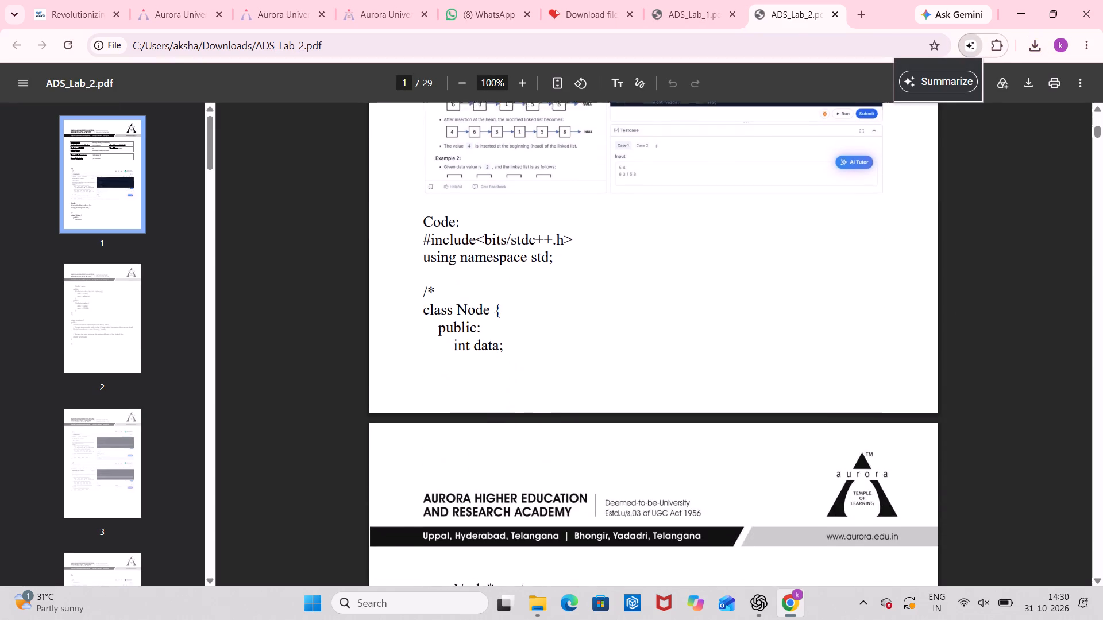
{"action": "scroll", "coordinate": [699, 290], "scroll_direction": "down", "scroll_amount": 6}
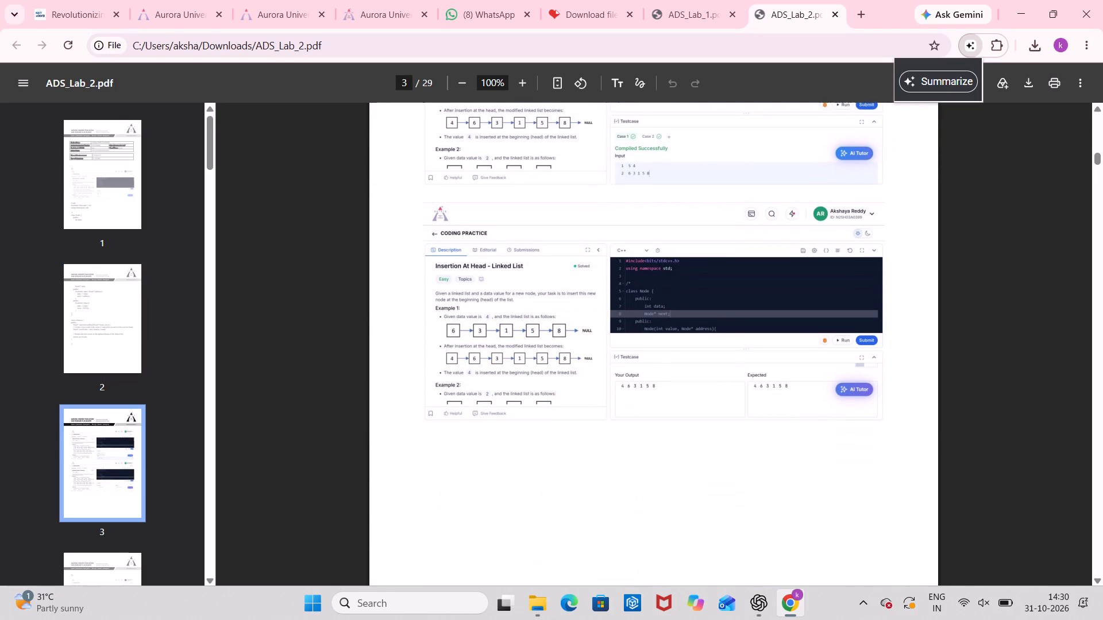
{"action": "scroll", "coordinate": [699, 290], "scroll_direction": "down", "scroll_amount": 1}
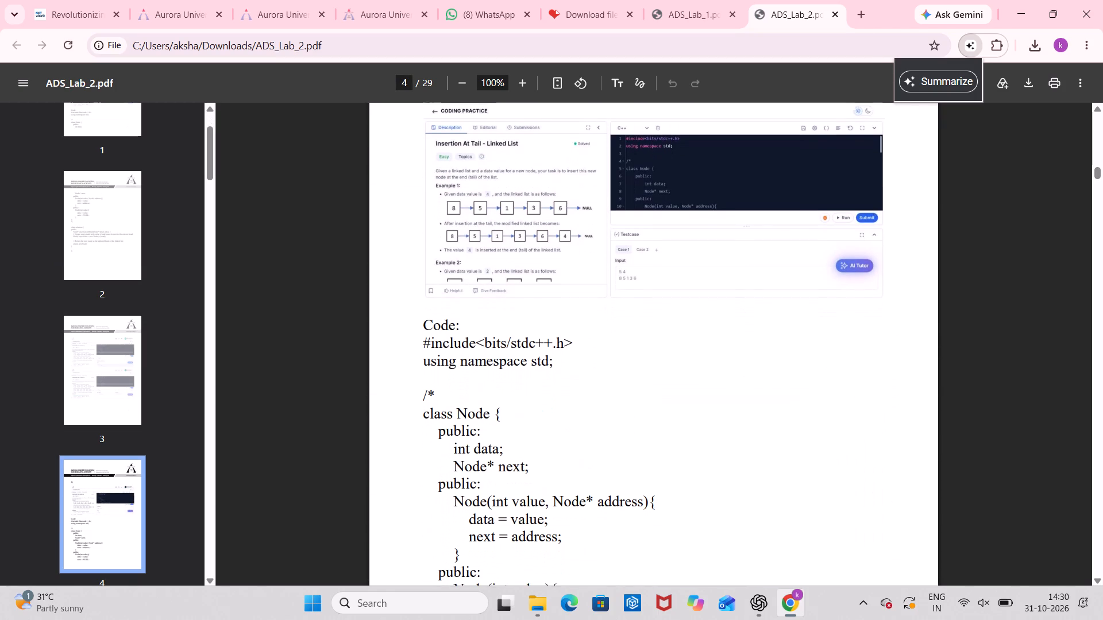
{"action": "left_click", "coordinate": [839, 18]}
{"action": "left_click", "coordinate": [839, 13]}
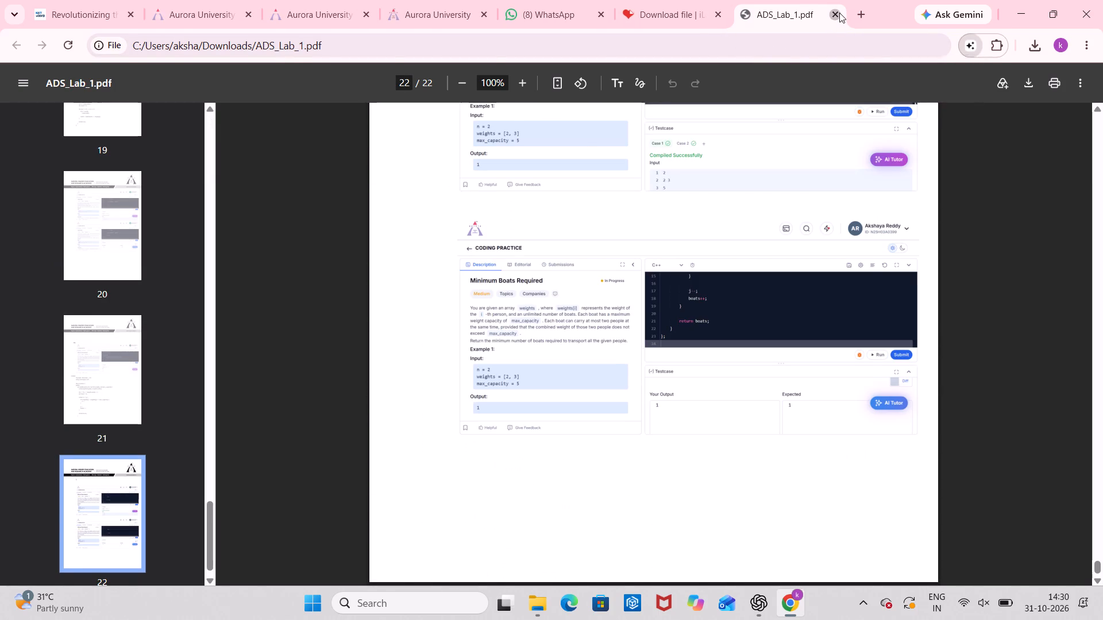
Submit ADS_Lab_1 from the Downloads folder for Lab Report 1 of Advanced Data Structures on the Aurora assessments page.
{"action": "left_click", "coordinate": [515, 15]}
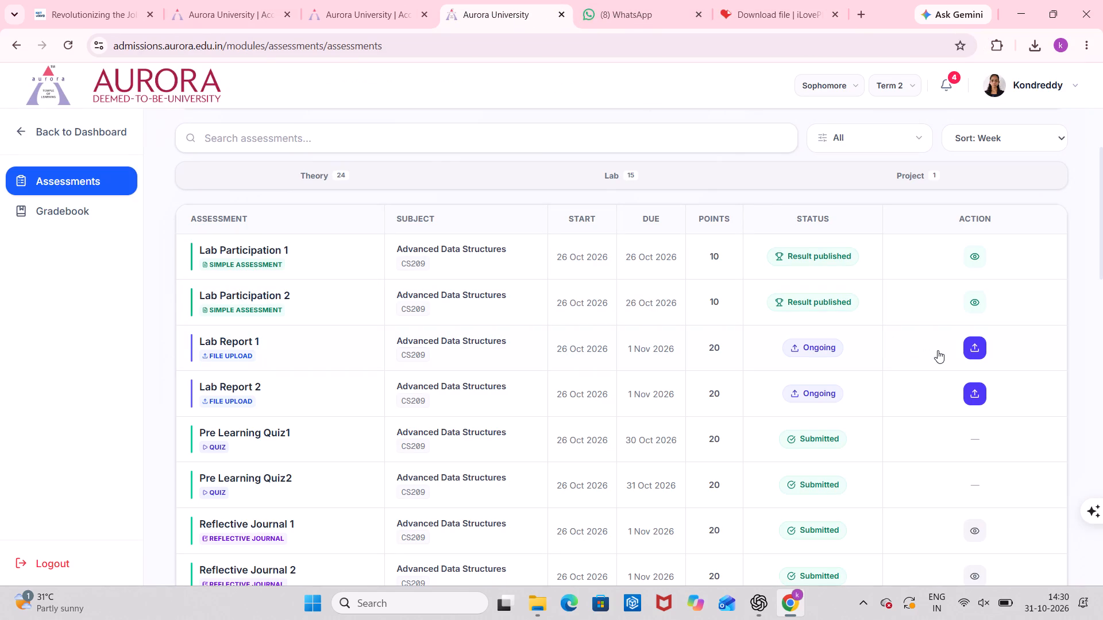
{"action": "left_click", "coordinate": [981, 350]}
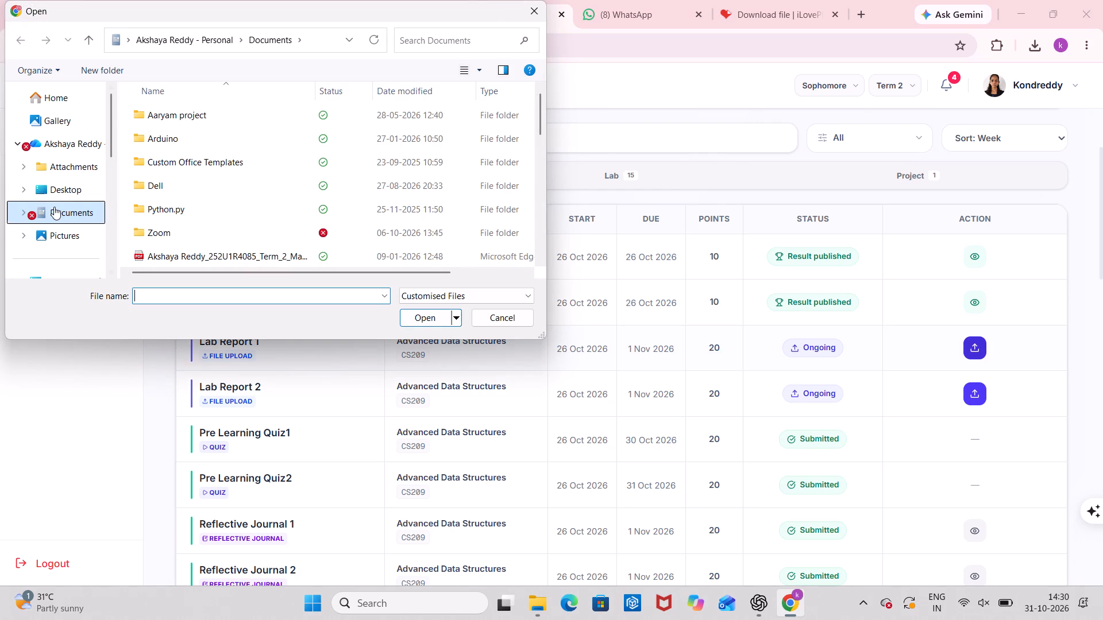
{"action": "scroll", "coordinate": [54, 207], "scroll_direction": "down", "scroll_amount": 1}
{"action": "left_click", "coordinate": [65, 160]}
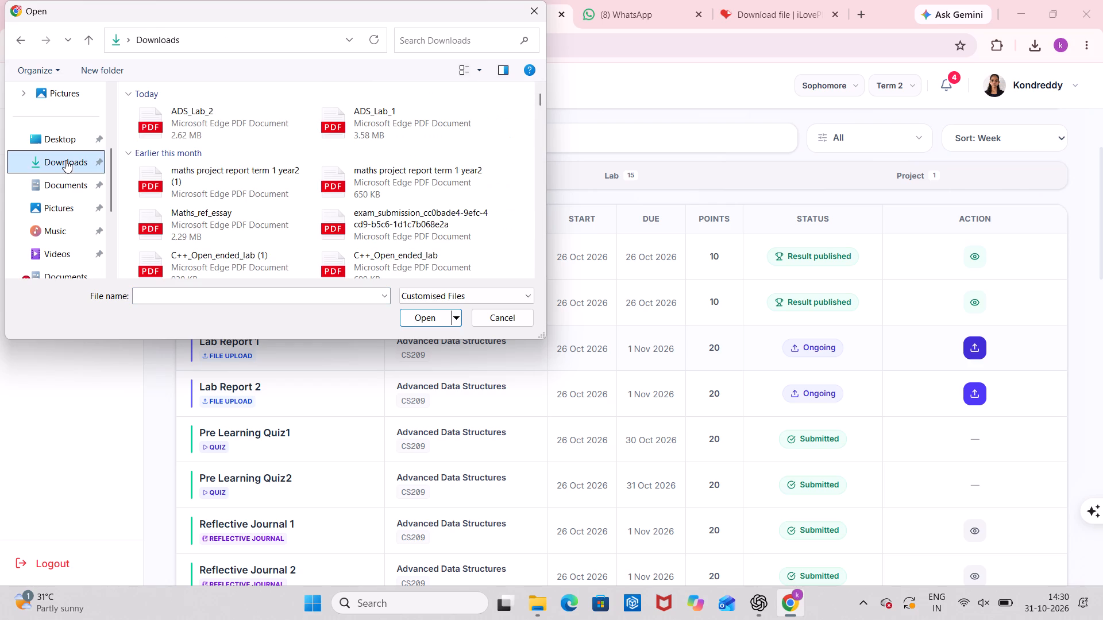
{"action": "double_click", "coordinate": [387, 110]}
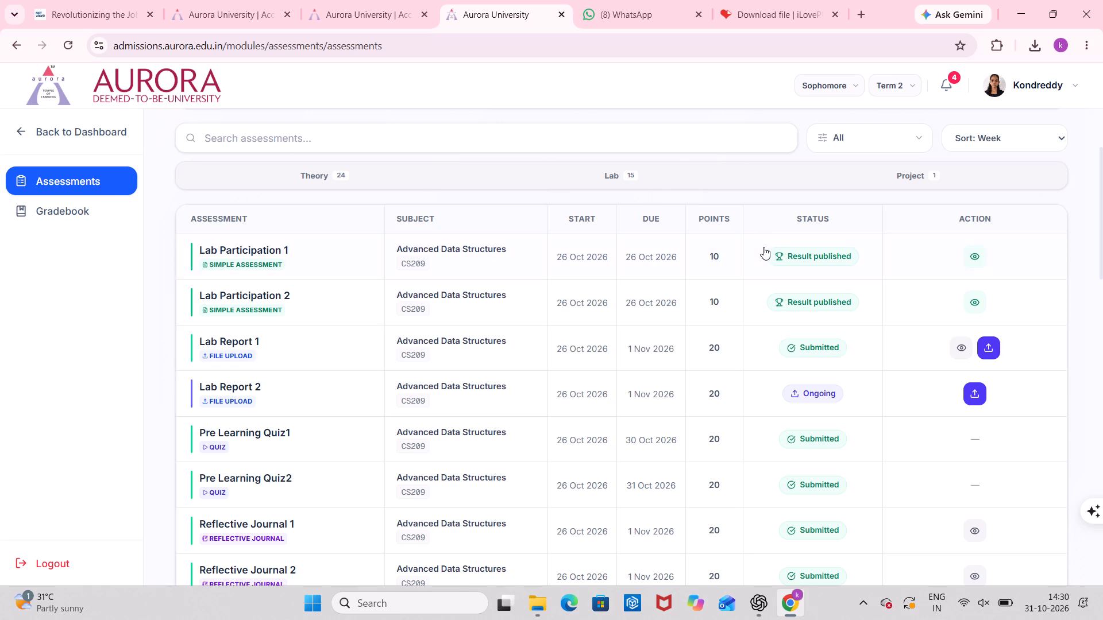
Submit ADS_Lab_2 from the Downloads folder for Lab Report 2 of Advanced Data Structures.
{"action": "left_click", "coordinate": [976, 393]}
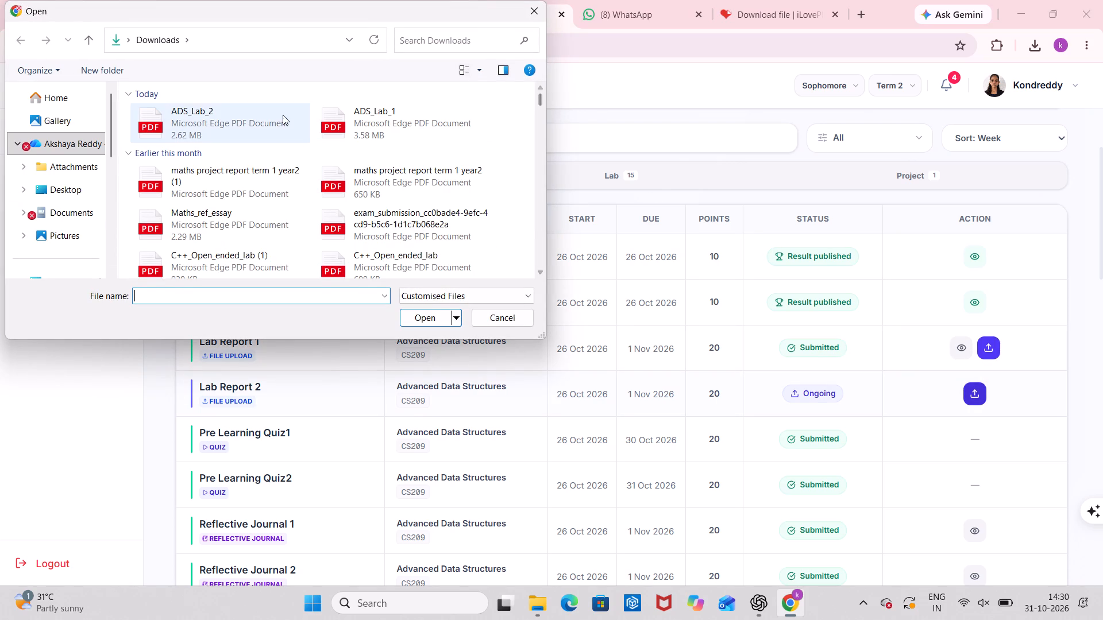
{"action": "double_click", "coordinate": [250, 123]}
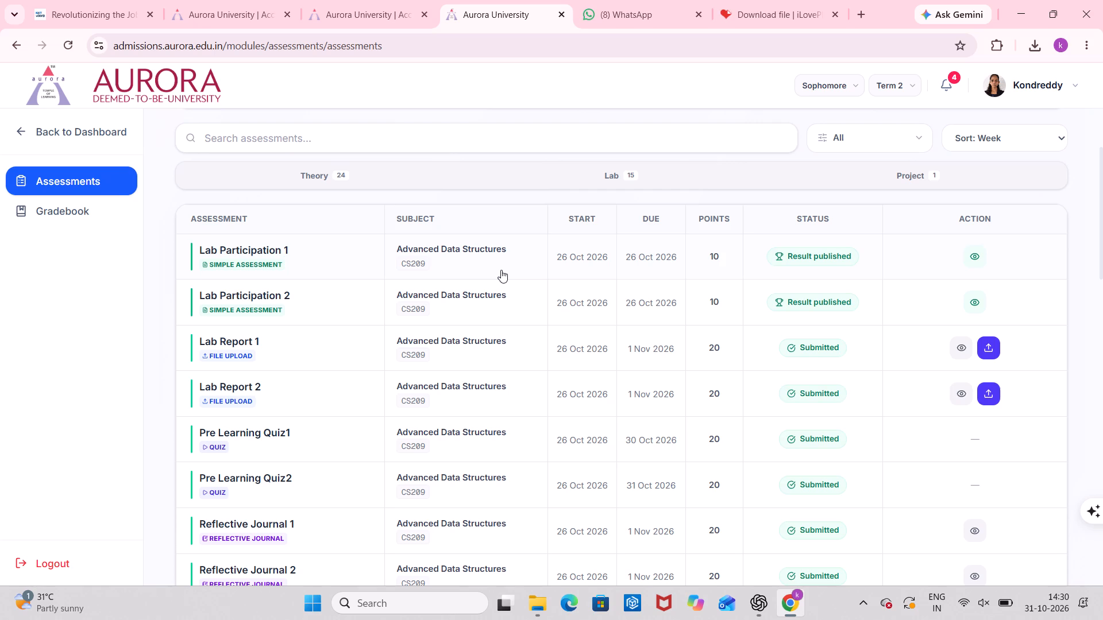
Leave the Advanced Data Structures list and check the status of the Backend Development Fundamentals assessments.
{"action": "scroll", "coordinate": [501, 270], "scroll_direction": "up", "scroll_amount": 1}
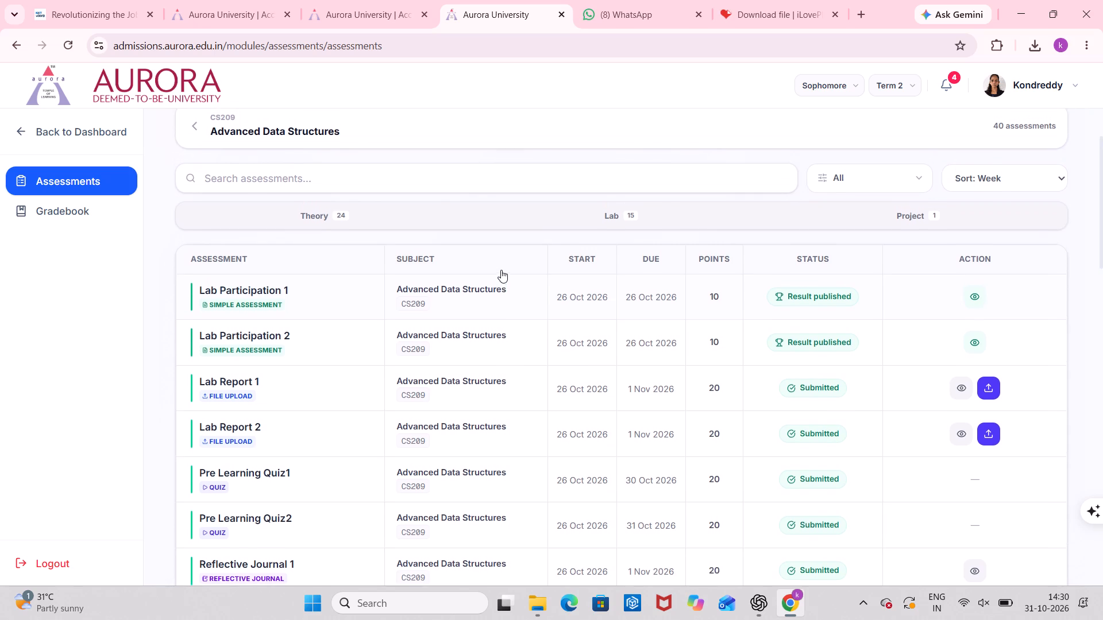
{"action": "scroll", "coordinate": [501, 270], "scroll_direction": "up", "scroll_amount": 3}
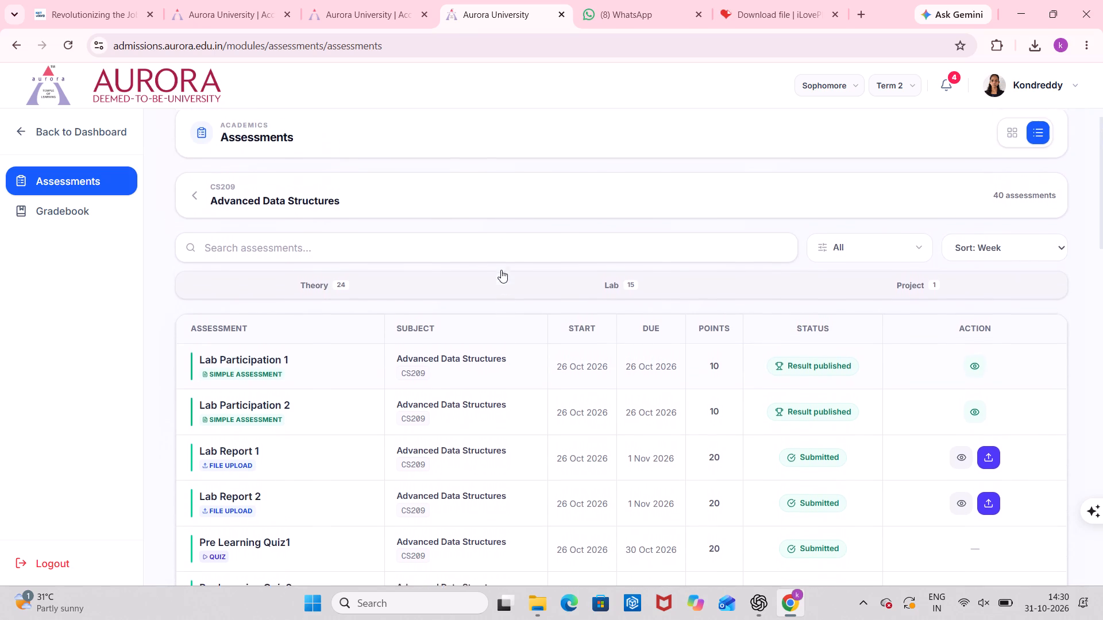
{"action": "scroll", "coordinate": [501, 270], "scroll_direction": "up", "scroll_amount": 1}
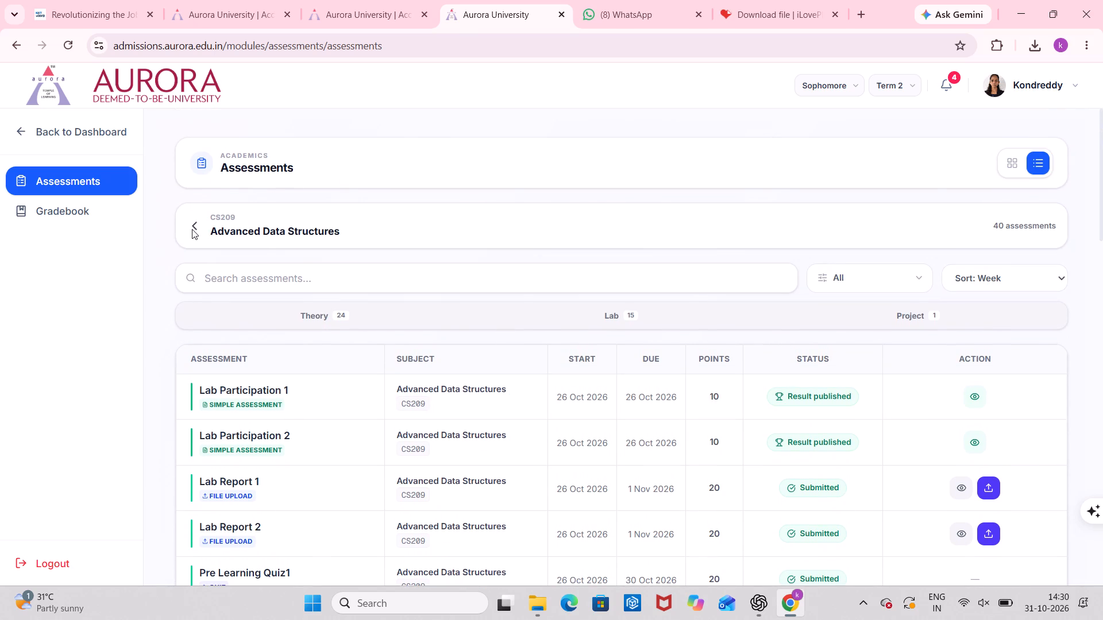
{"action": "left_click", "coordinate": [192, 229]}
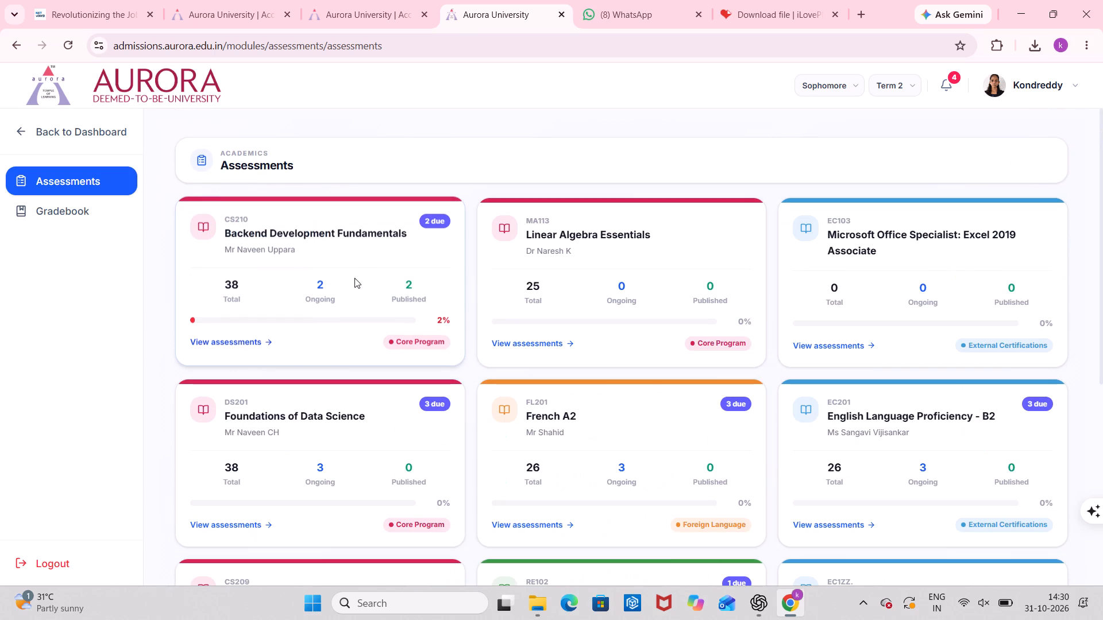
{"action": "left_click", "coordinate": [343, 235]}
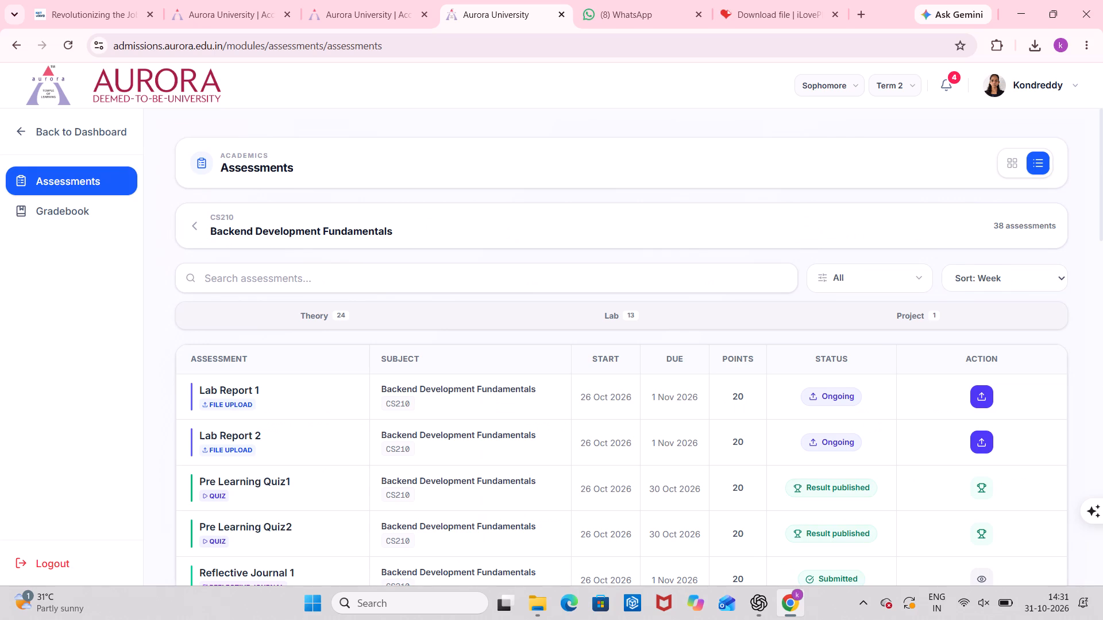
{"action": "left_click", "coordinate": [199, 230]}
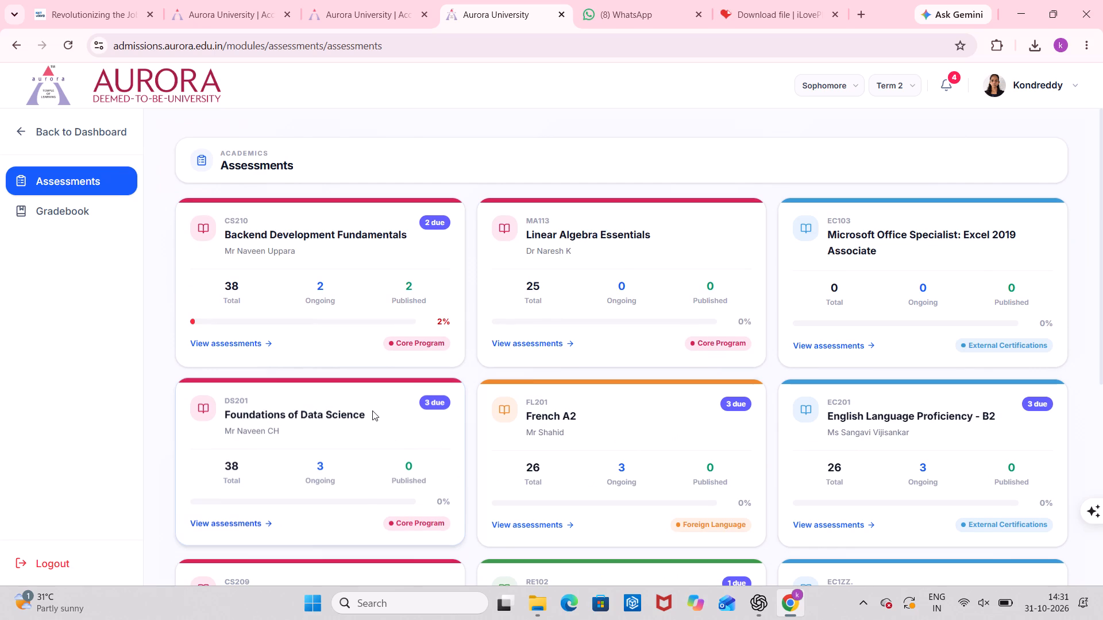
Review the whole Linear Algebra Essentials assessment list for statuses and due dates, then return to the course overview.
{"action": "scroll", "coordinate": [372, 410], "scroll_direction": "down", "scroll_amount": 1}
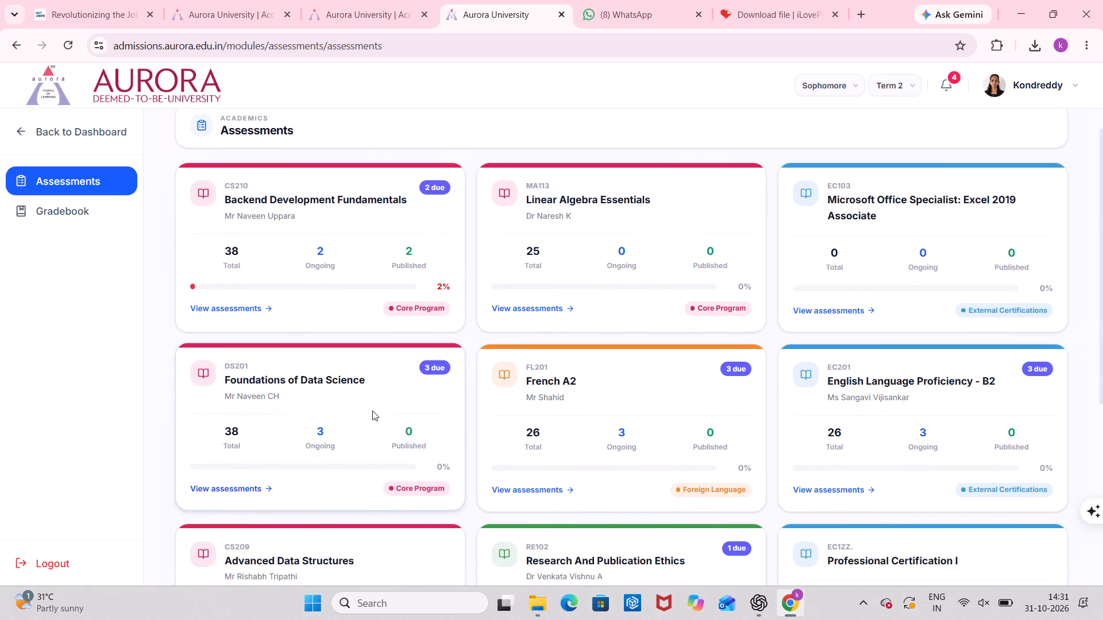
{"action": "scroll", "coordinate": [372, 410], "scroll_direction": "down", "scroll_amount": 2}
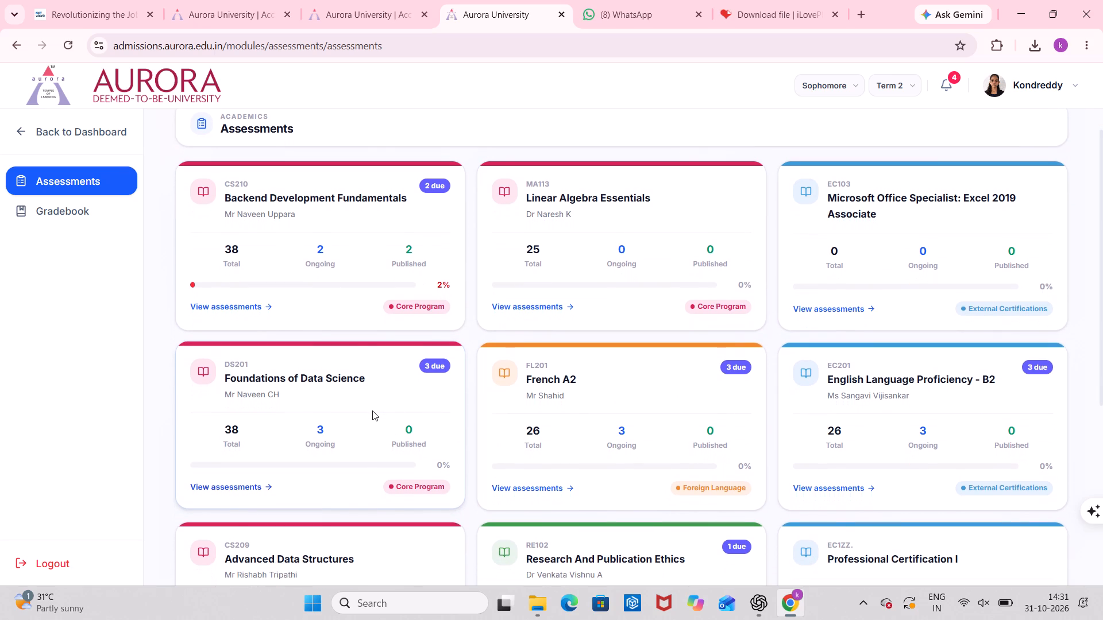
{"action": "scroll", "coordinate": [372, 410], "scroll_direction": "down", "scroll_amount": 1}
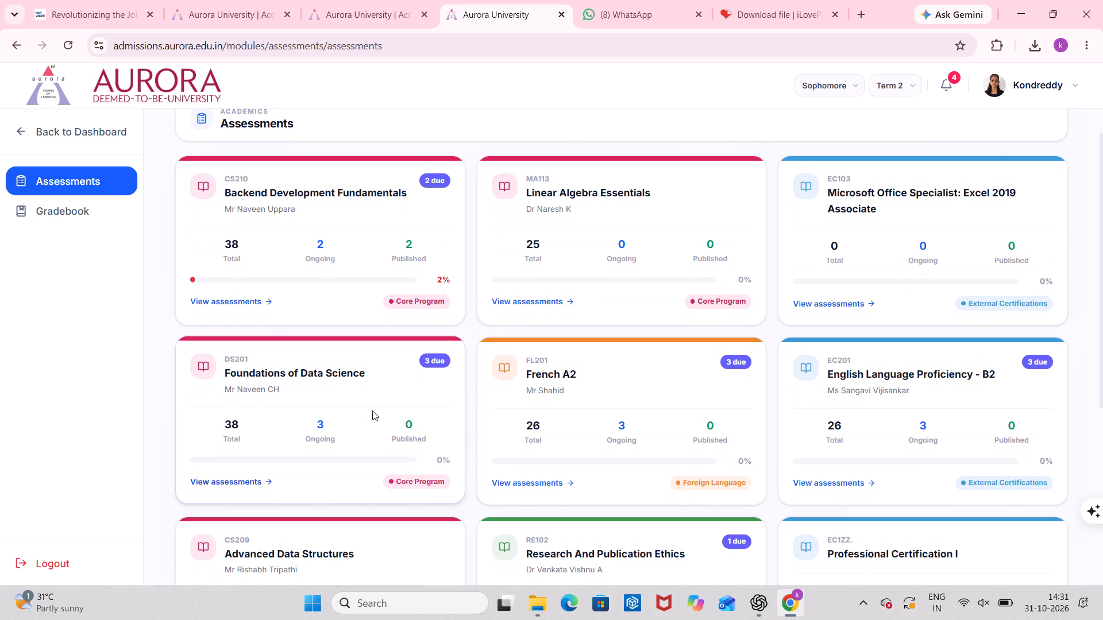
{"action": "left_click", "coordinate": [573, 225]}
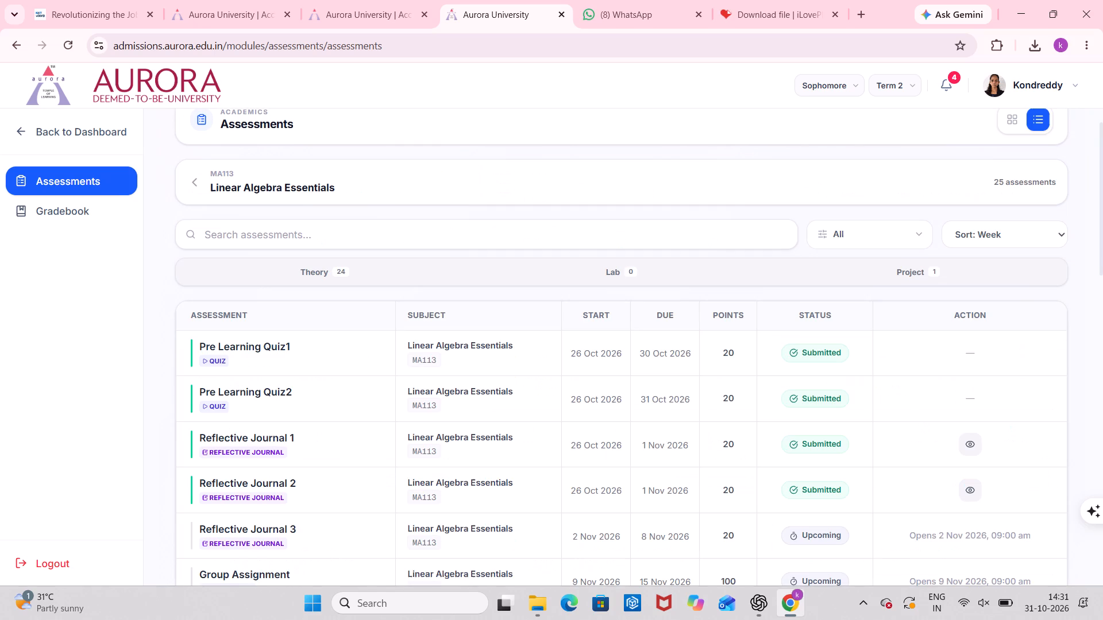
{"action": "scroll", "coordinate": [587, 439], "scroll_direction": "down", "scroll_amount": 1}
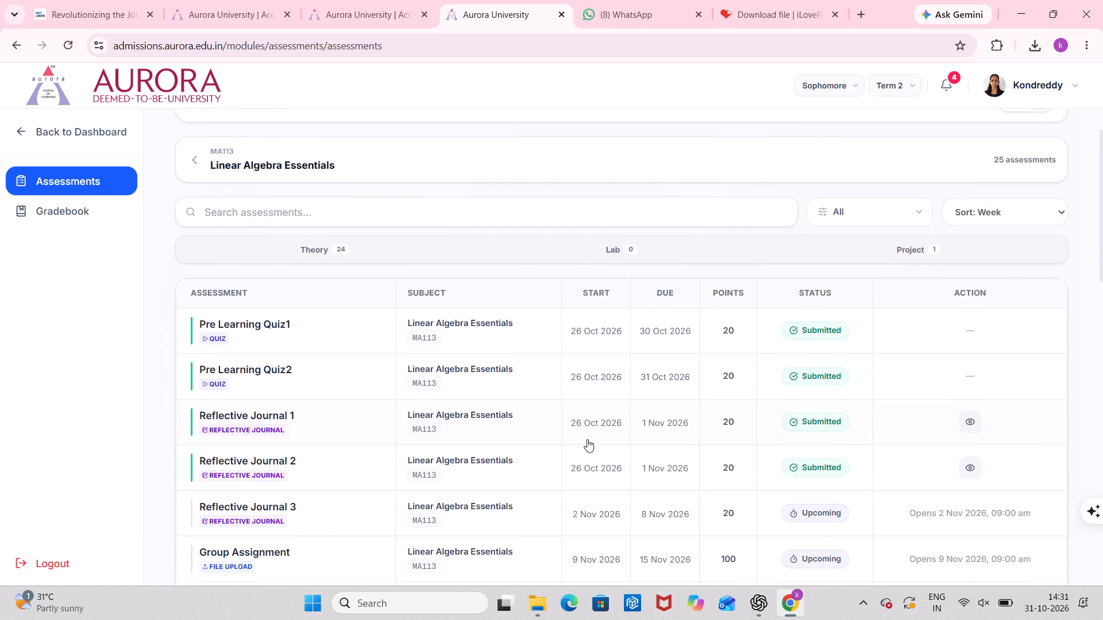
{"action": "scroll", "coordinate": [587, 439], "scroll_direction": "down", "scroll_amount": 6}
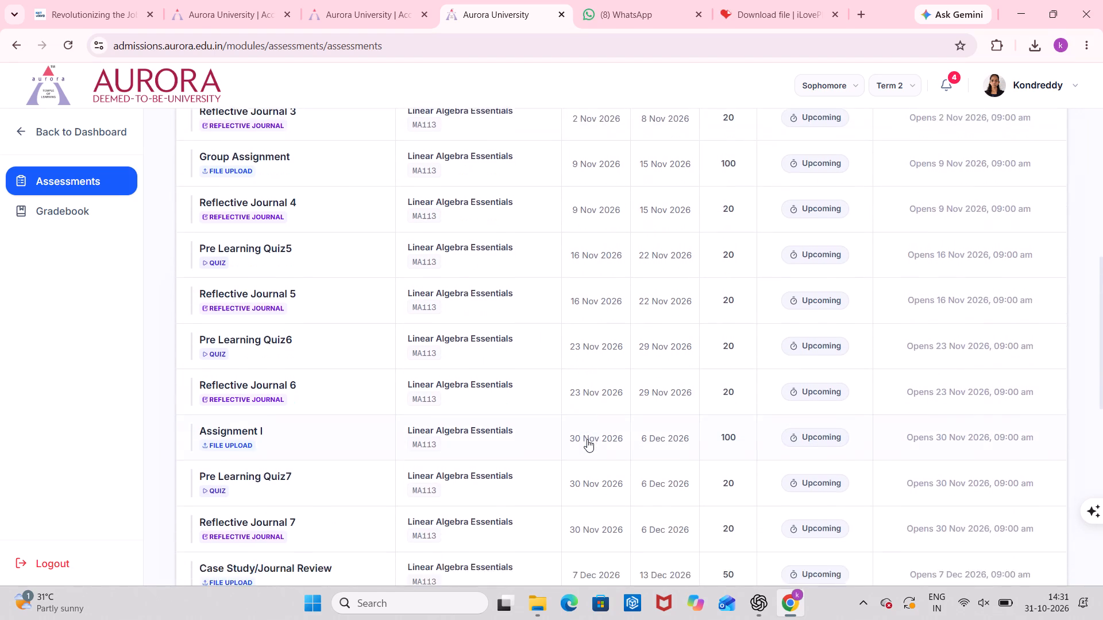
{"action": "scroll", "coordinate": [587, 439], "scroll_direction": "down", "scroll_amount": 3}
{"action": "scroll", "coordinate": [587, 439], "scroll_direction": "up", "scroll_amount": 2}
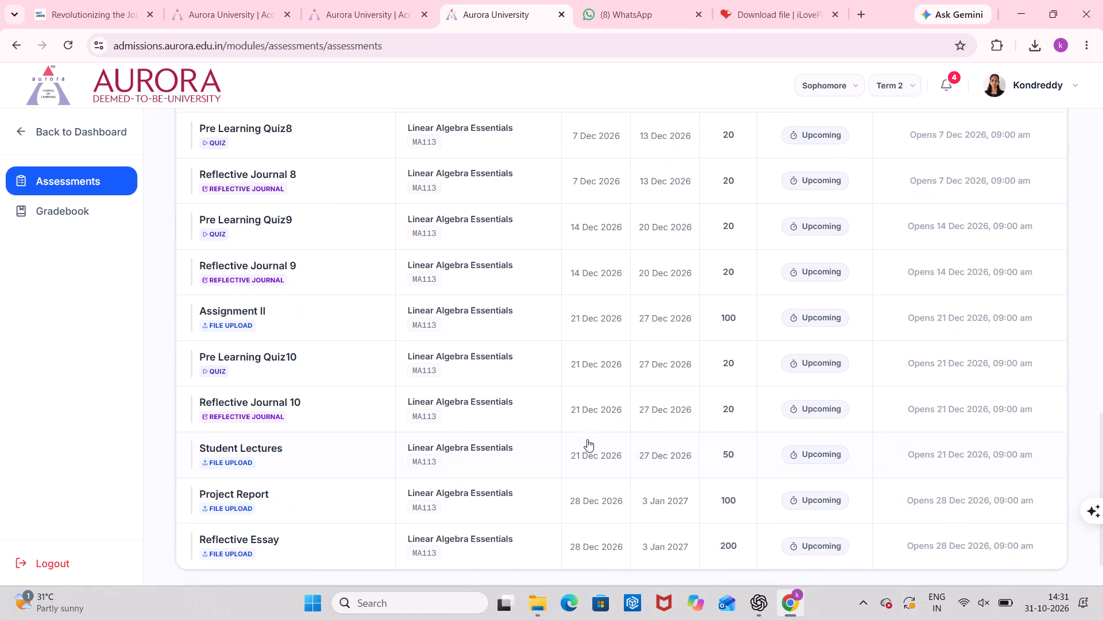
{"action": "scroll", "coordinate": [587, 439], "scroll_direction": "up", "scroll_amount": 5}
{"action": "scroll", "coordinate": [295, 249], "scroll_direction": "up", "scroll_amount": 1}
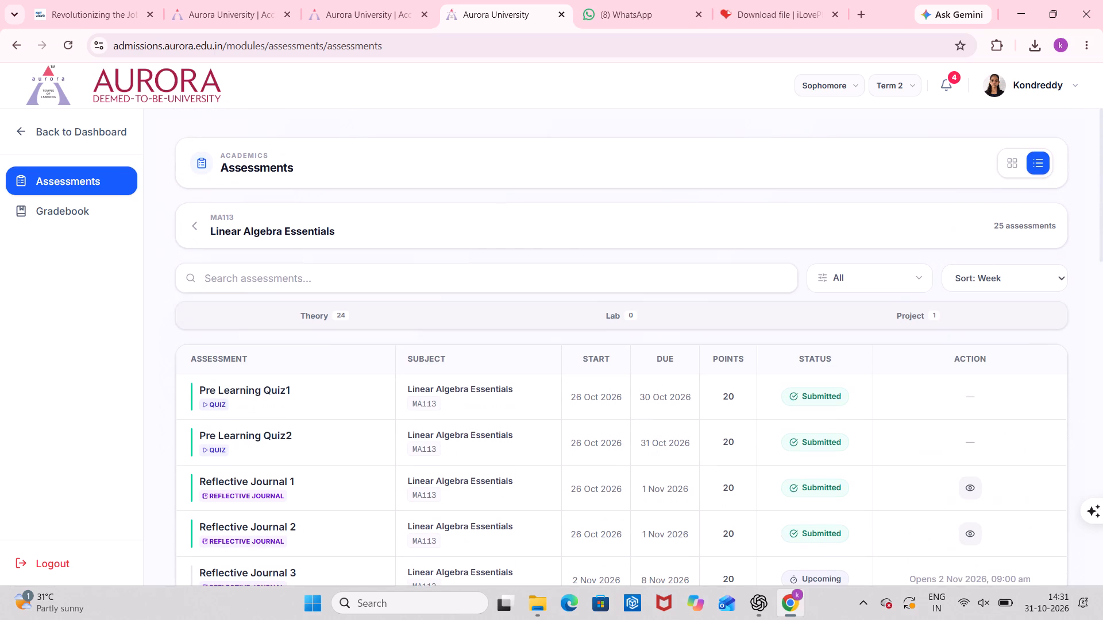
{"action": "left_click", "coordinate": [195, 228]}
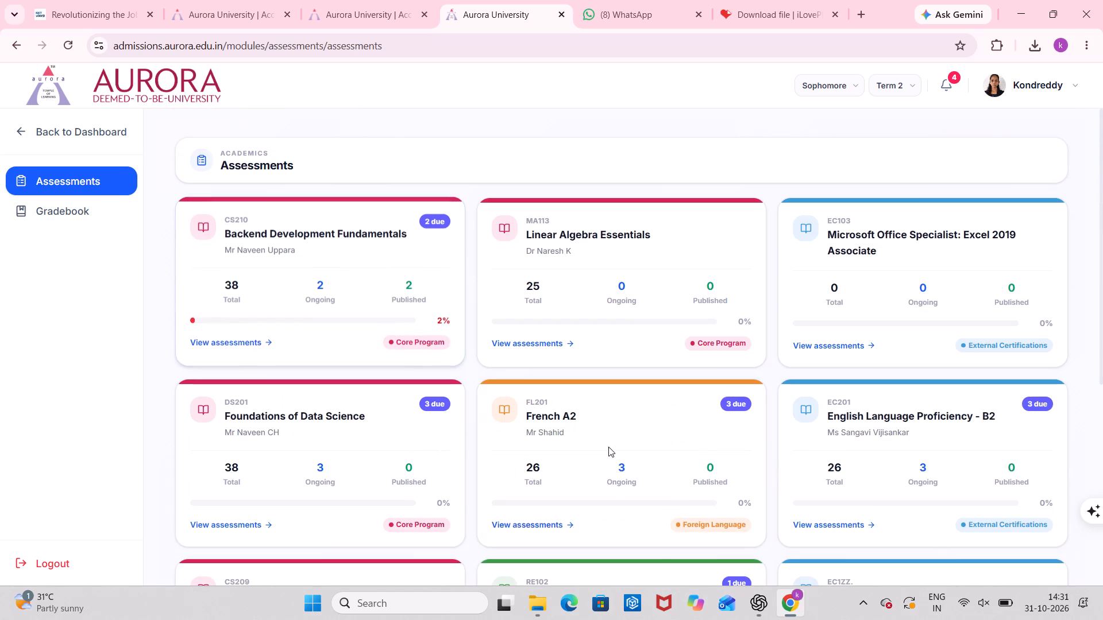
Check the French A2 and Research And Publication Ethics assessment lists for pending work, returning to the course overview.
{"action": "left_click", "coordinate": [608, 447]}
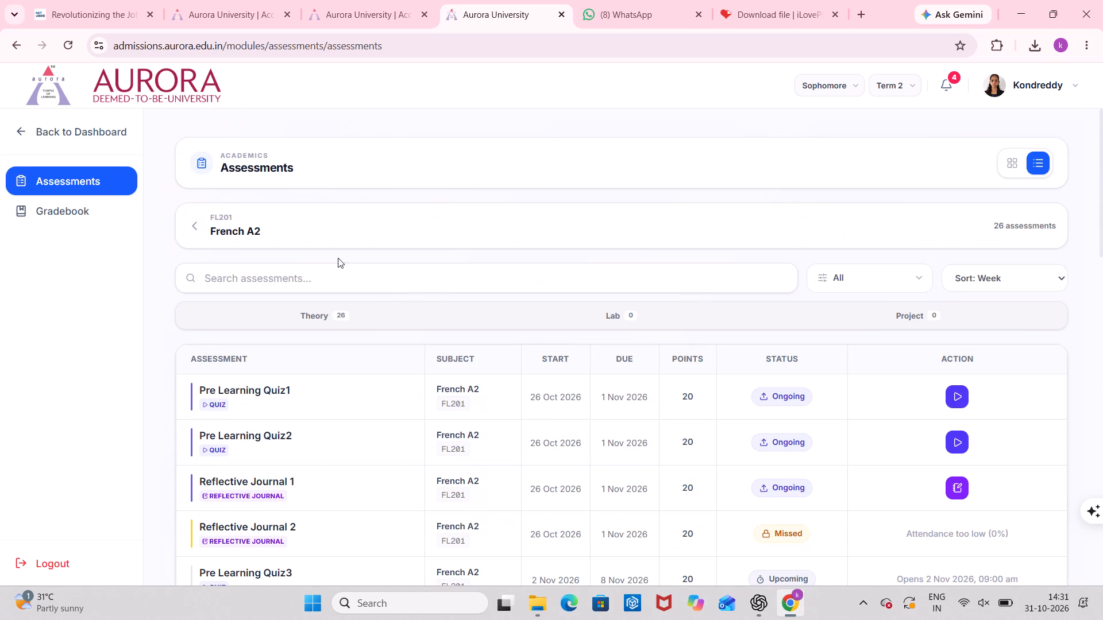
{"action": "left_click", "coordinate": [197, 227]}
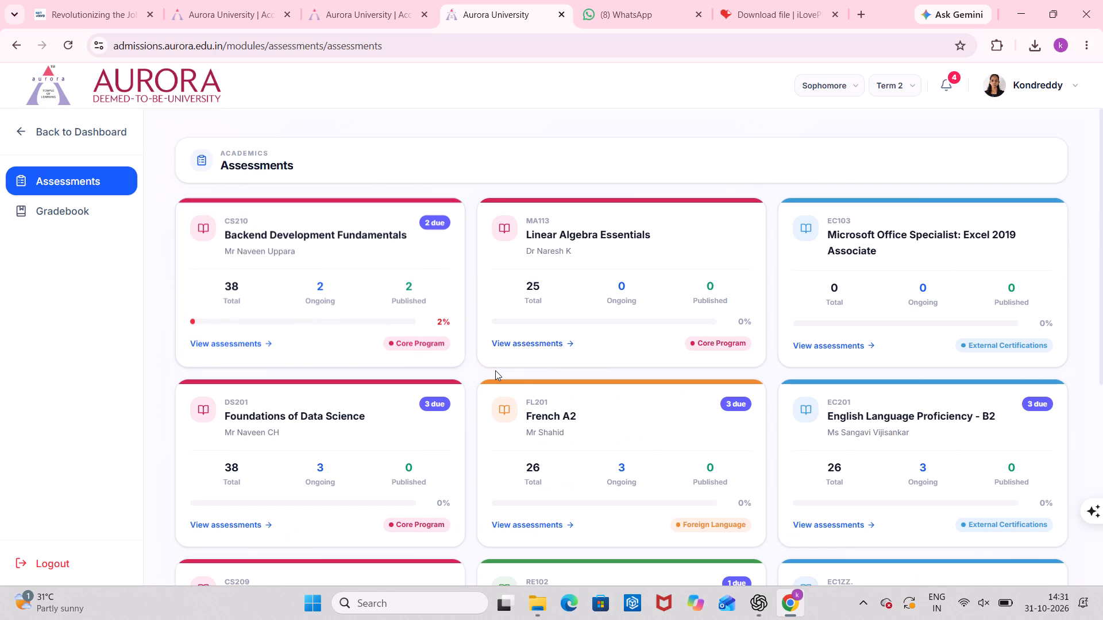
{"action": "scroll", "coordinate": [495, 370], "scroll_direction": "down", "scroll_amount": 1}
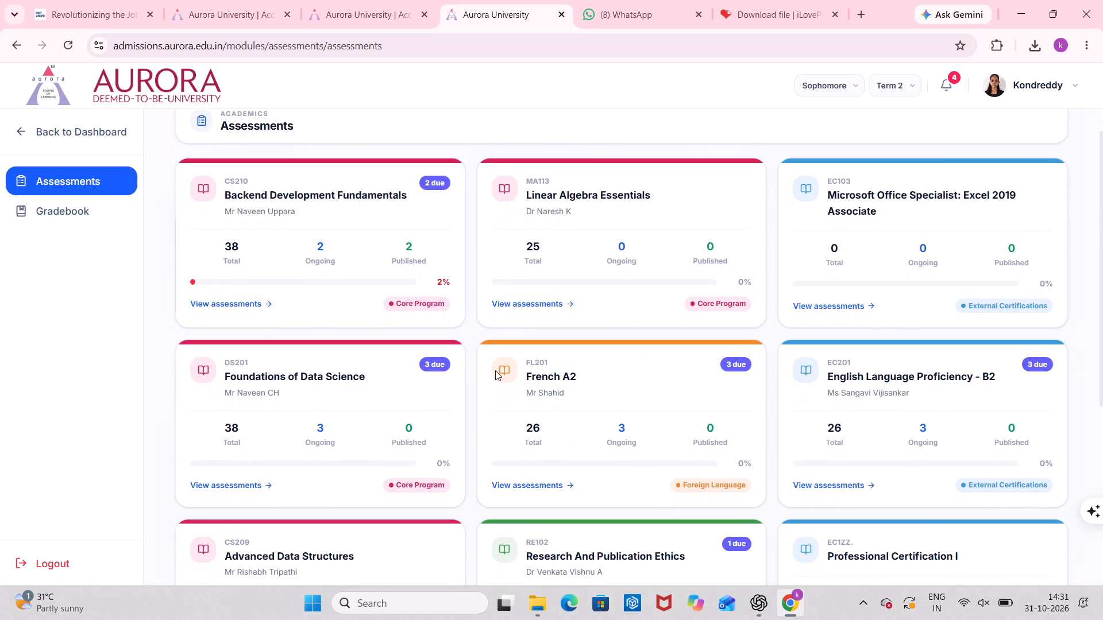
{"action": "scroll", "coordinate": [495, 370], "scroll_direction": "down", "scroll_amount": 1}
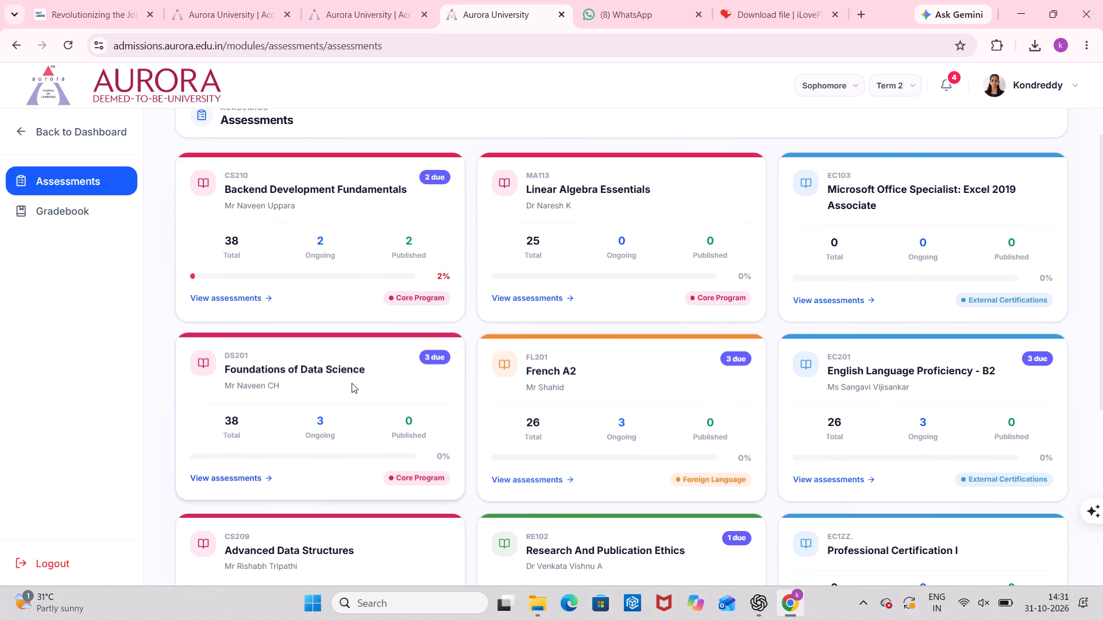
{"action": "scroll", "coordinate": [352, 383], "scroll_direction": "down", "scroll_amount": 2}
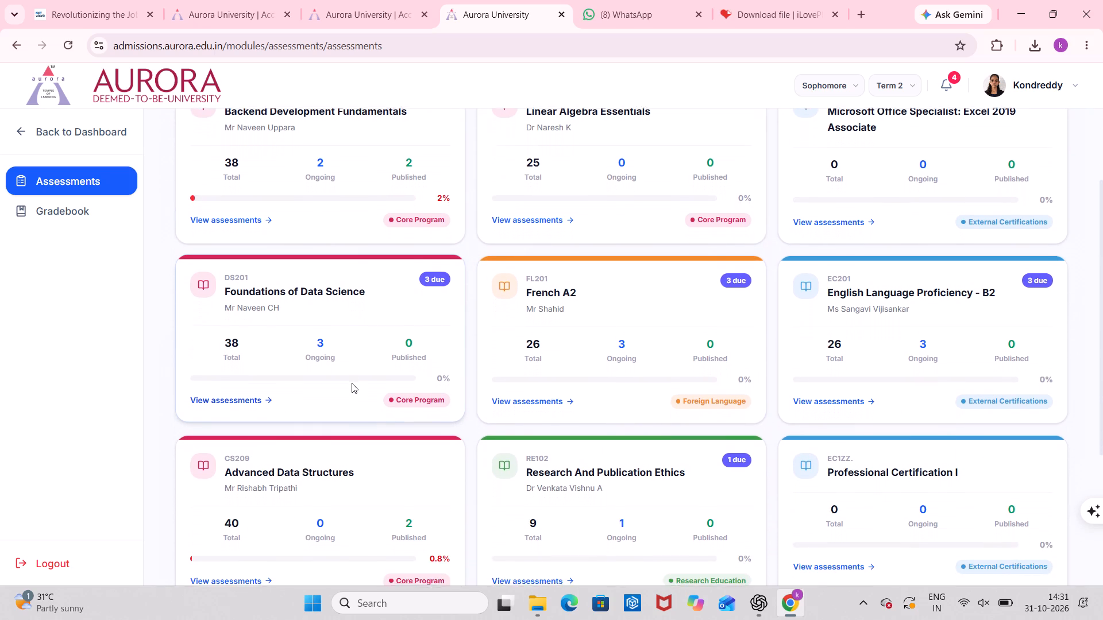
{"action": "left_click", "coordinate": [593, 482]}
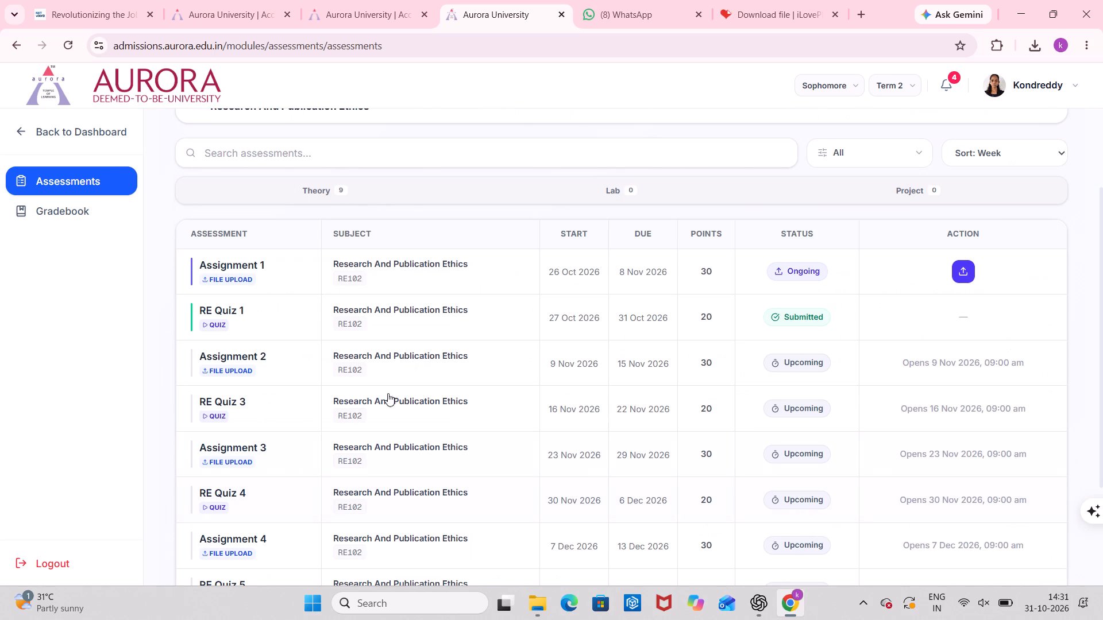
{"action": "scroll", "coordinate": [295, 286], "scroll_direction": "up", "scroll_amount": 1}
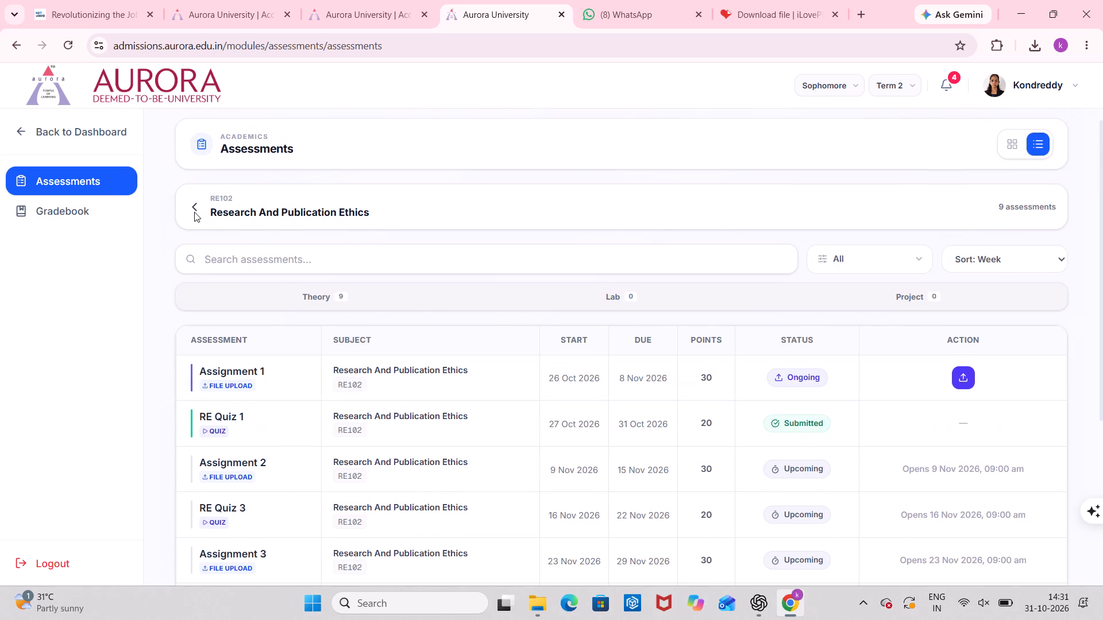
{"action": "left_click", "coordinate": [194, 208]}
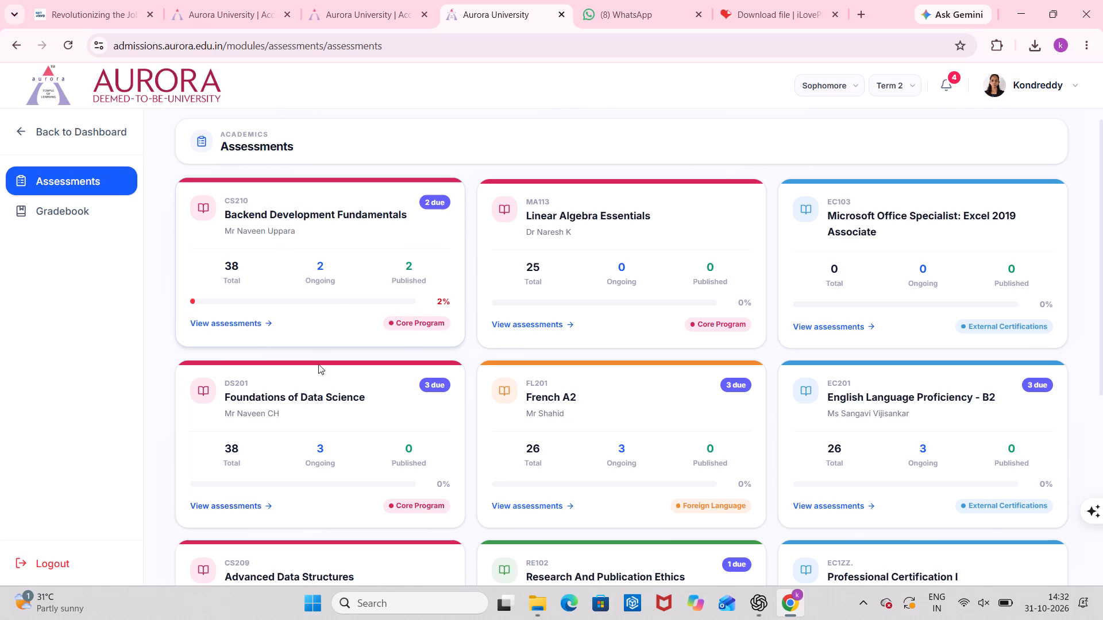
Open the Foundations of Data Science assessments and examine the status of its lab reports, quizzes and reflective journals.
{"action": "left_click", "coordinate": [320, 396]}
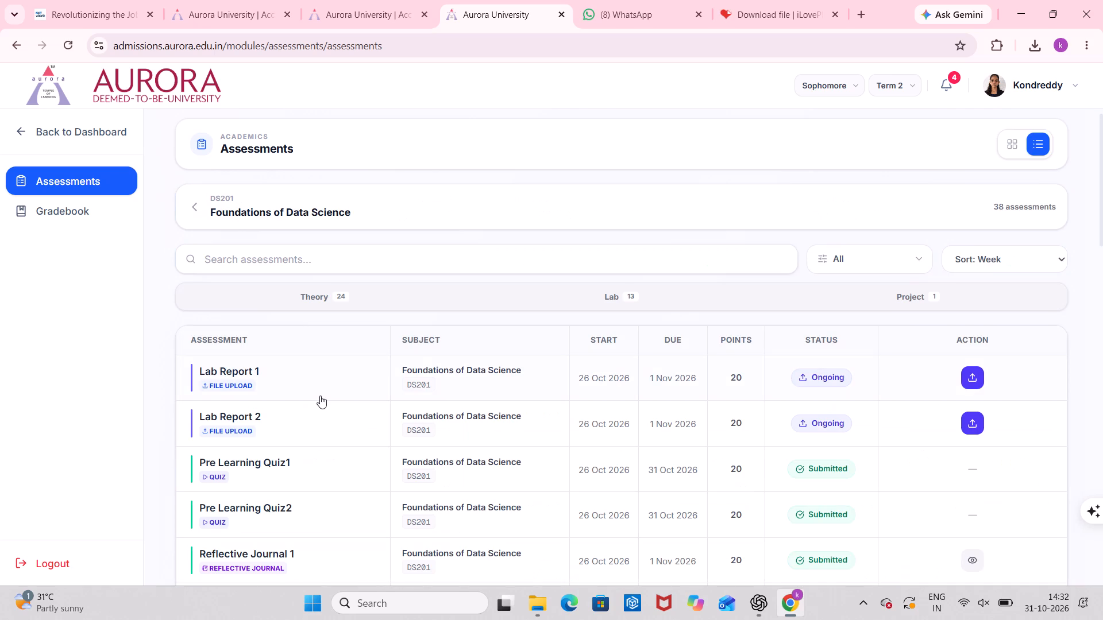
{"action": "scroll", "coordinate": [410, 432], "scroll_direction": "down", "scroll_amount": 3}
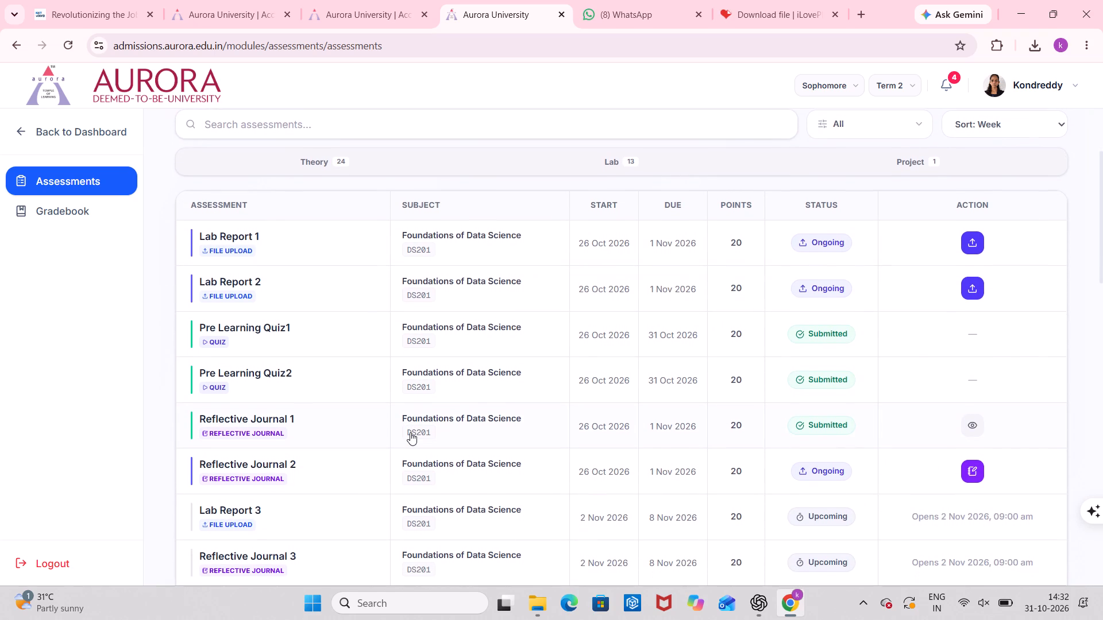
{"action": "scroll", "coordinate": [410, 432], "scroll_direction": "down", "scroll_amount": 1}
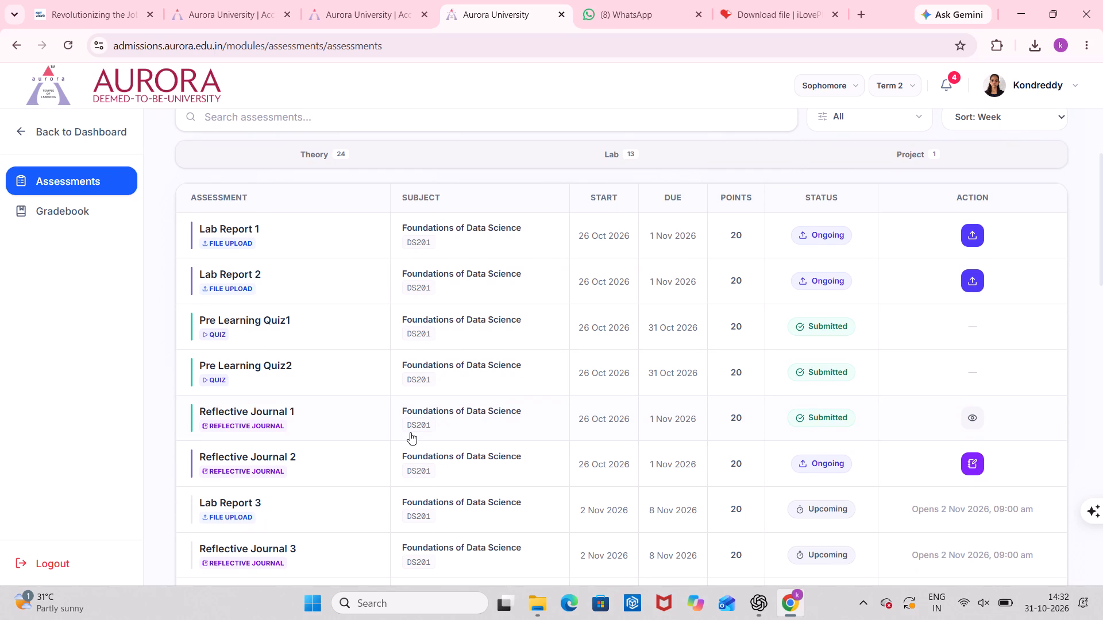
{"action": "scroll", "coordinate": [410, 432], "scroll_direction": "up", "scroll_amount": 3}
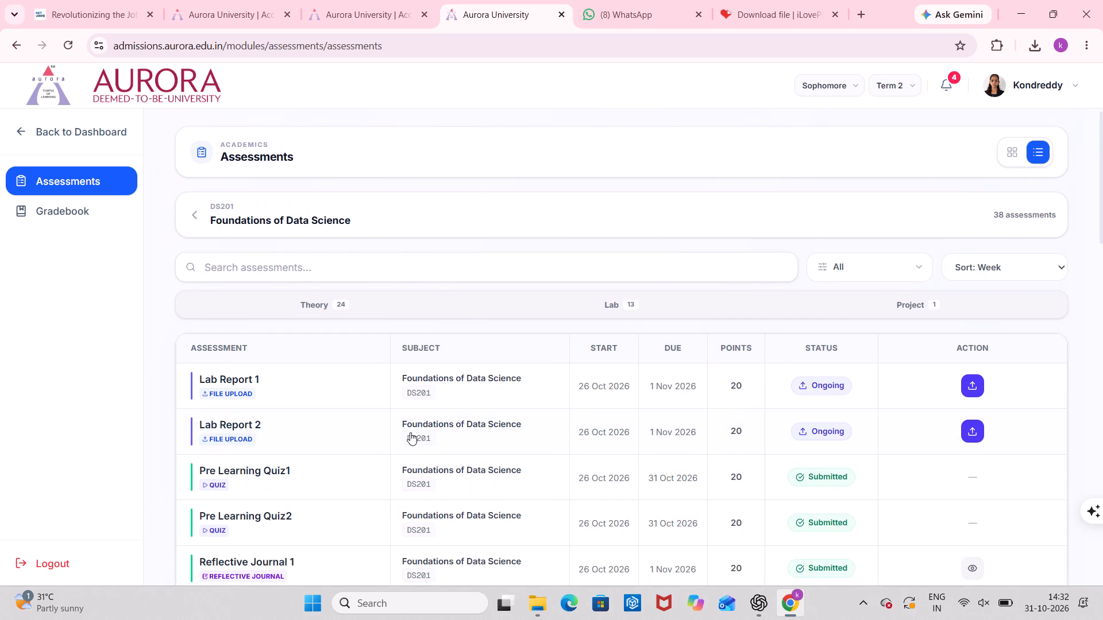
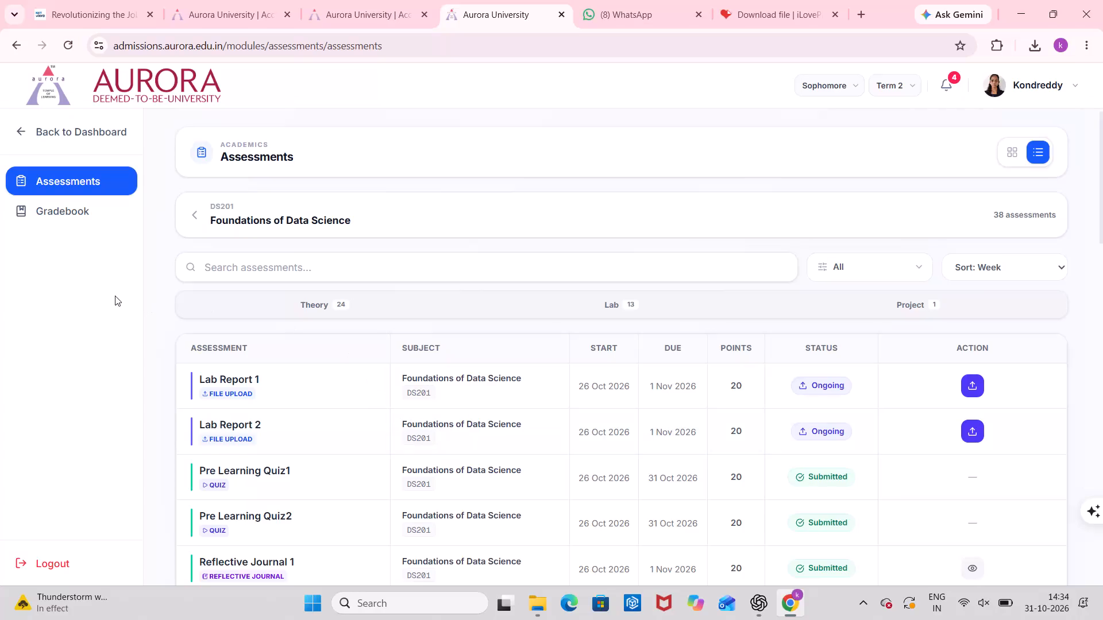
Return from the Foundations of Data Science list to the course overview and look over the courses for due assessments.
{"action": "left_click", "coordinate": [192, 215]}
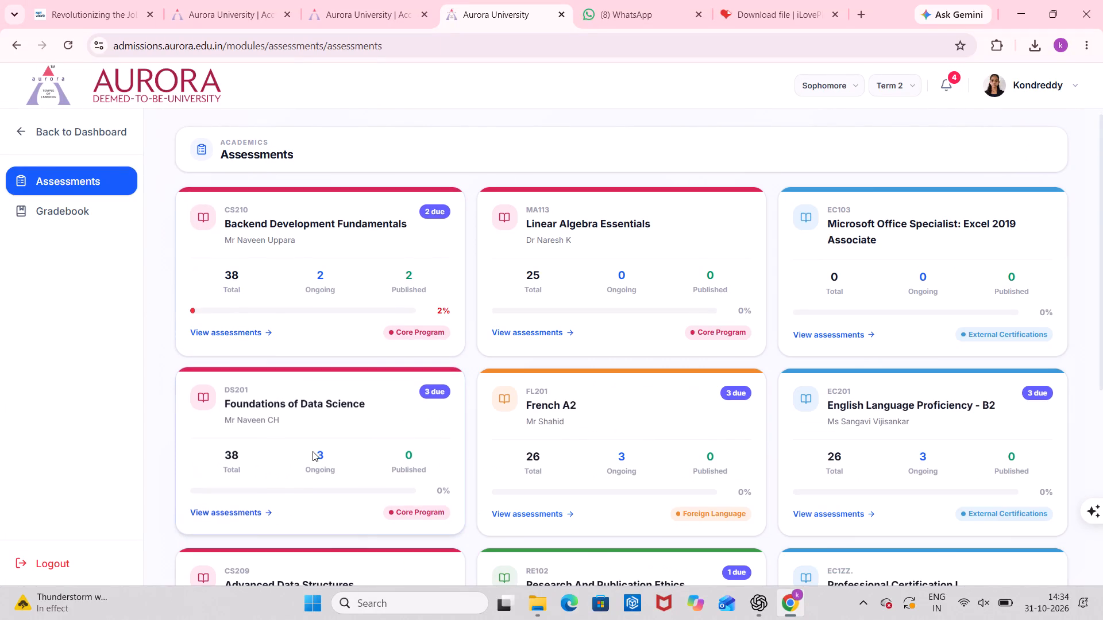
{"action": "scroll", "coordinate": [313, 451], "scroll_direction": "down", "scroll_amount": 1}
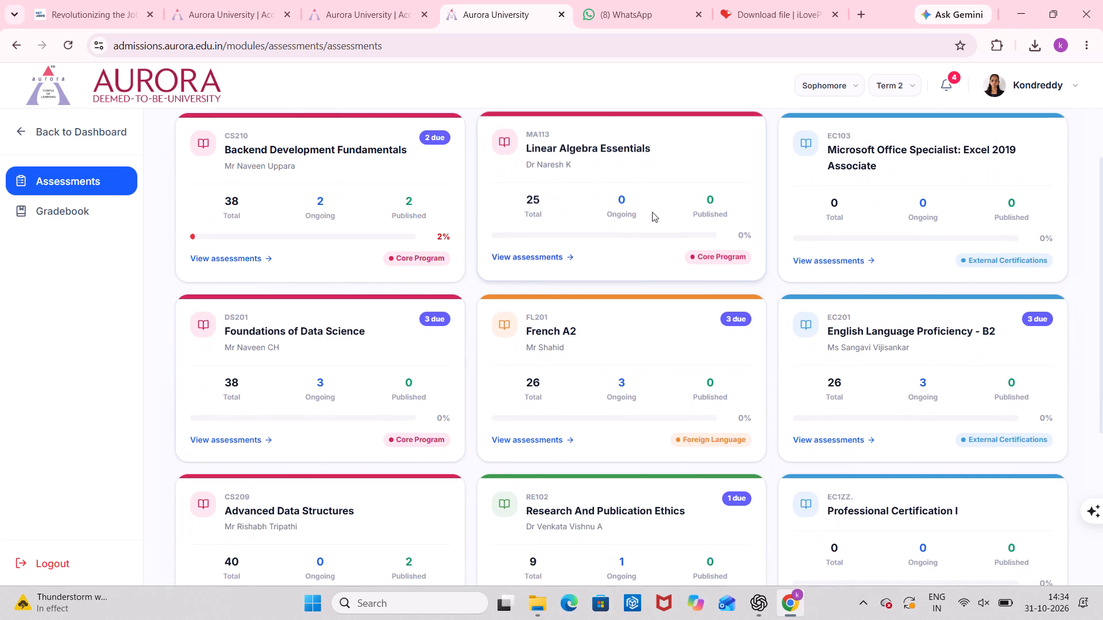
Open the downloaded ADS_Lab_2.pdf to check the lab report, then close it and return to the assessments portal.
{"action": "left_click", "coordinate": [1024, 40]}
{"action": "left_click", "coordinate": [928, 118]}
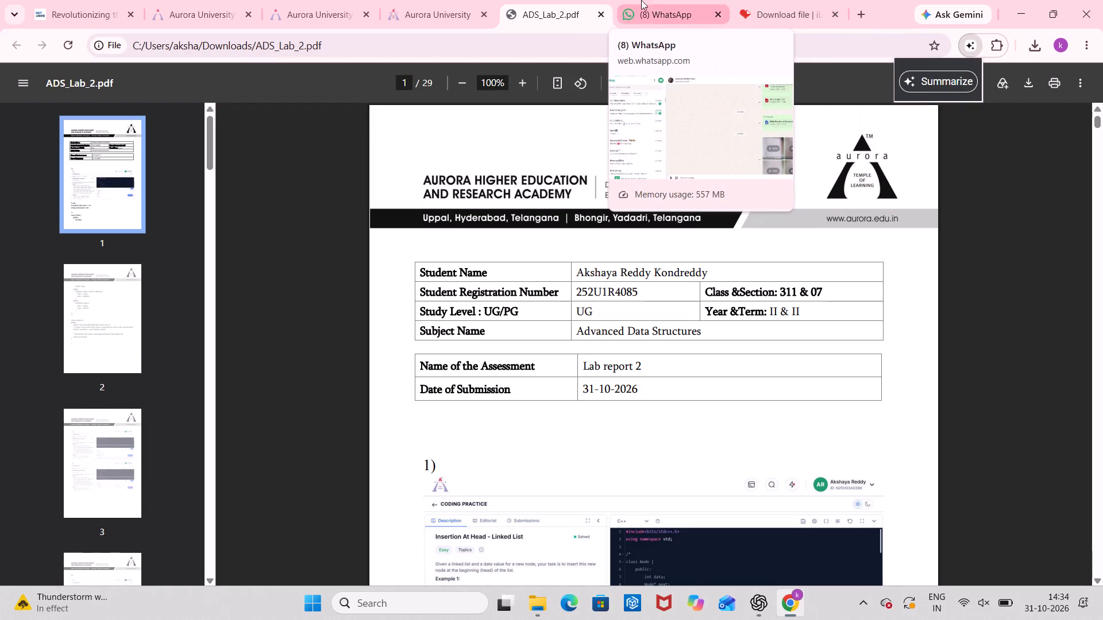
{"action": "left_click", "coordinate": [602, 17]}
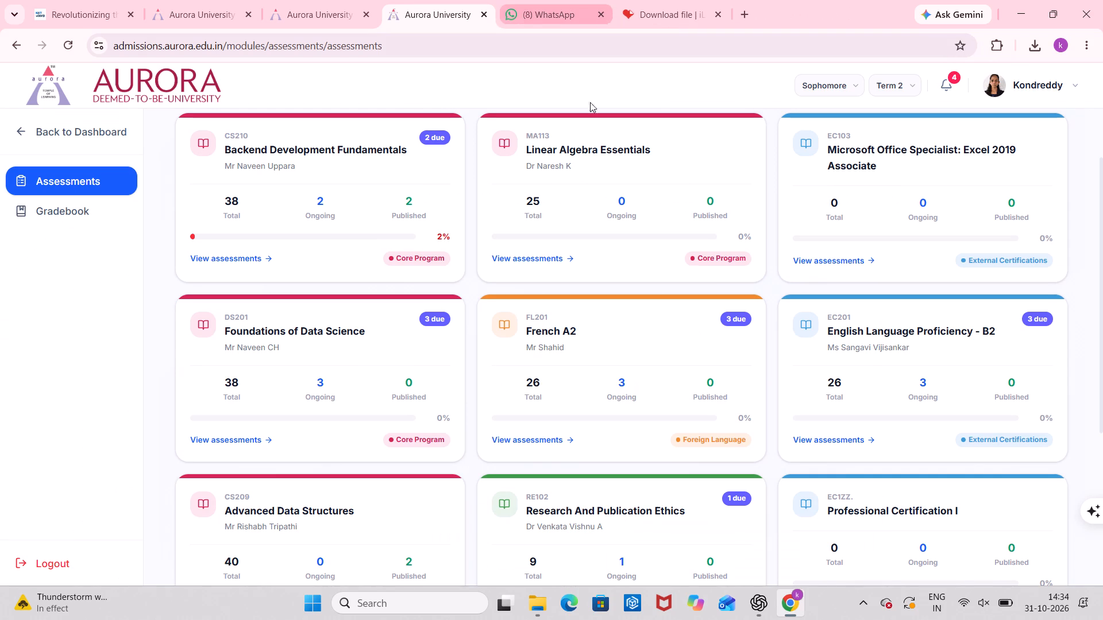
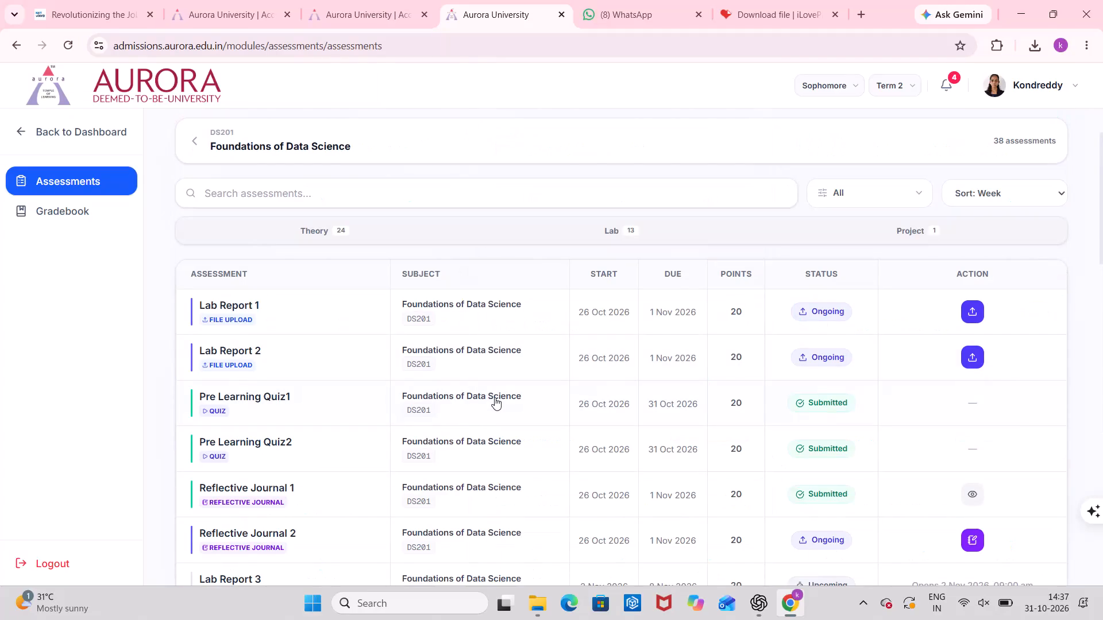
Reload the assessments page and check the statuses in the Foundations of Data Science list.
{"action": "key", "text": "ctrl+r"}
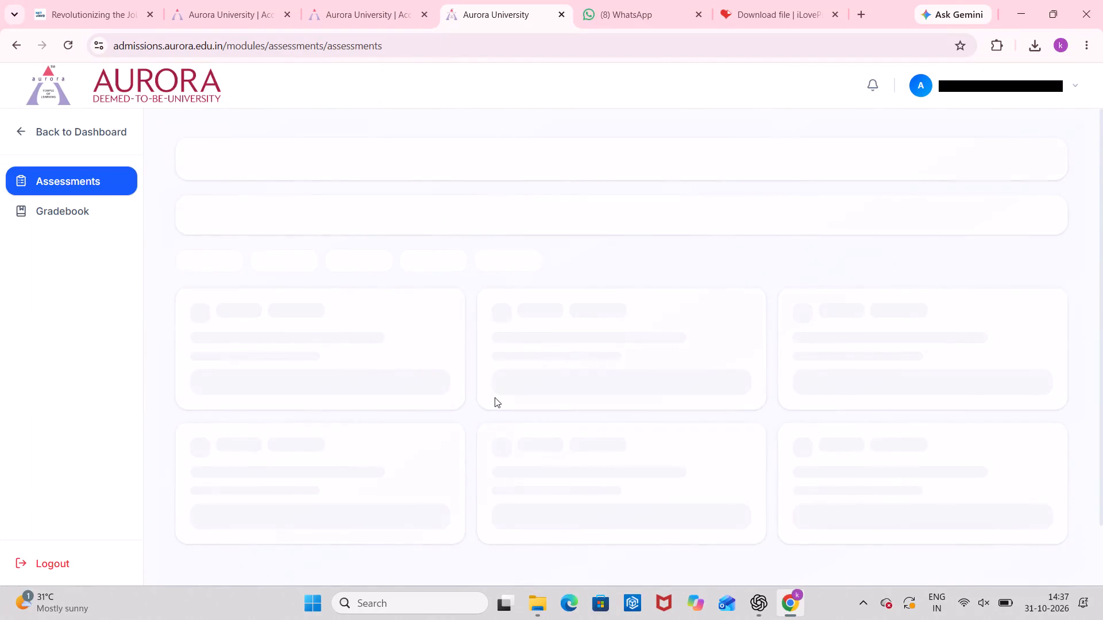
{"action": "scroll", "coordinate": [495, 397], "scroll_direction": "down", "scroll_amount": 3}
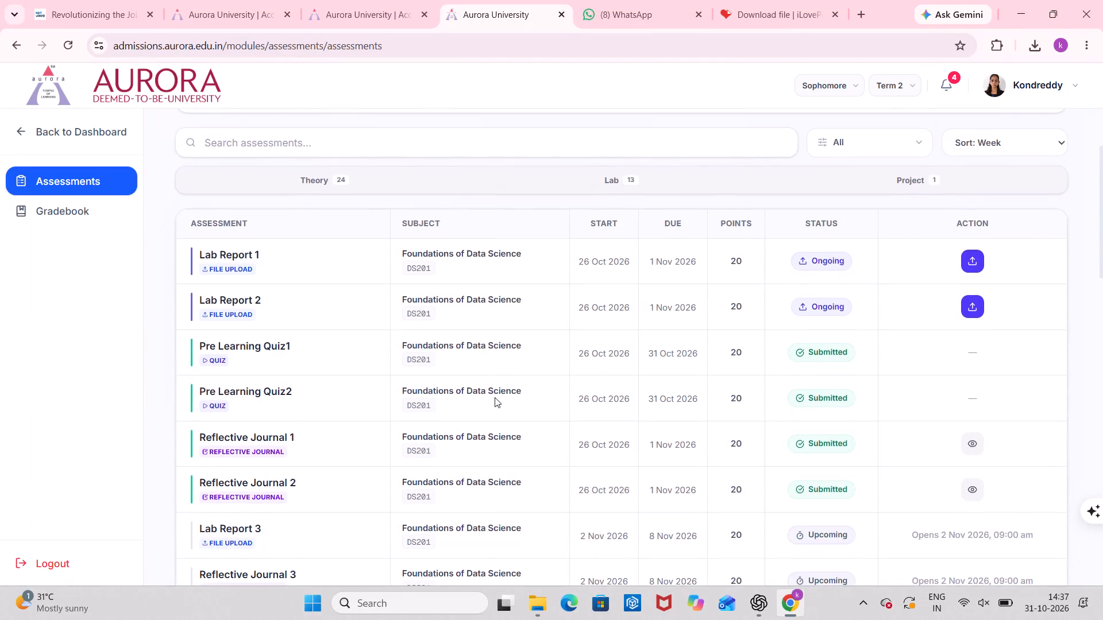
{"action": "scroll", "coordinate": [495, 397], "scroll_direction": "down", "scroll_amount": 1}
{"action": "scroll", "coordinate": [495, 397], "scroll_direction": "up", "scroll_amount": 1}
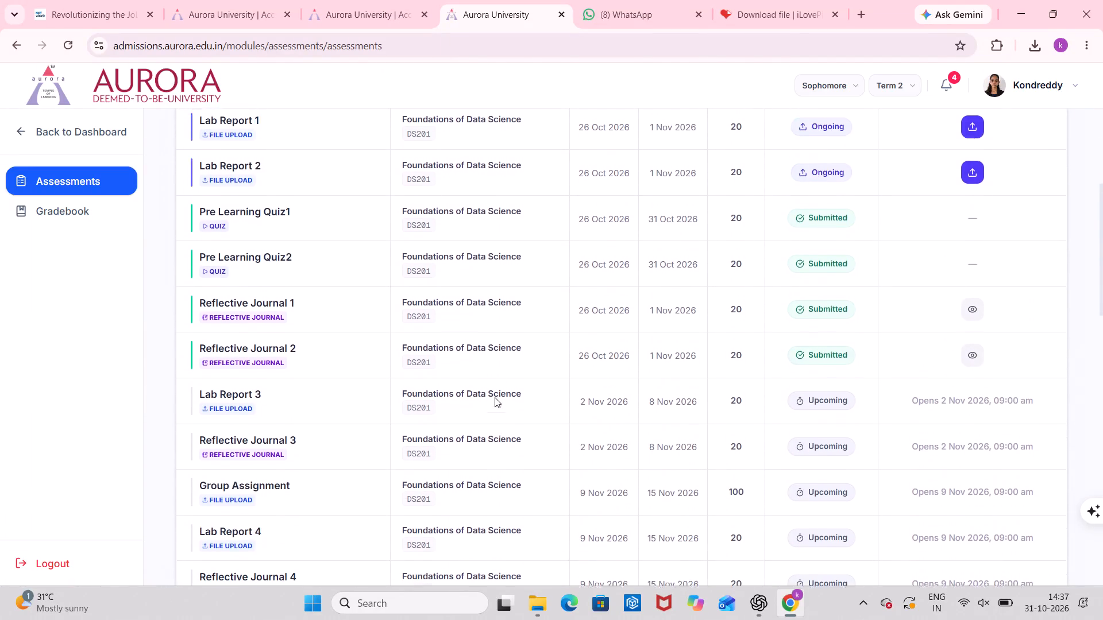
{"action": "scroll", "coordinate": [495, 397], "scroll_direction": "up", "scroll_amount": 1}
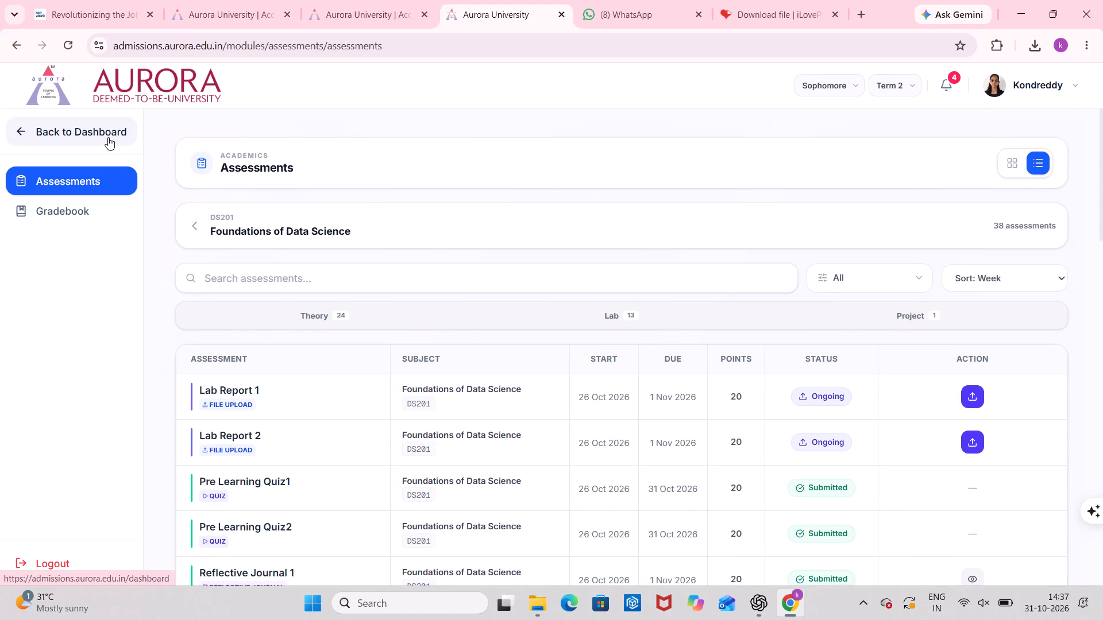
Return from the Foundations of Data Science list to the course overview and check which courses still have assessments due.
{"action": "left_click", "coordinate": [108, 137]}
{"action": "left_click", "coordinate": [257, 378]}
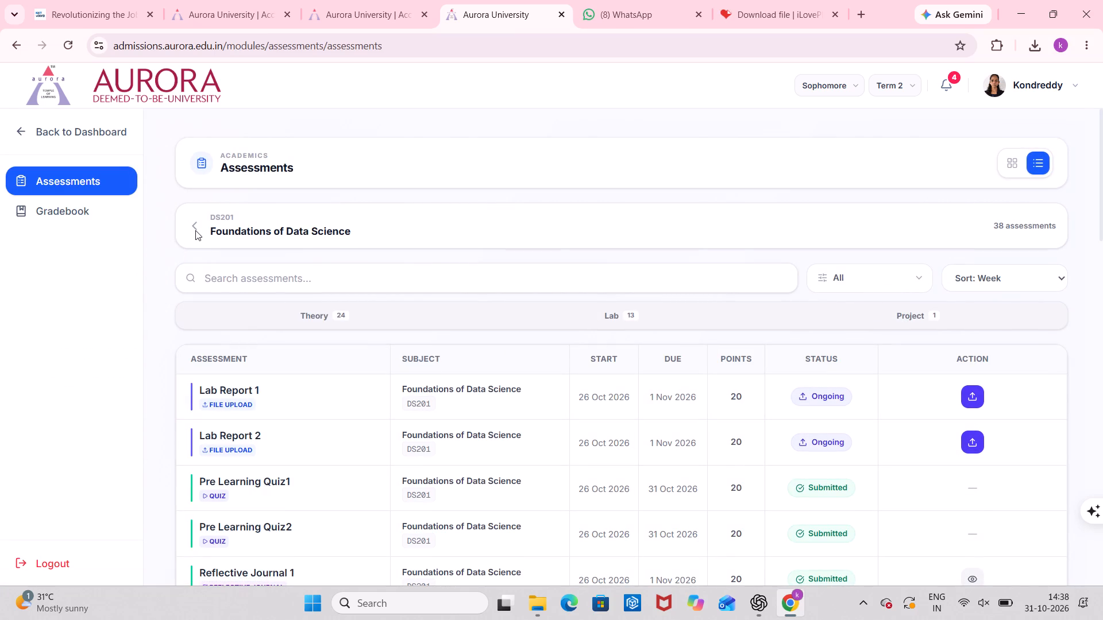
{"action": "left_click", "coordinate": [196, 229]}
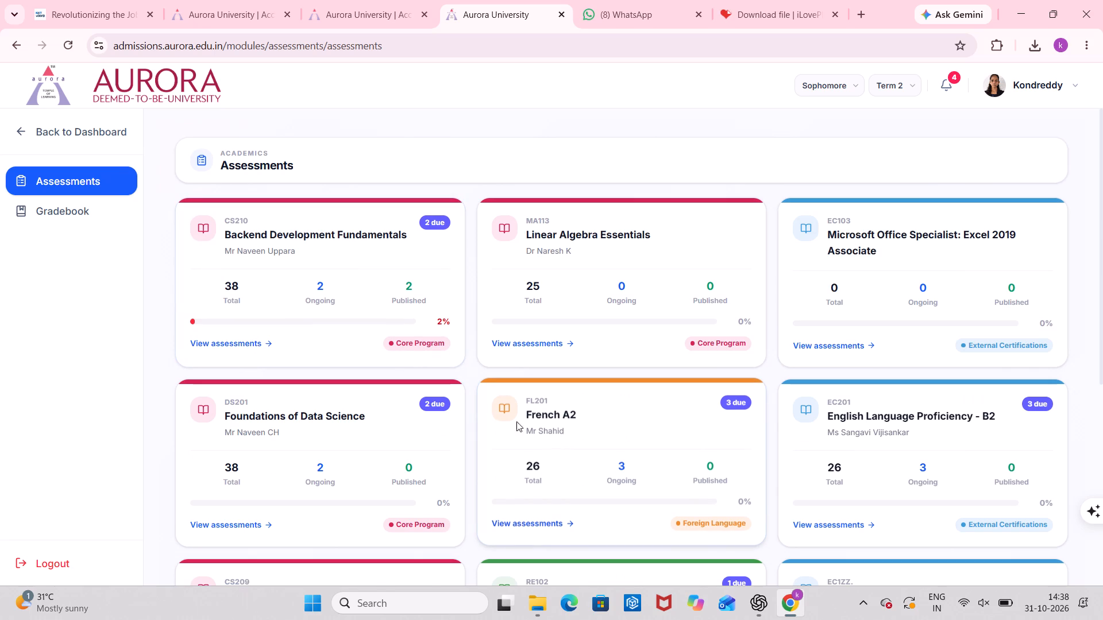
{"action": "scroll", "coordinate": [422, 419], "scroll_direction": "down", "scroll_amount": 3}
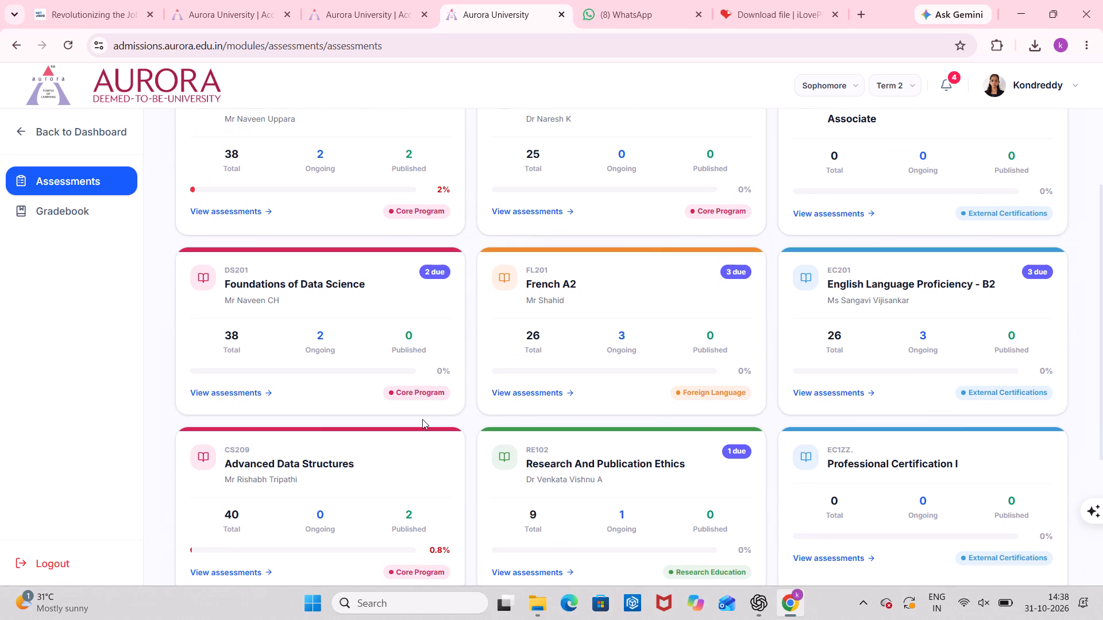
{"action": "scroll", "coordinate": [422, 419], "scroll_direction": "up", "scroll_amount": 1}
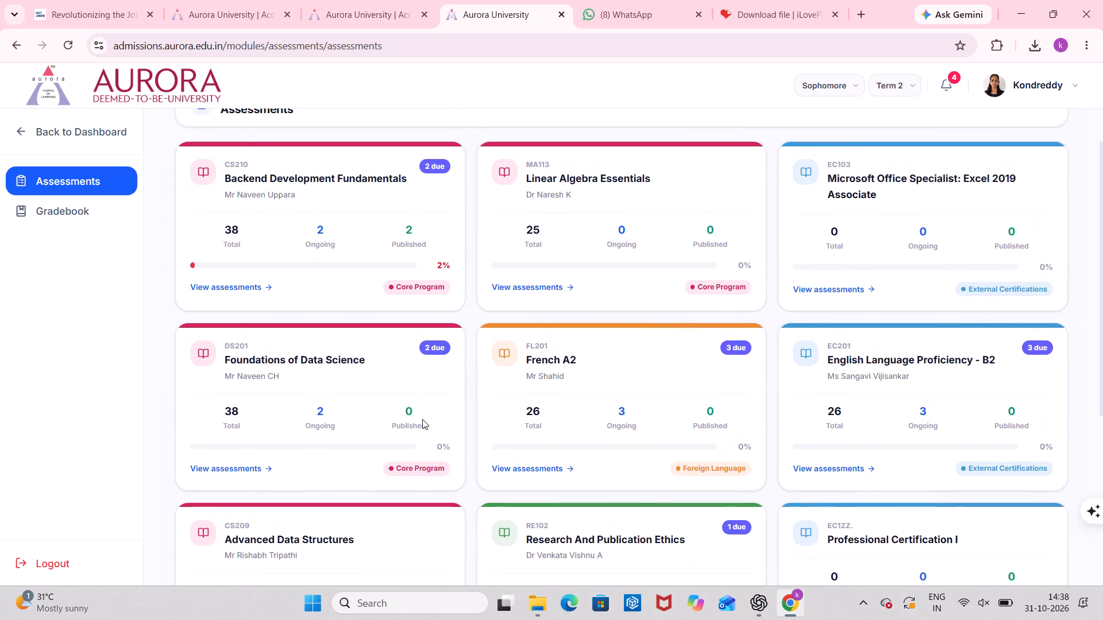
{"action": "scroll", "coordinate": [422, 419], "scroll_direction": "up", "scroll_amount": 1}
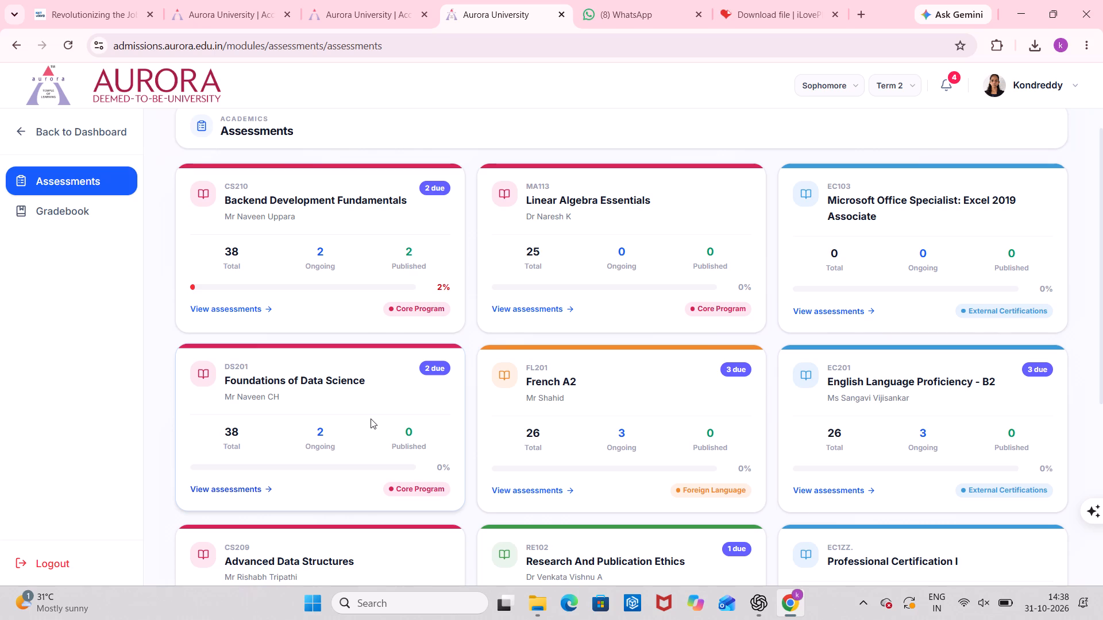
Open the Backend Development Fundamentals assessments, view the details of Lab Report 1, and close them.
{"action": "left_click", "coordinate": [321, 259]}
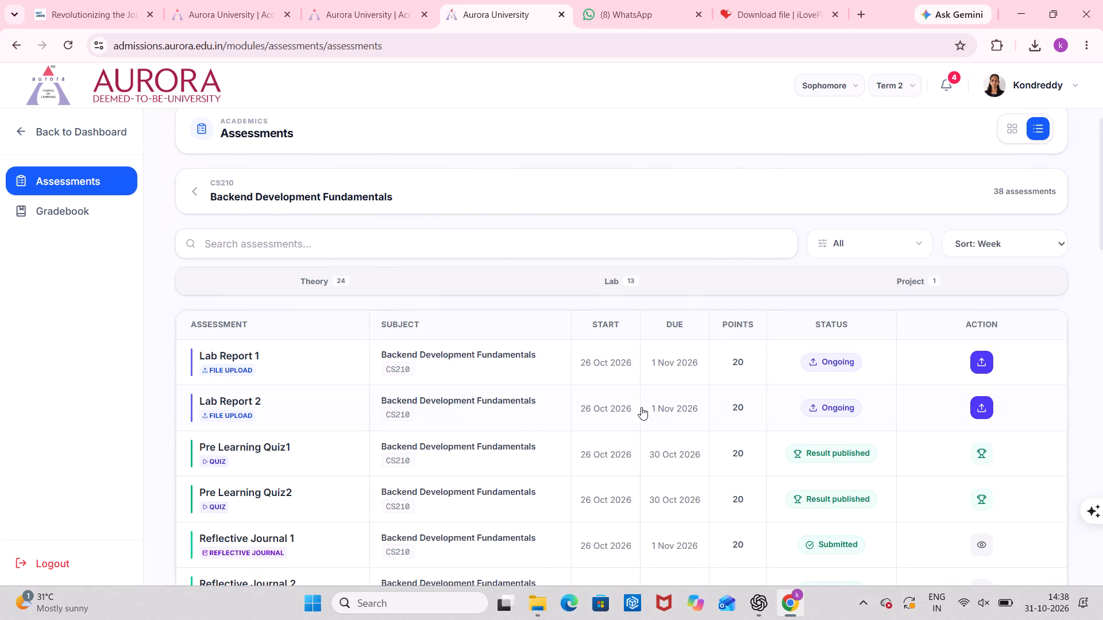
{"action": "left_click", "coordinate": [674, 377]}
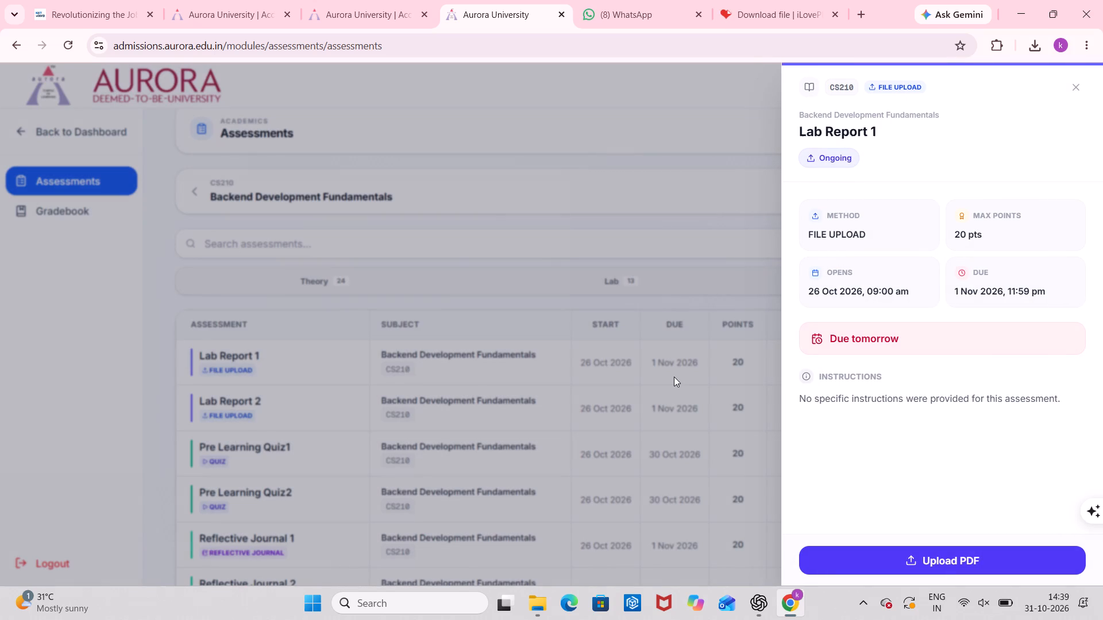
{"action": "left_click", "coordinate": [1077, 92]}
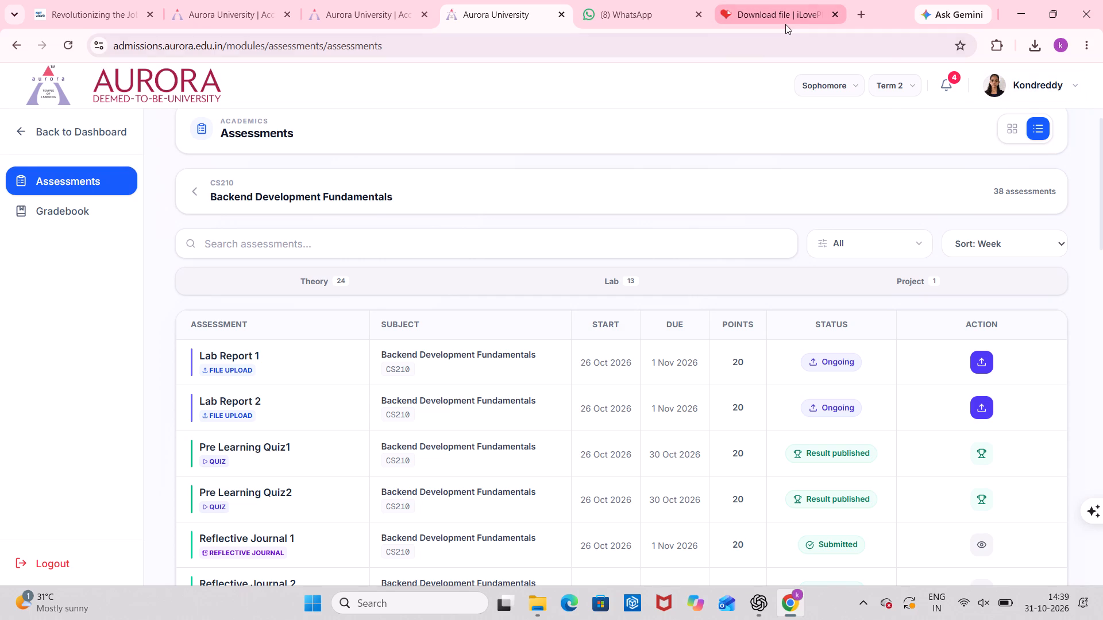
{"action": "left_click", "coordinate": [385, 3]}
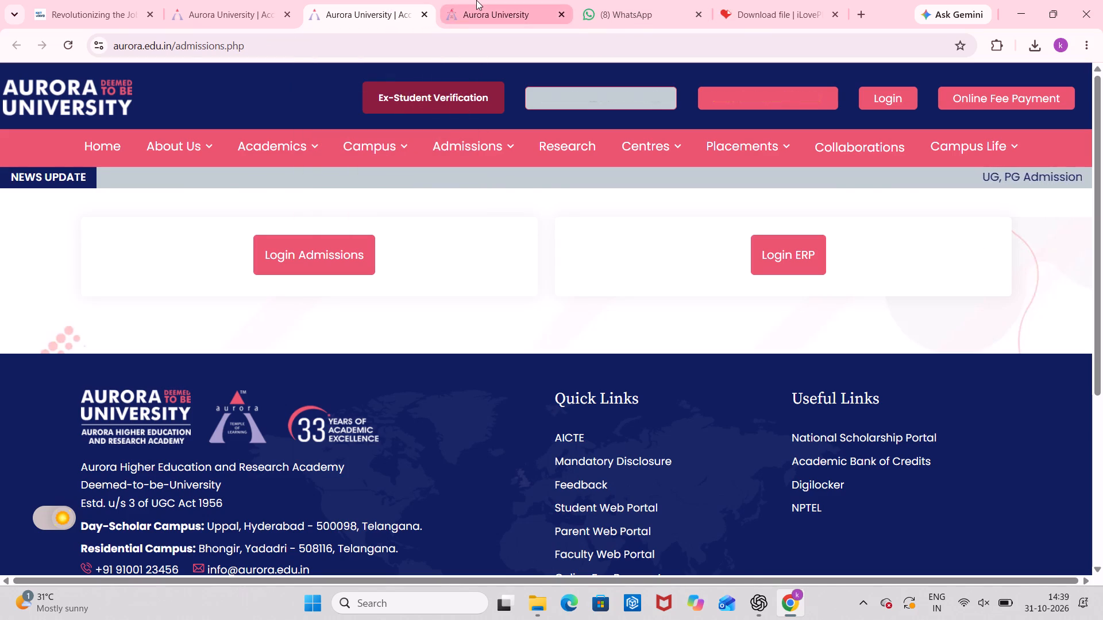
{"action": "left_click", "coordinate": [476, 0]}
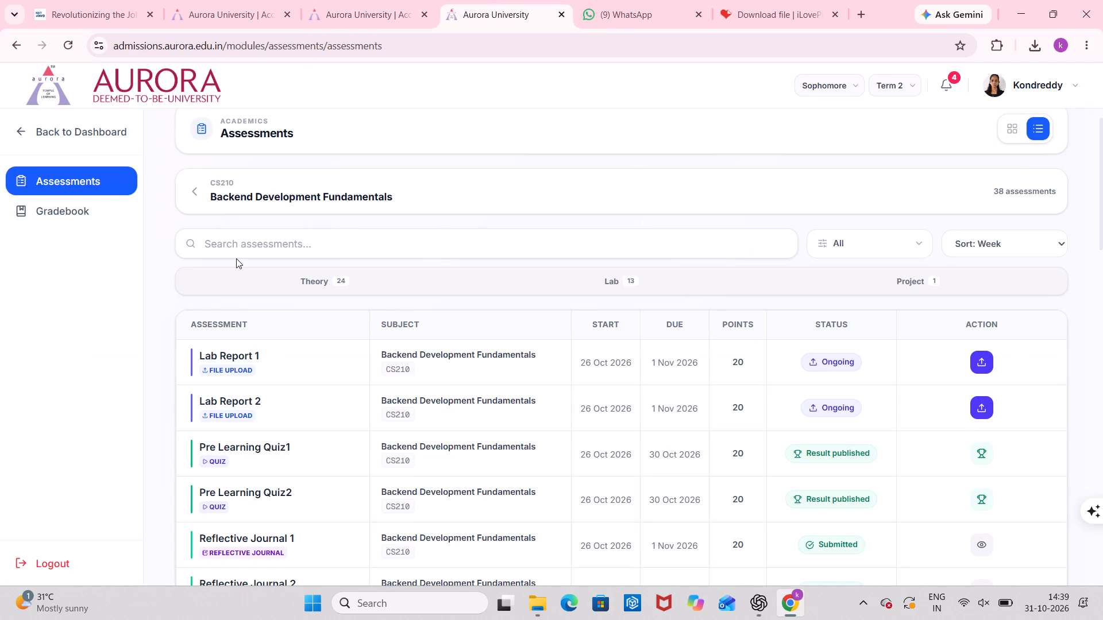
Switch to the coding practice page and run the C++ solution for Convert Doubly Linked List to Array.
{"action": "left_click", "coordinate": [98, 15]}
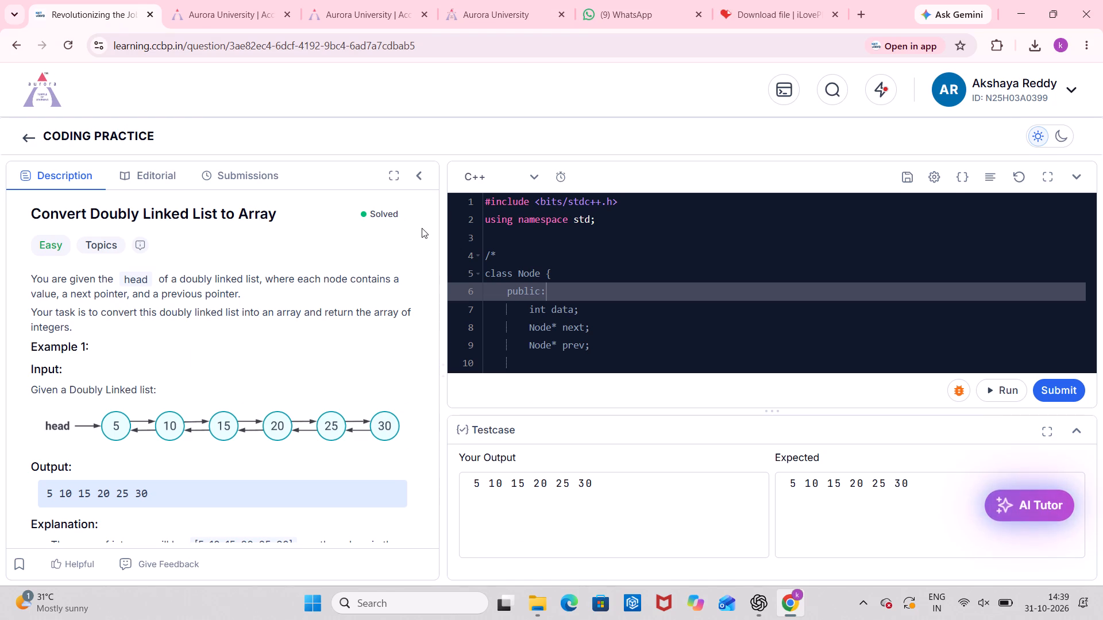
{"action": "left_click", "coordinate": [1004, 392]}
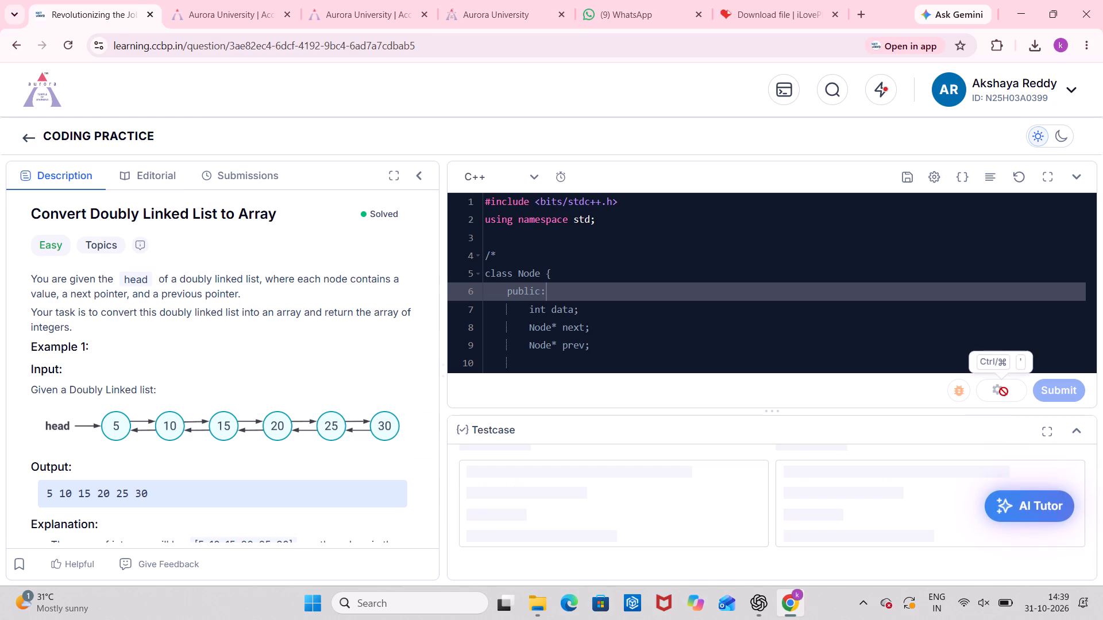